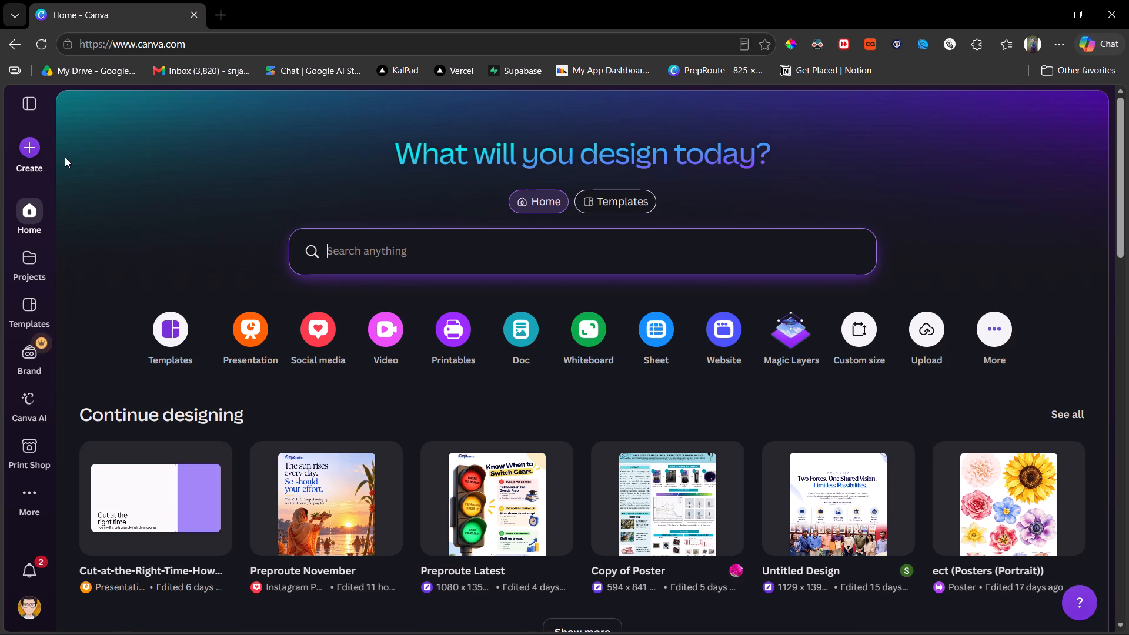
Upload the PowerPoint file Cut-at-the-Right-Time-How-Cells-Untangle-Their-DNA (1) from the Downloads folder.
click(31, 151)
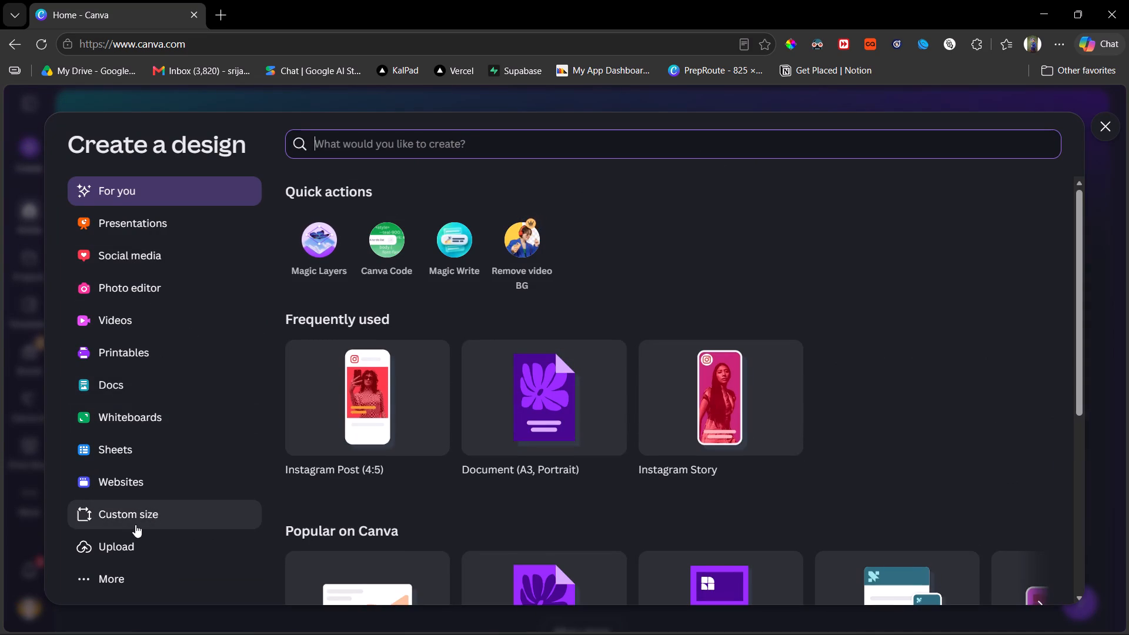
click(129, 538)
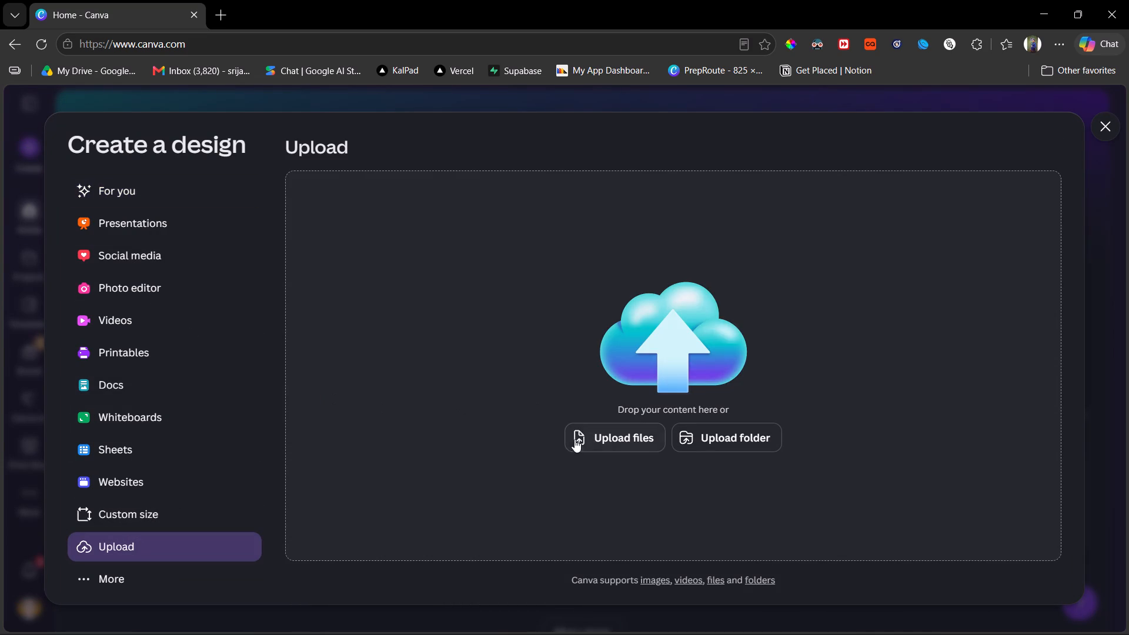
click(577, 440)
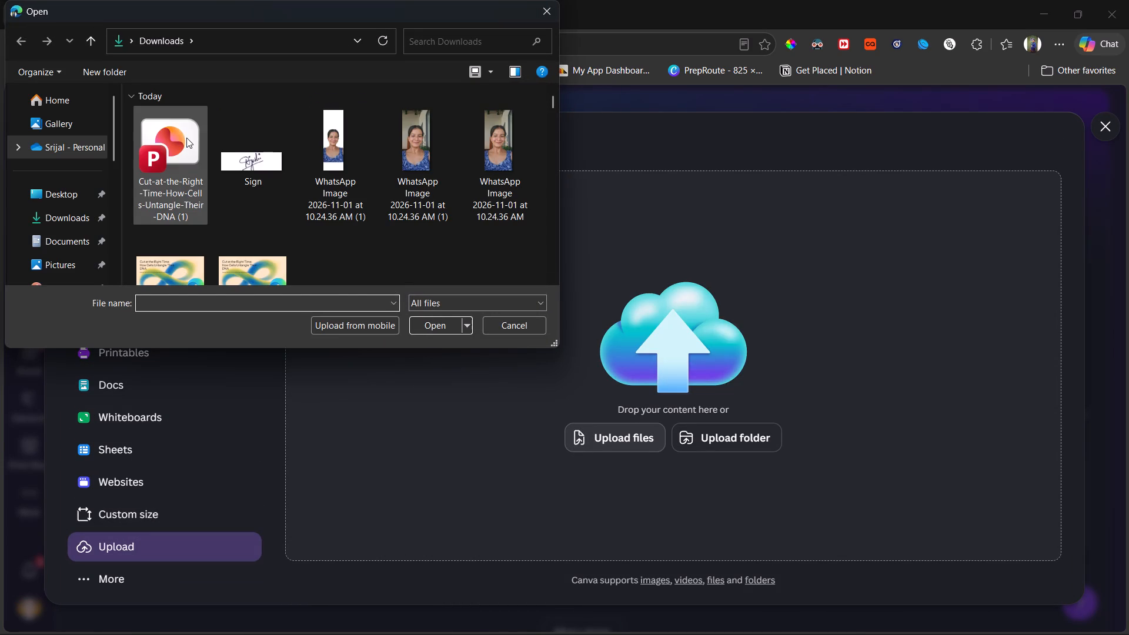
double_click(186, 138)
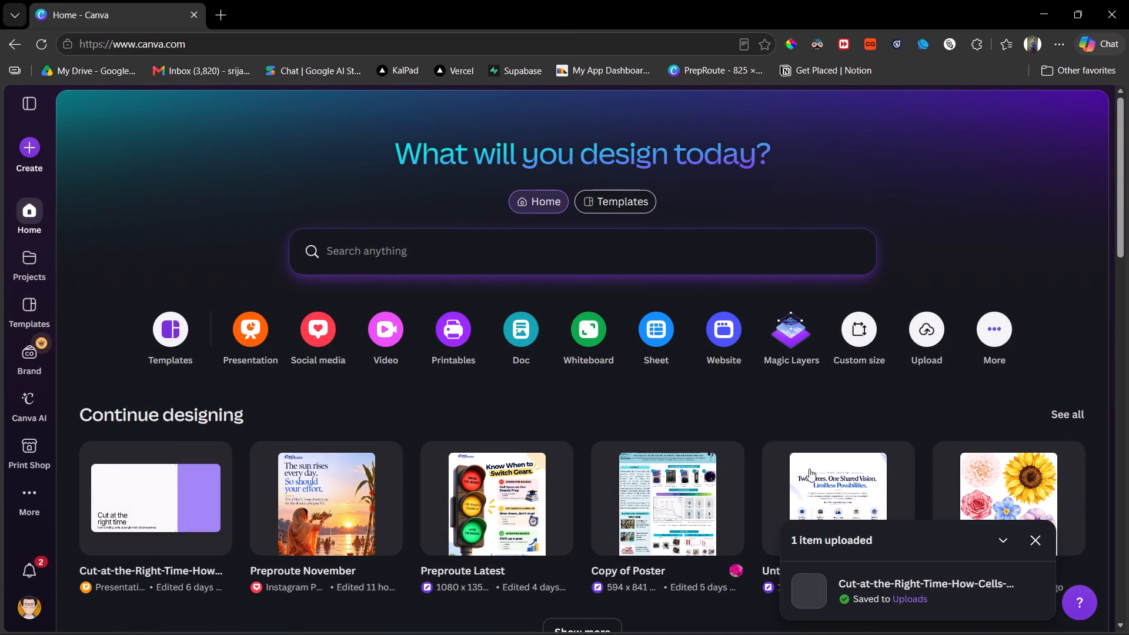
Open the newly uploaded Cut-at-the-Right-Time PowerPoint presentation for editing in its own tab.
click(920, 340)
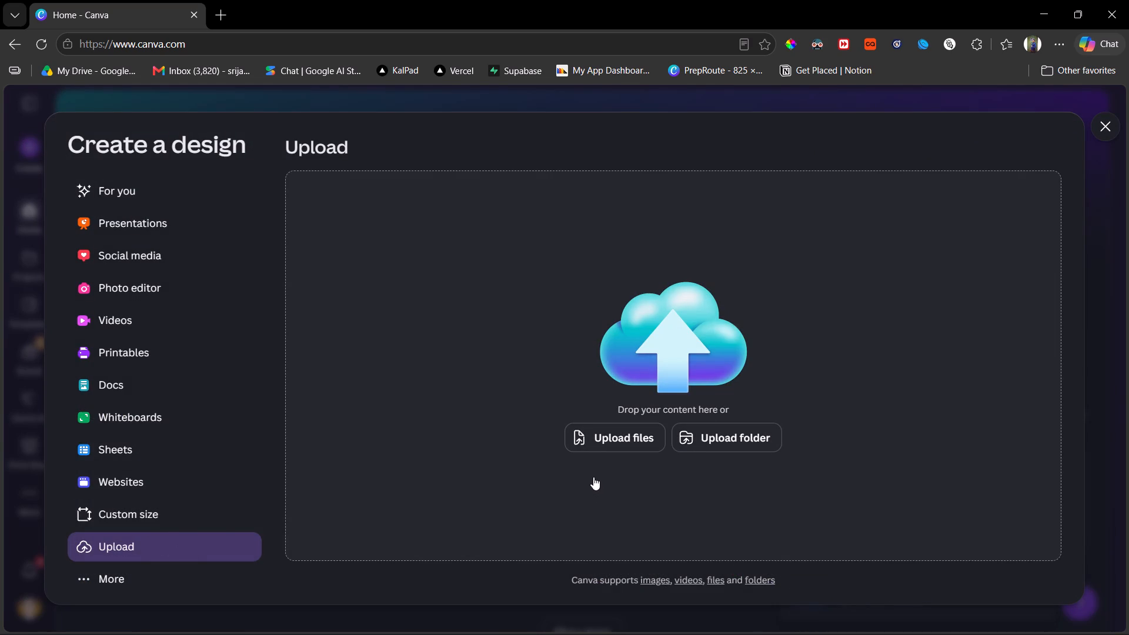
click(1108, 125)
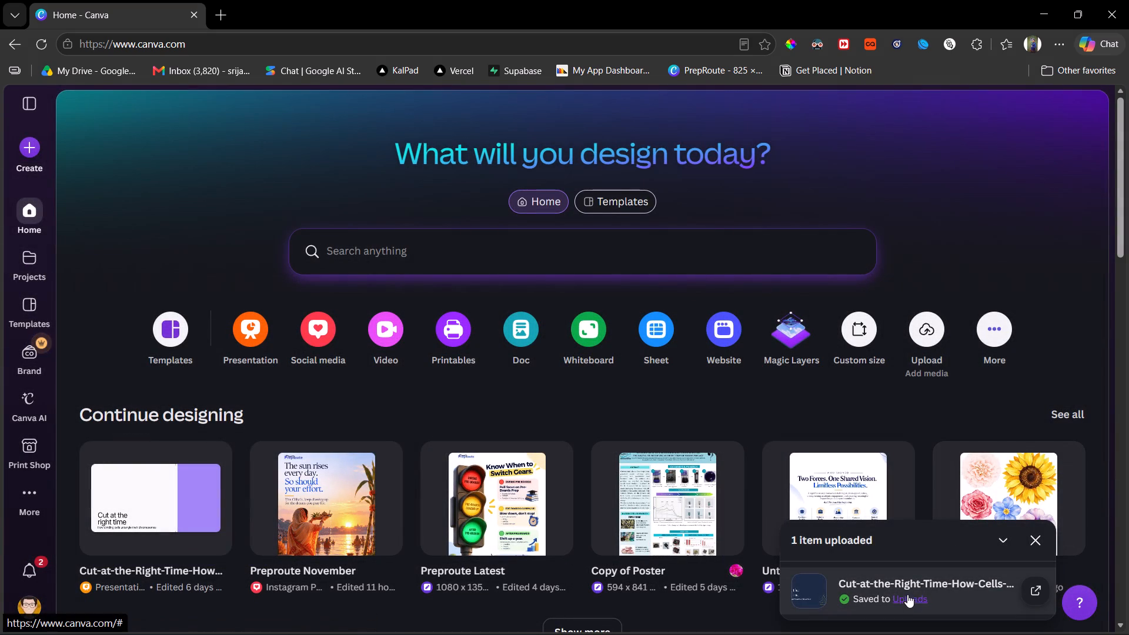
click(907, 597)
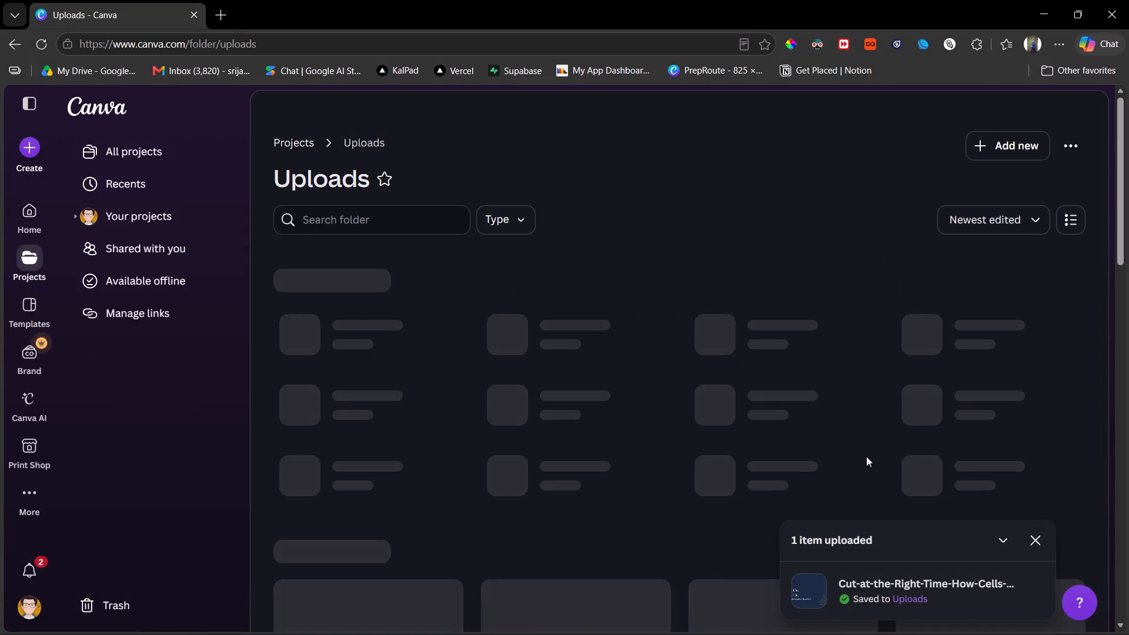
click(1034, 590)
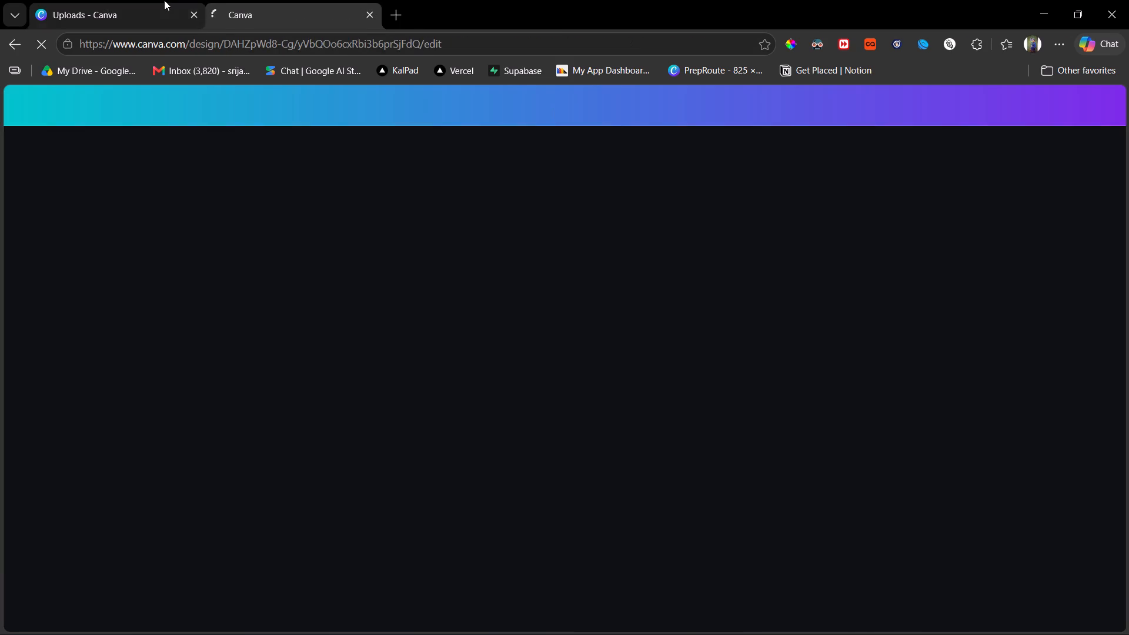
Return to the Canva home page and upload the PDF Cut-at-the-Right-Time-How-Cells-Untangle-Their-DNA (2) from Downloads.
click(160, 0)
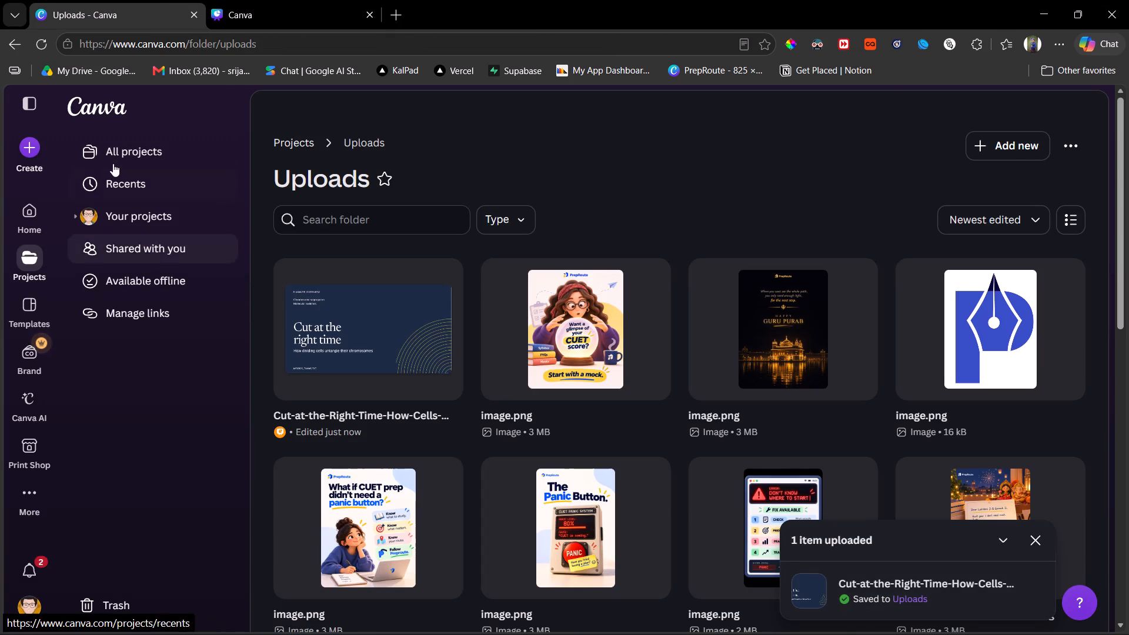
click(1017, 150)
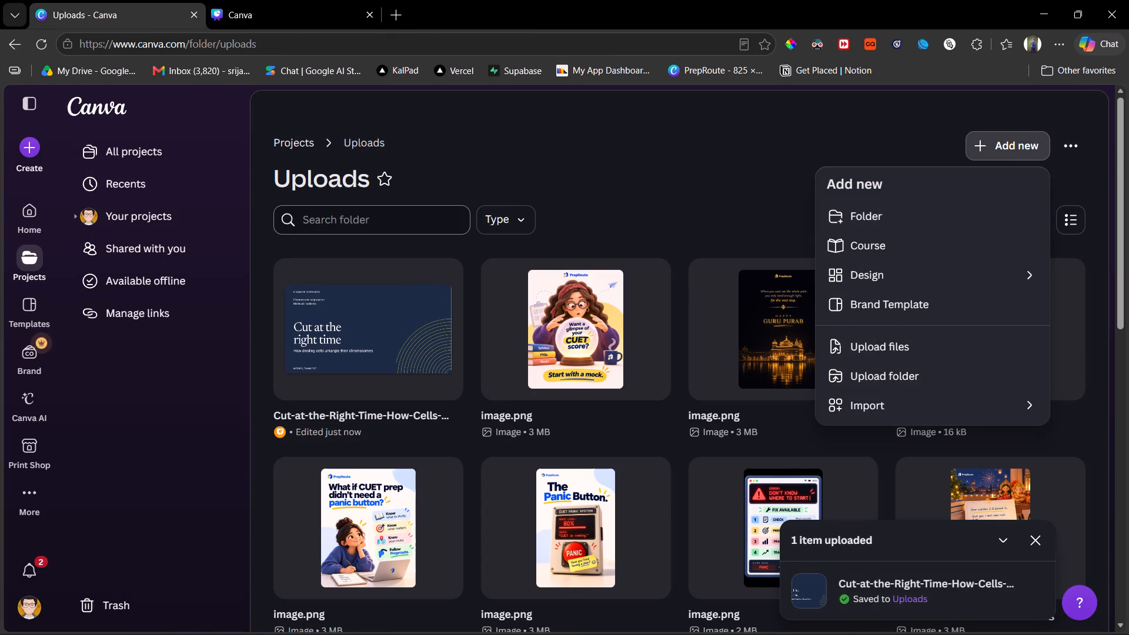
click(488, 160)
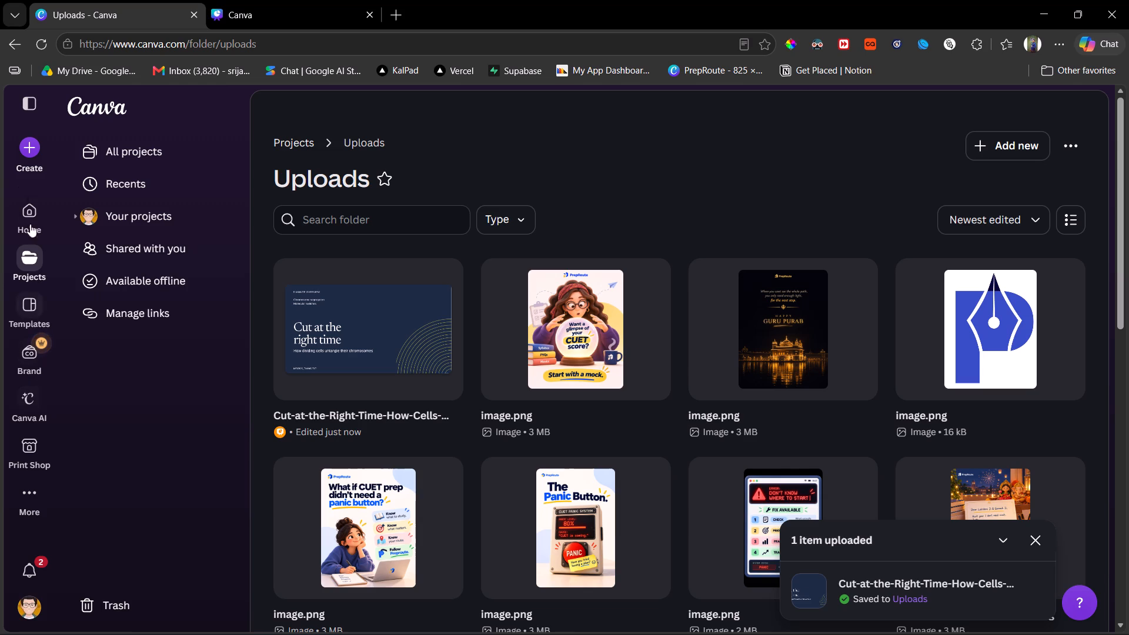
click(26, 229)
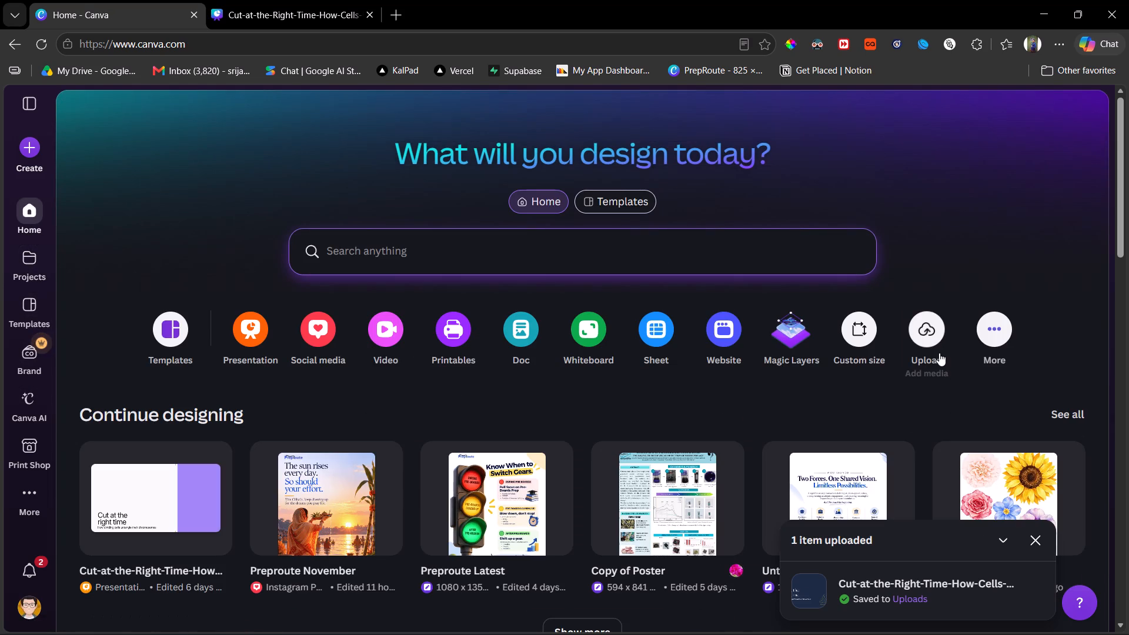
click(936, 350)
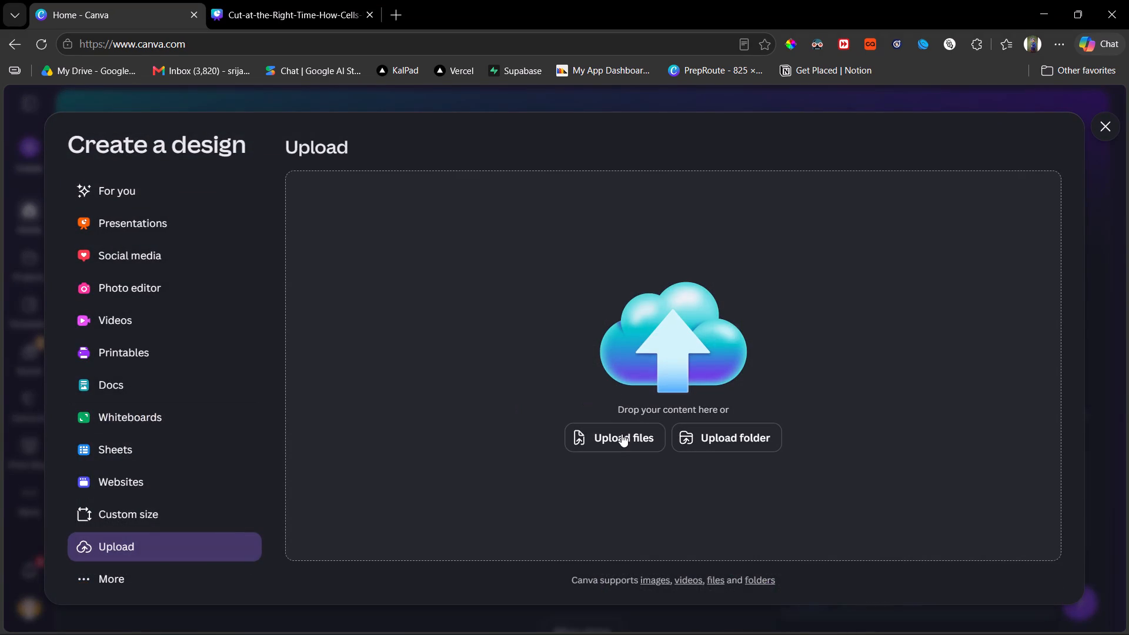
click(622, 438)
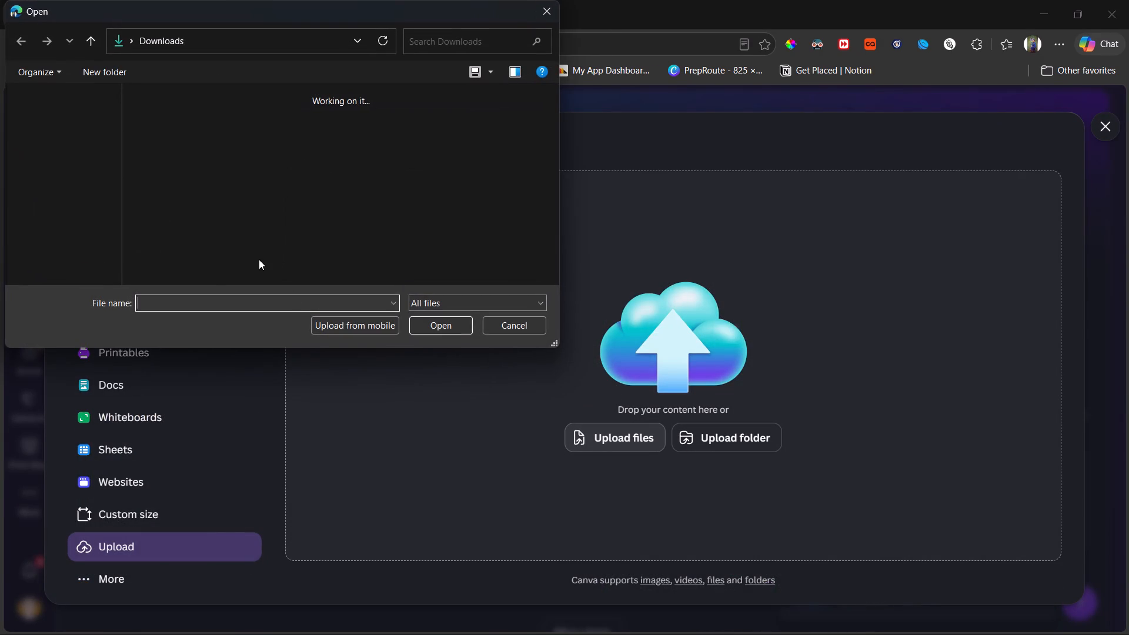
click(47, 218)
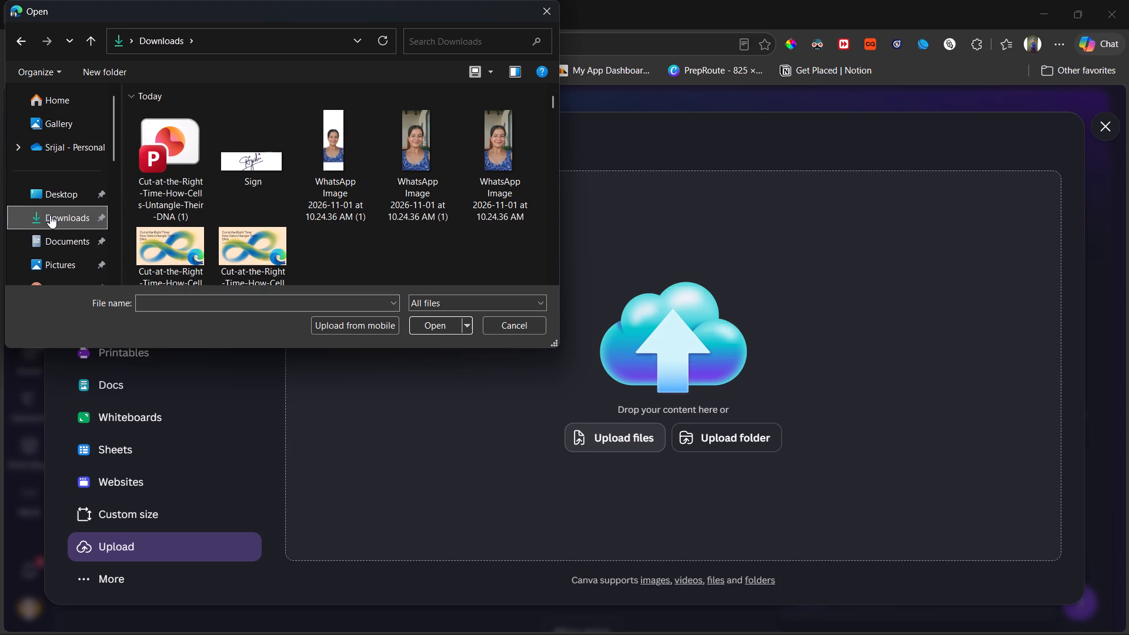
double_click(190, 233)
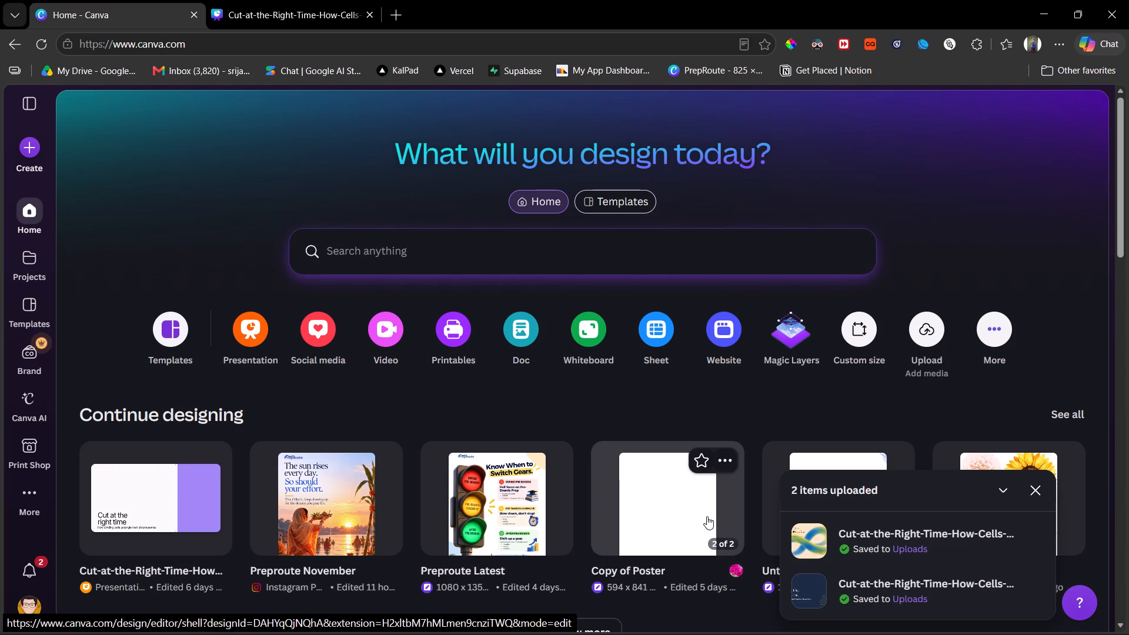
Open the newly uploaded Cut-at-the-Right-Time PDF as a design in its own tab.
click(1034, 537)
From the Canva home page, upload the PDF Cut-at-the-Right-Time-How-Cells-Untangle-Their-DNA (1) from Downloads.
click(81, 0)
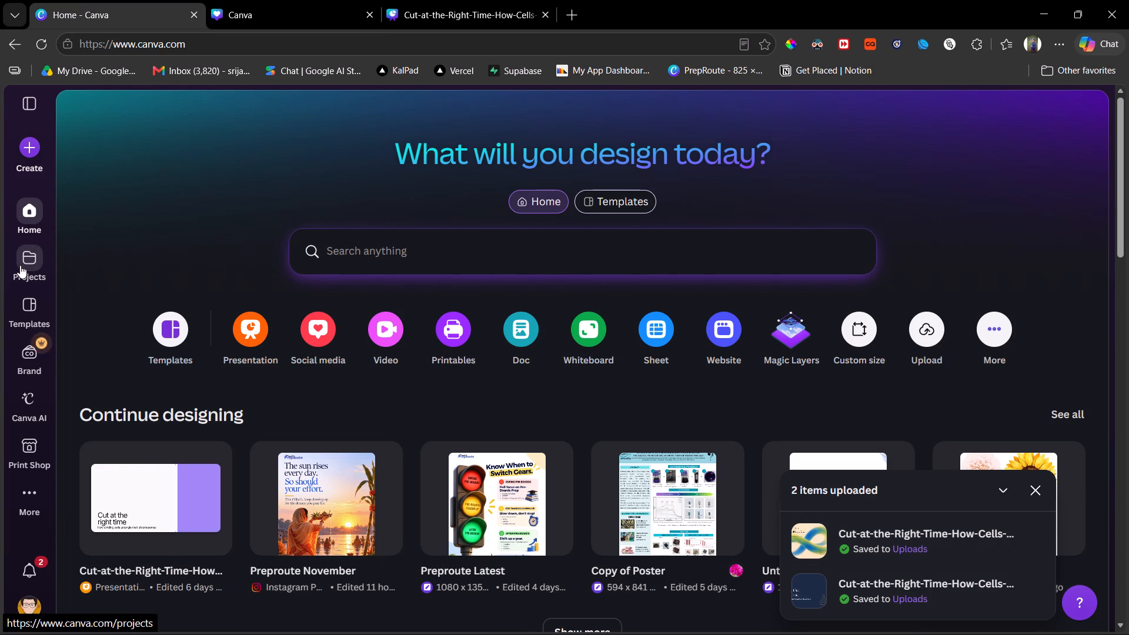
click(926, 337)
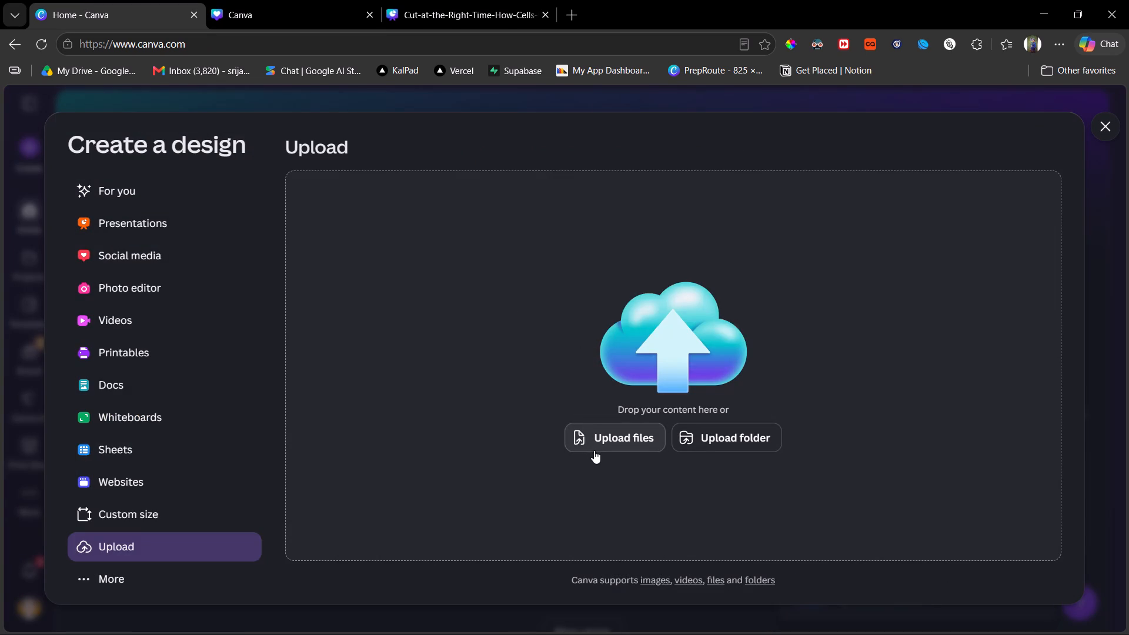
click(598, 447)
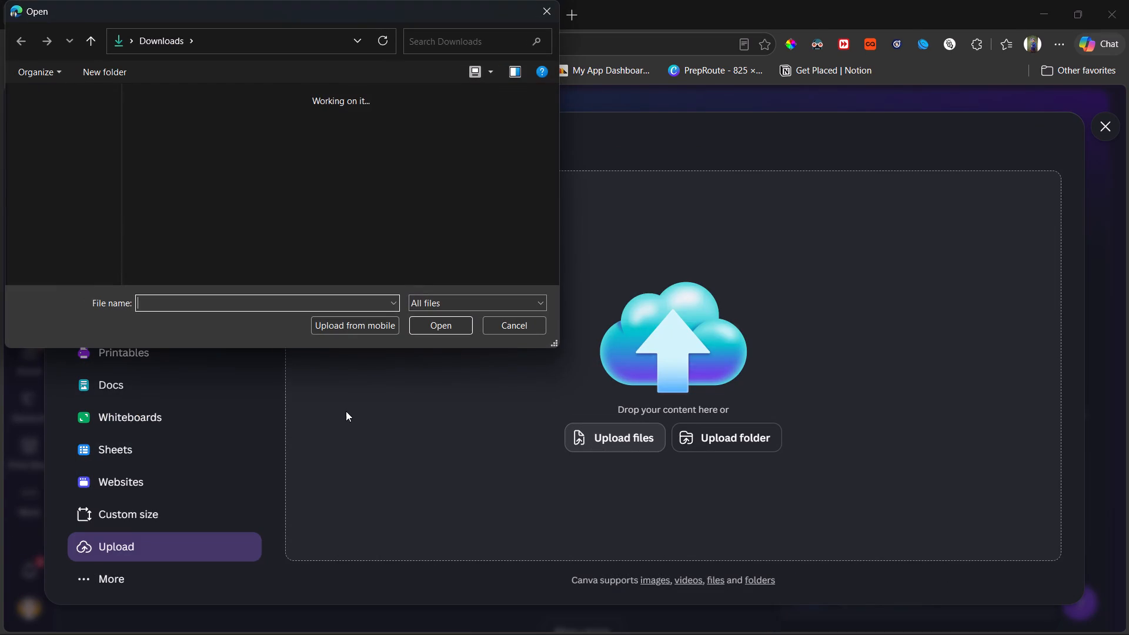
click(229, 230)
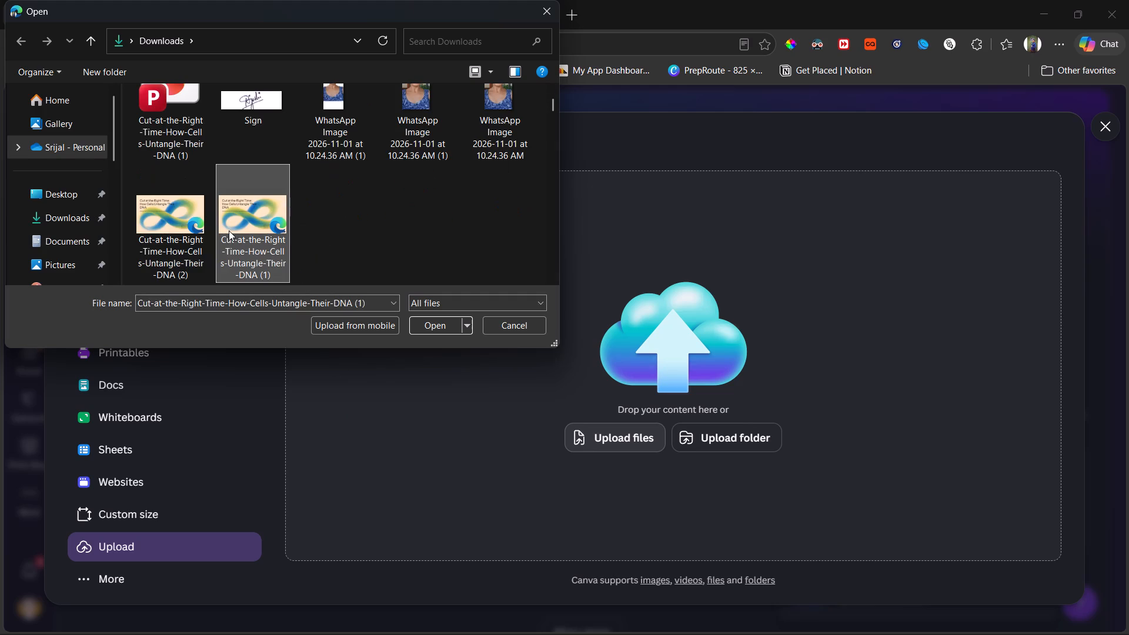
click(460, 330)
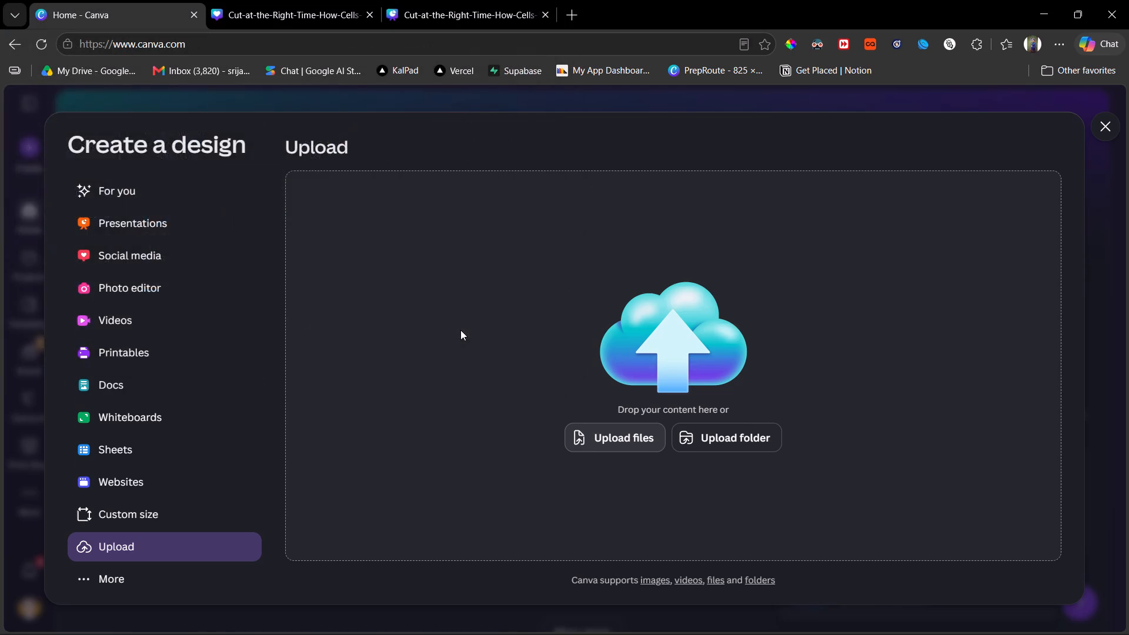
Examine the pages of the imported PDF deck (2), checking how its text, tables, charts and figures came across.
click(467, 0)
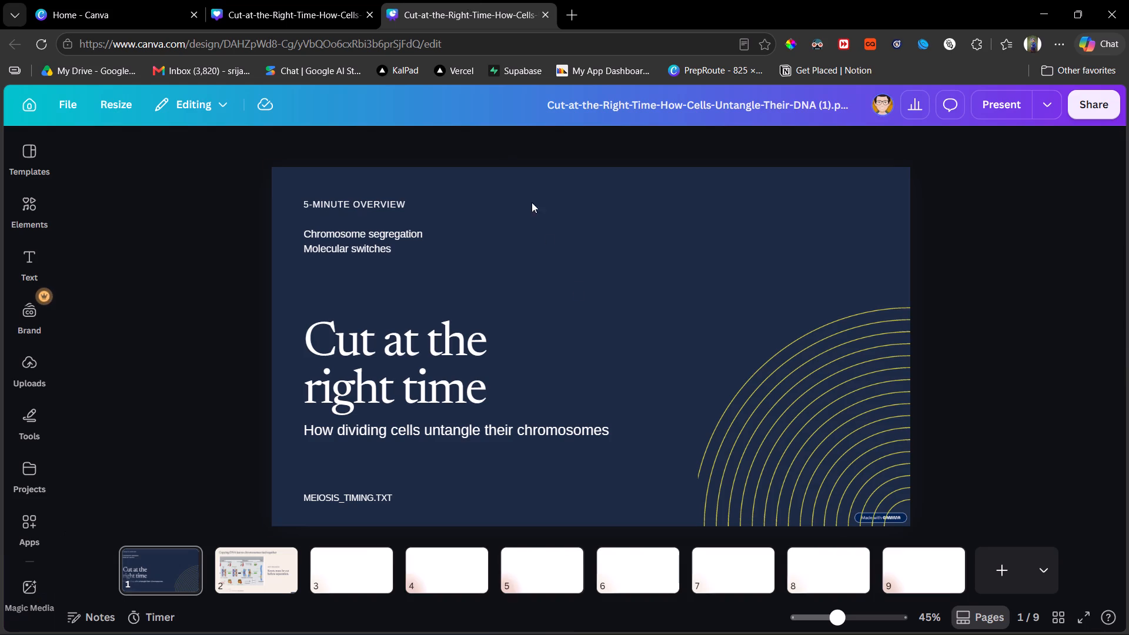
click(313, 0)
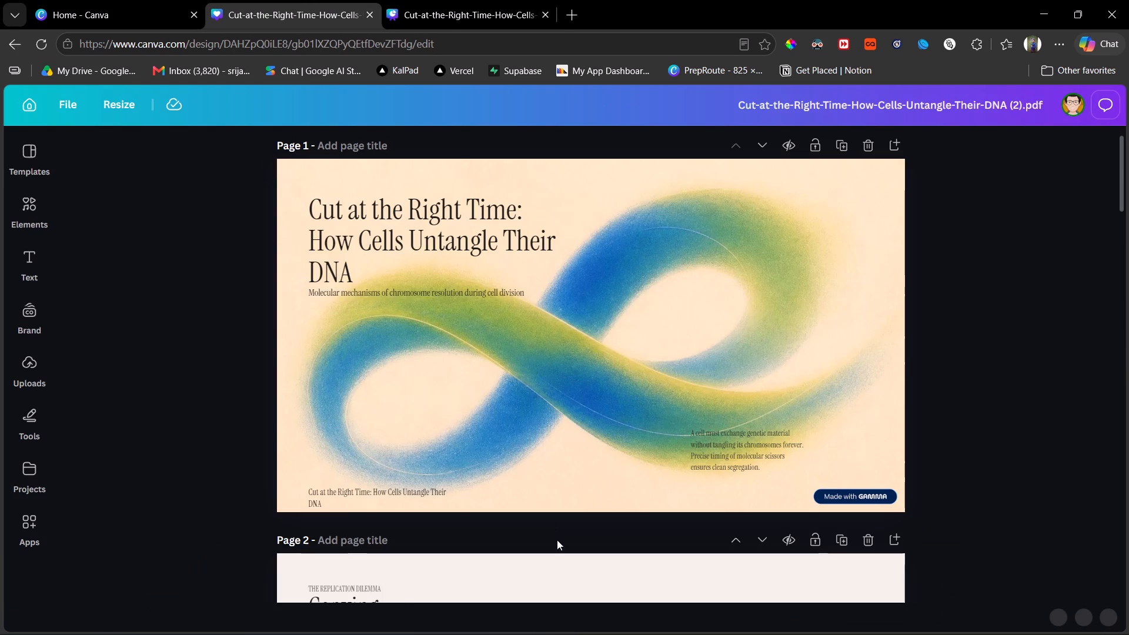
scroll(563, 574, down, 13)
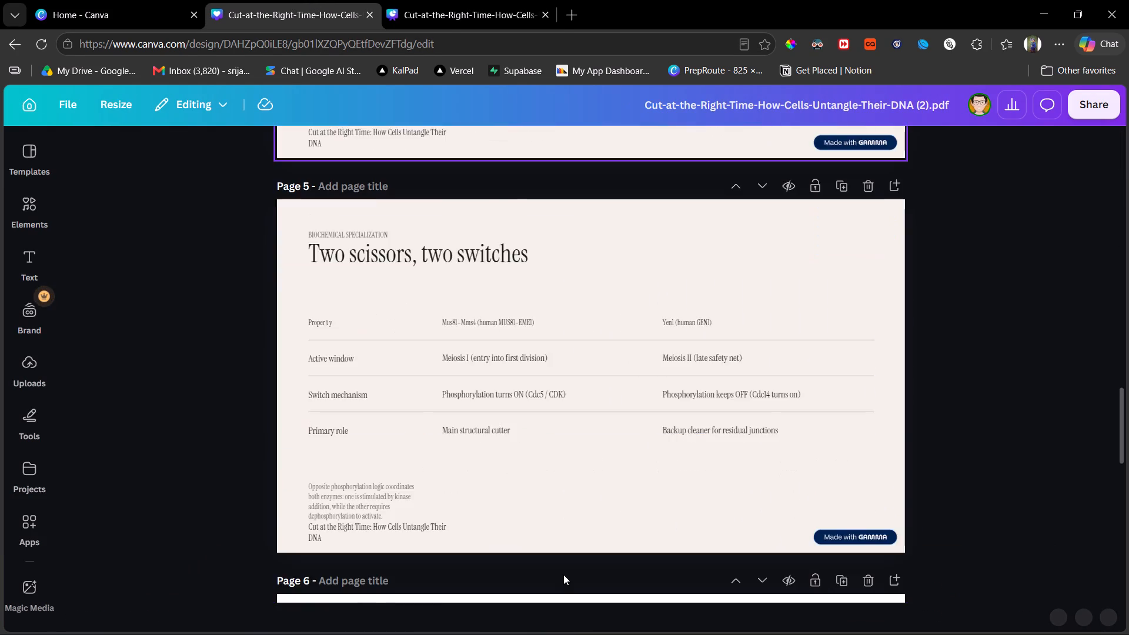
scroll(563, 574, down, 7)
scroll(563, 574, up, 4)
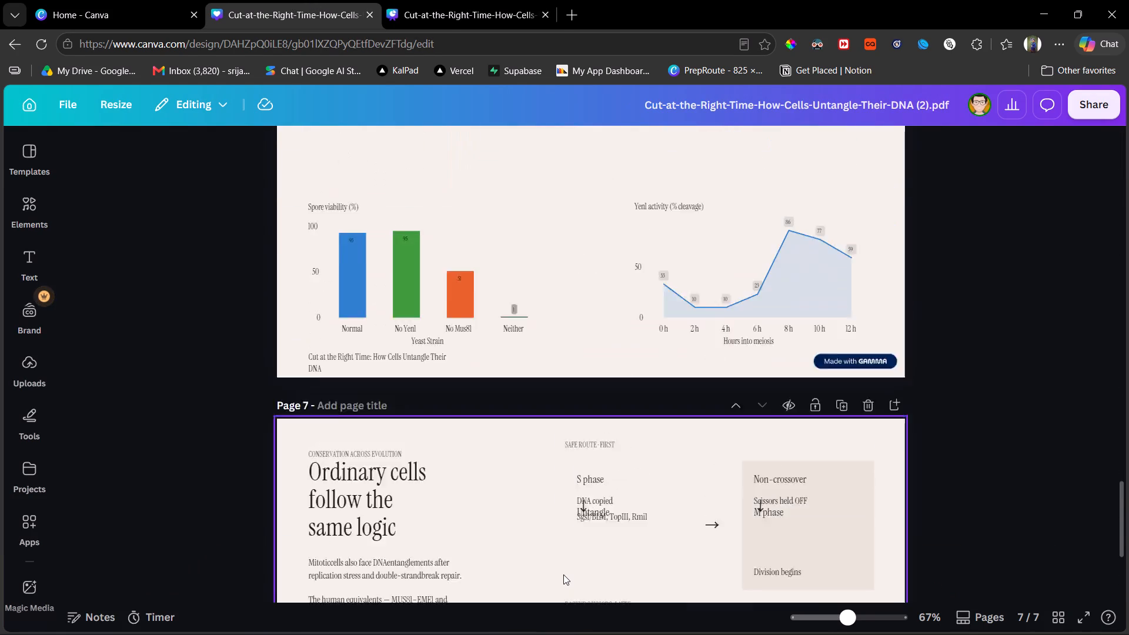
scroll(563, 574, up, 2)
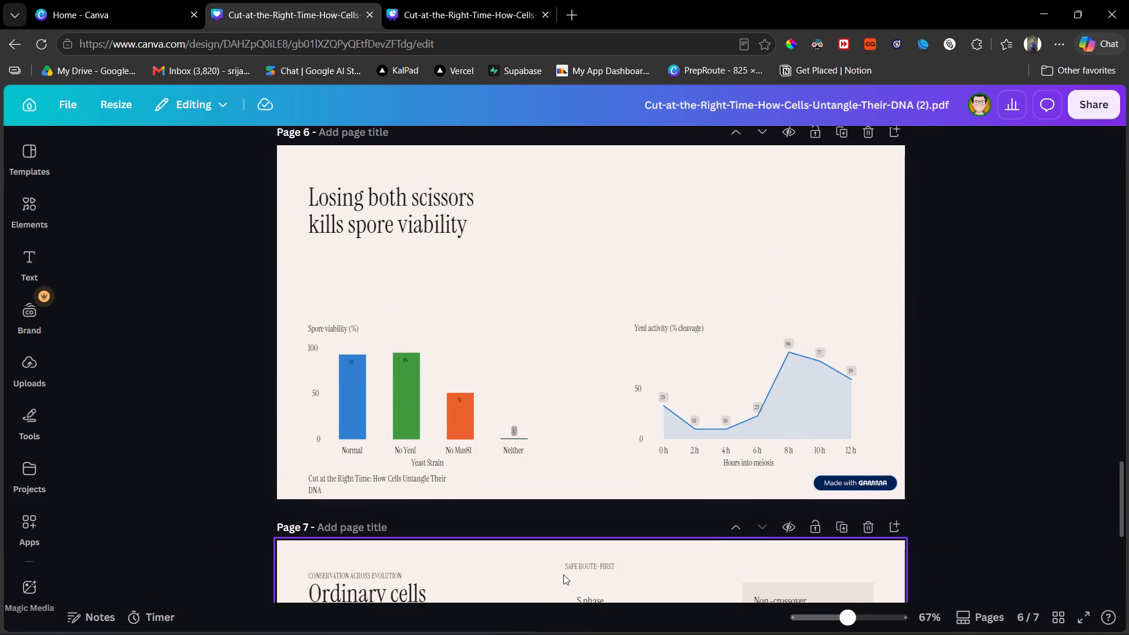
scroll(563, 574, up, 14)
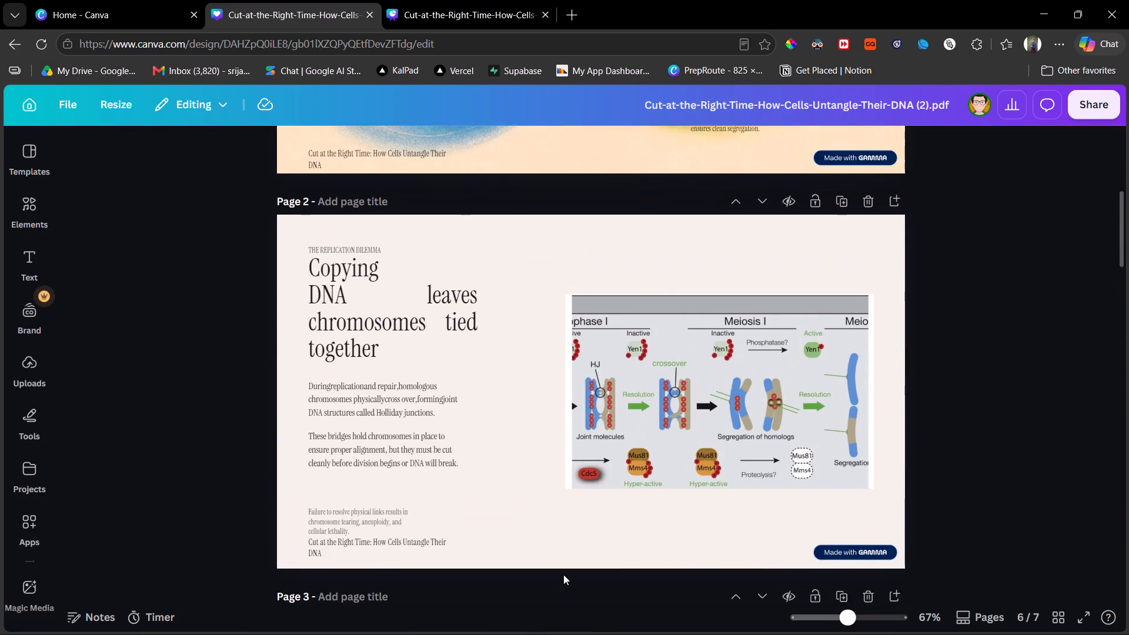
scroll(563, 574, up, 3)
Switch to the imported PDF deck (1) and examine its pages, looking closely at the gel assay figure on page 9.
click(495, 0)
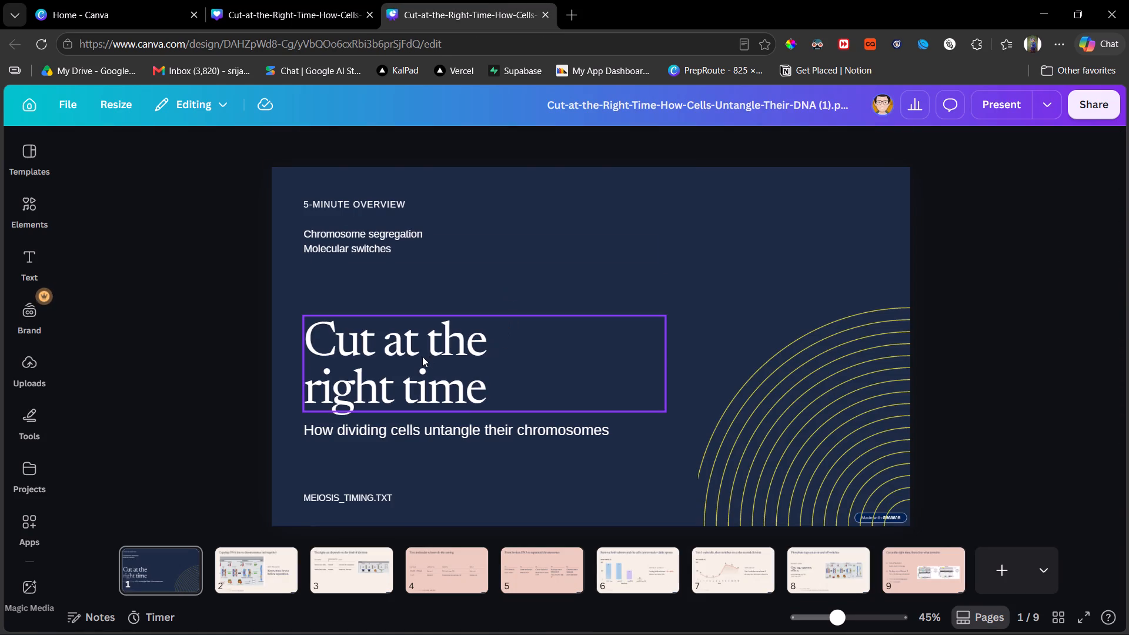
click(420, 356)
click(263, 566)
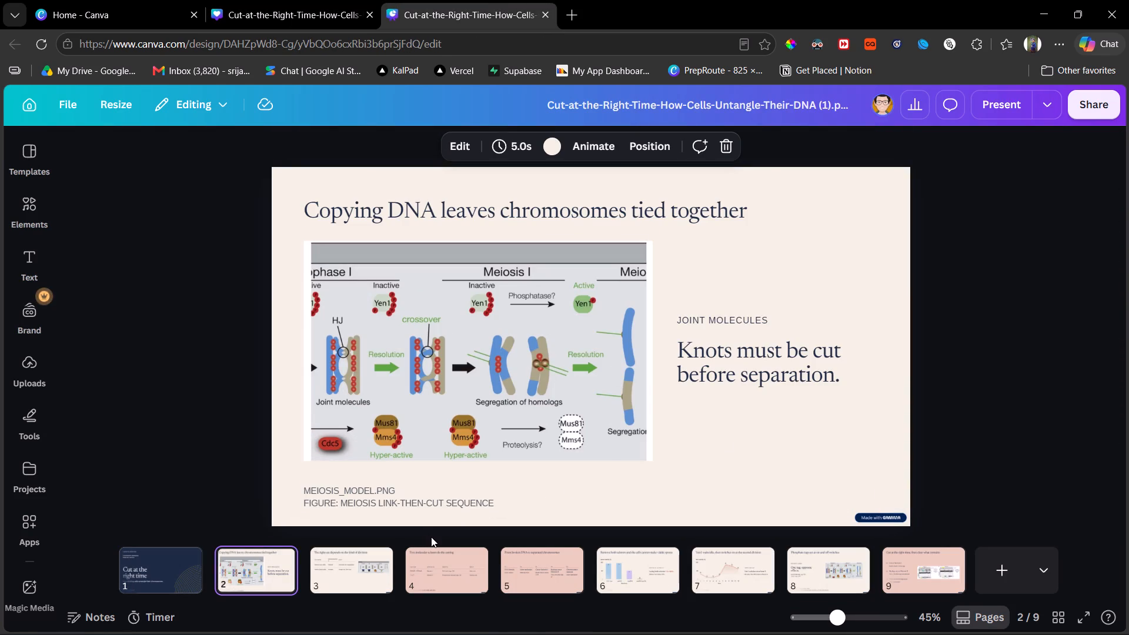
click(364, 567)
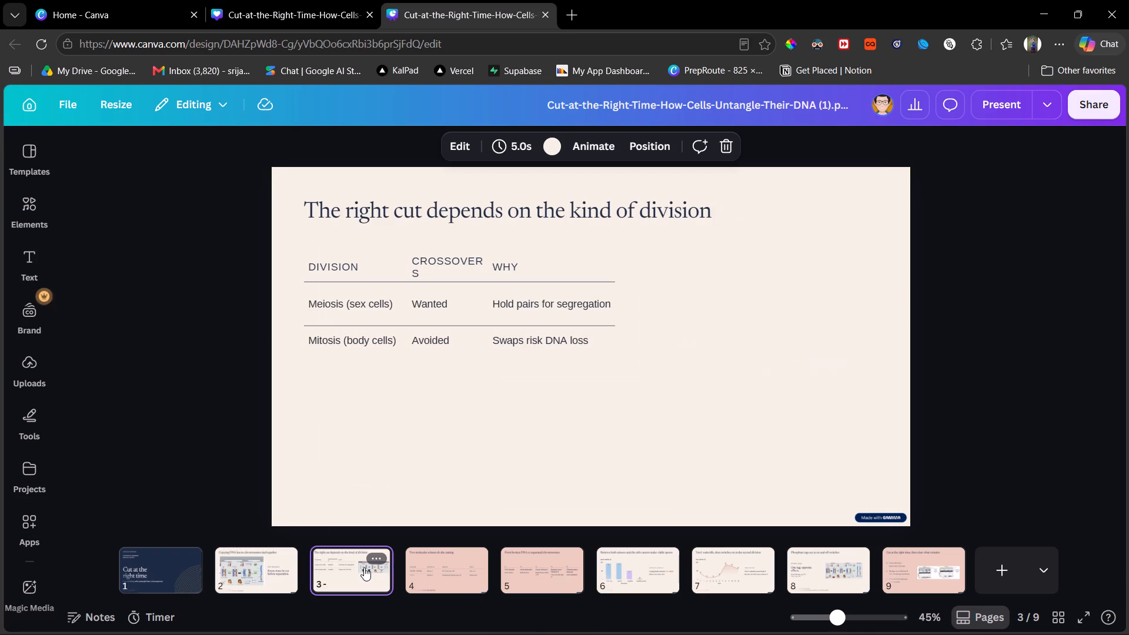
click(483, 570)
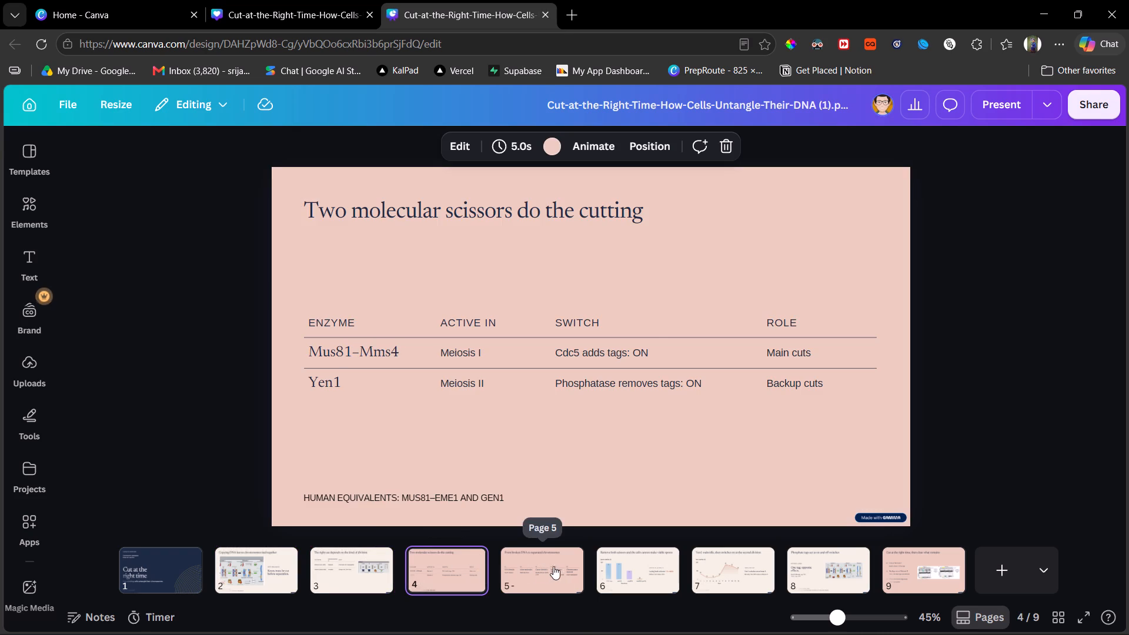
click(566, 568)
click(715, 576)
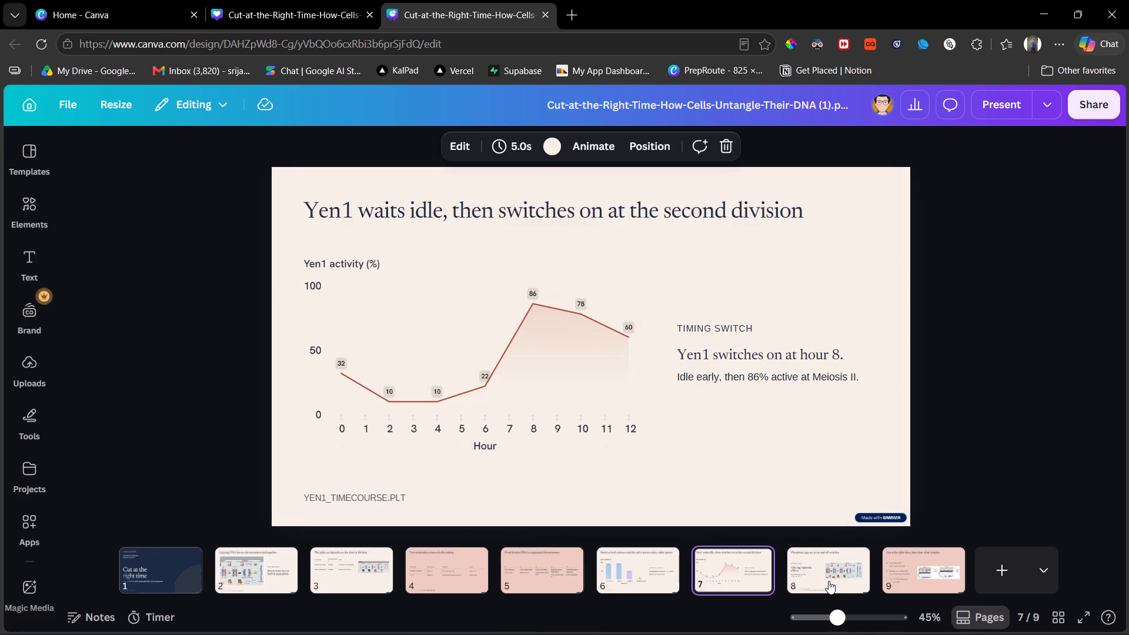
click(836, 573)
click(929, 581)
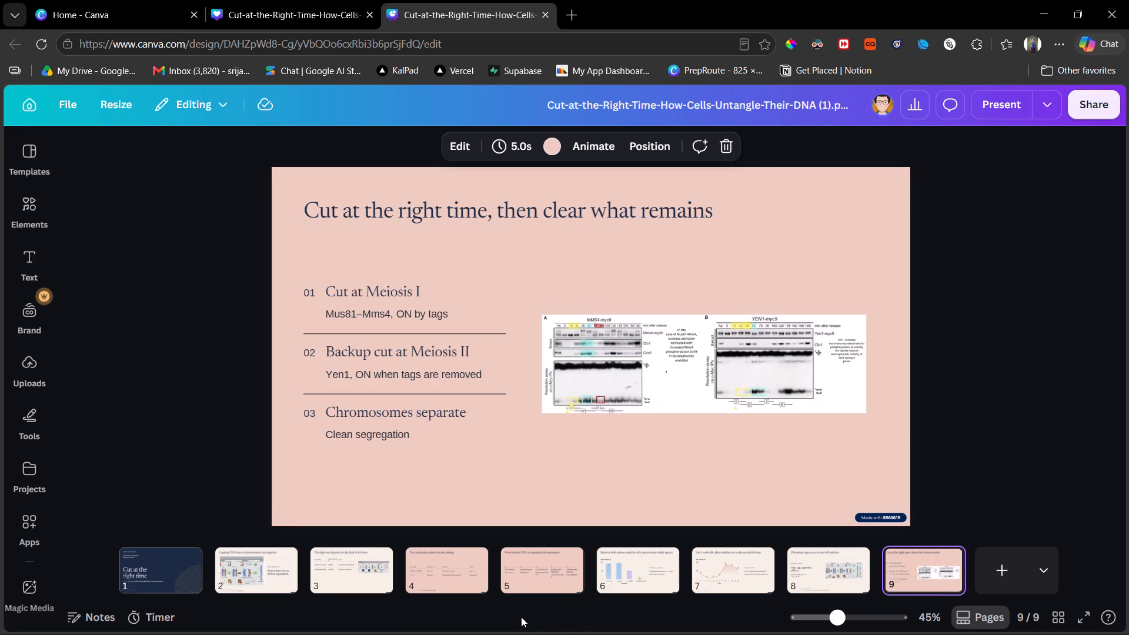
scroll(402, 588, right, 2)
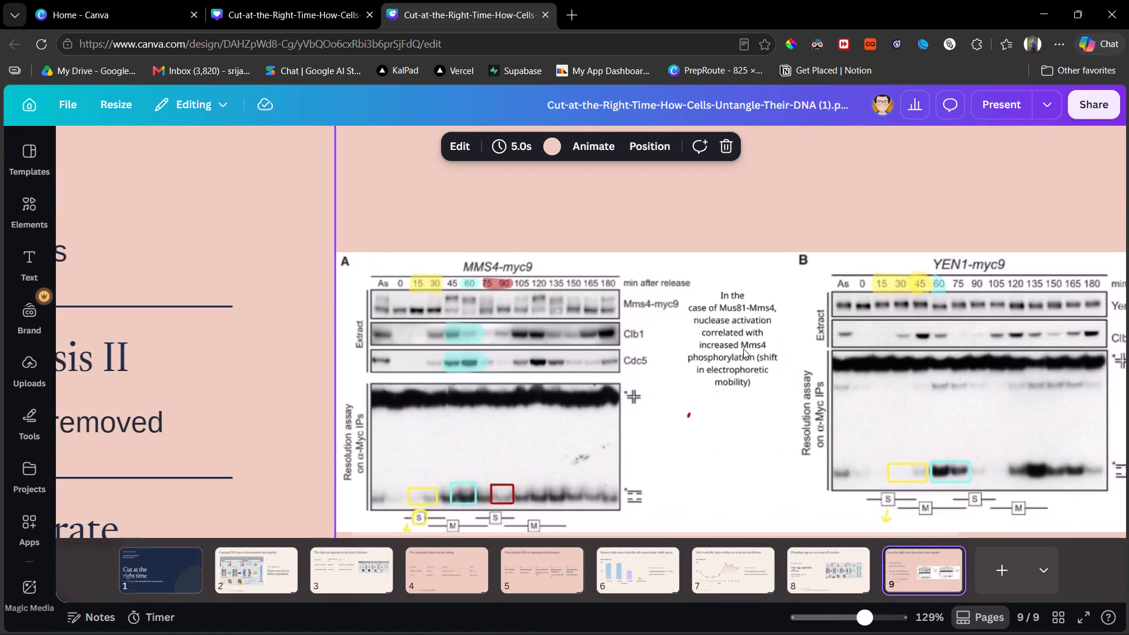
scroll(743, 349, down, 1)
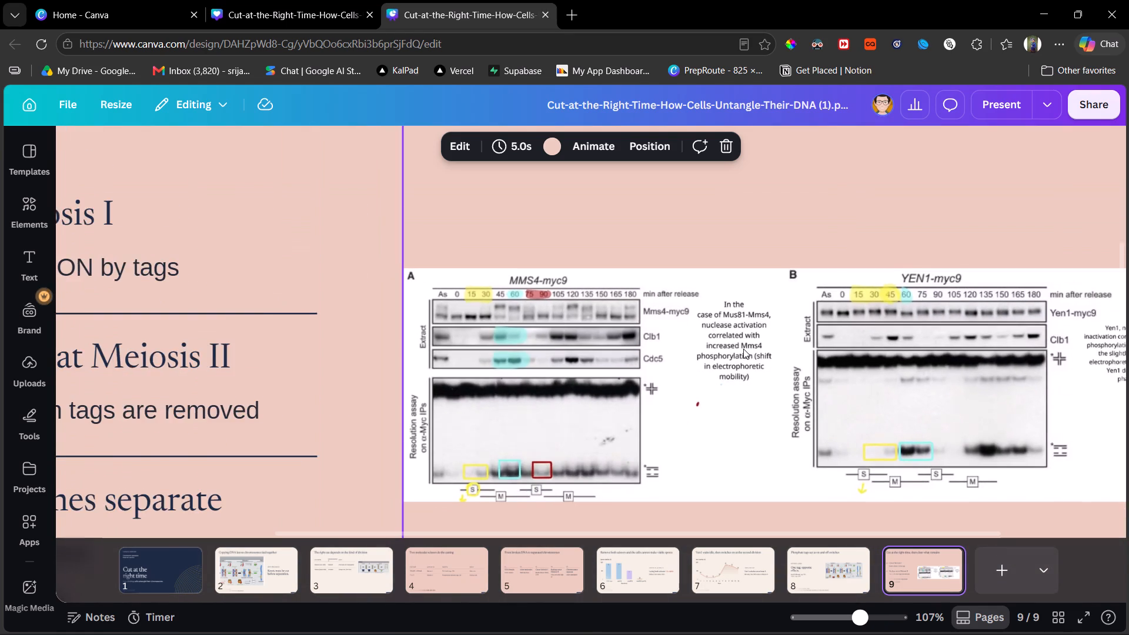
scroll(743, 349, down, 1)
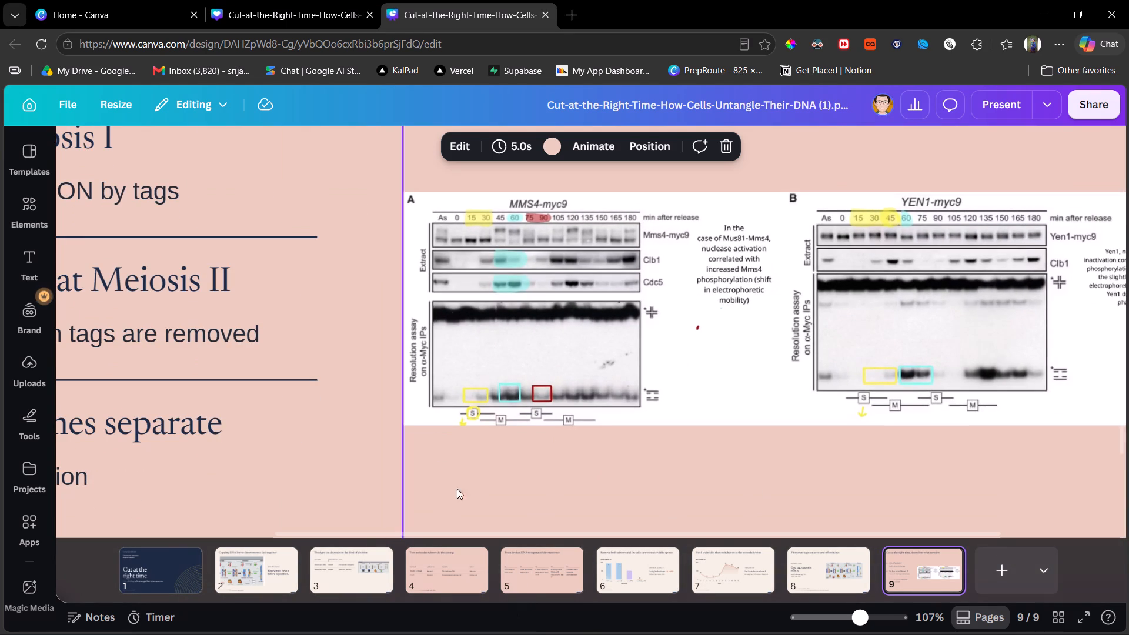
Inspect the meiosis figure on page 2 of deck (1), checking it as an editable, croppable image.
click(365, 563)
click(245, 563)
scroll(502, 424, up, 1)
scroll(502, 424, right, 5)
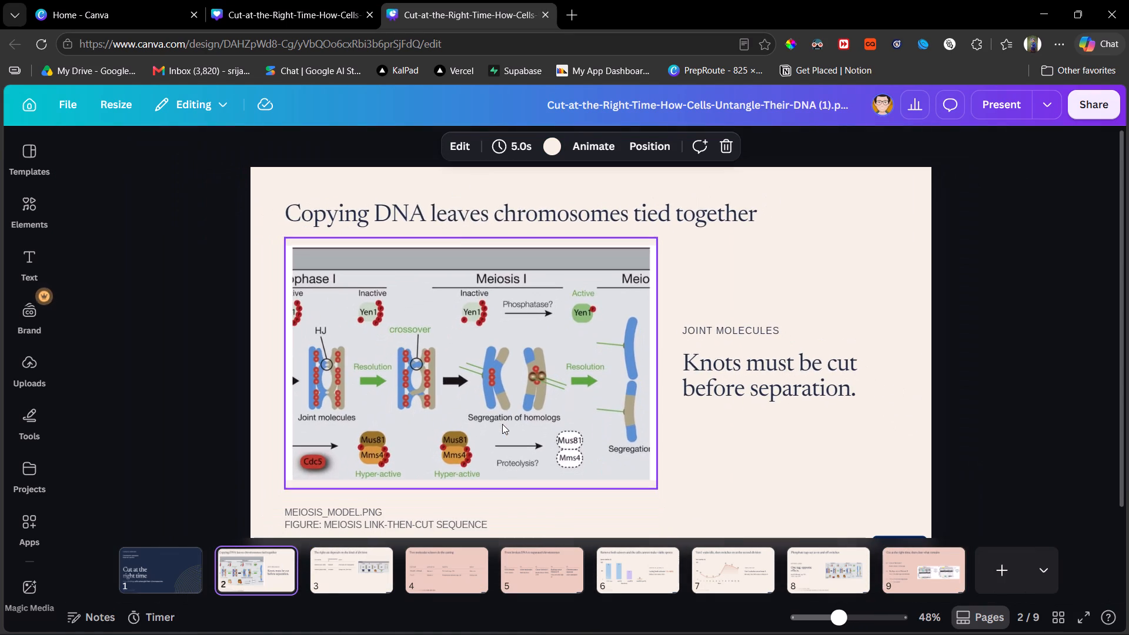
double_click(502, 424)
double_click(502, 424)
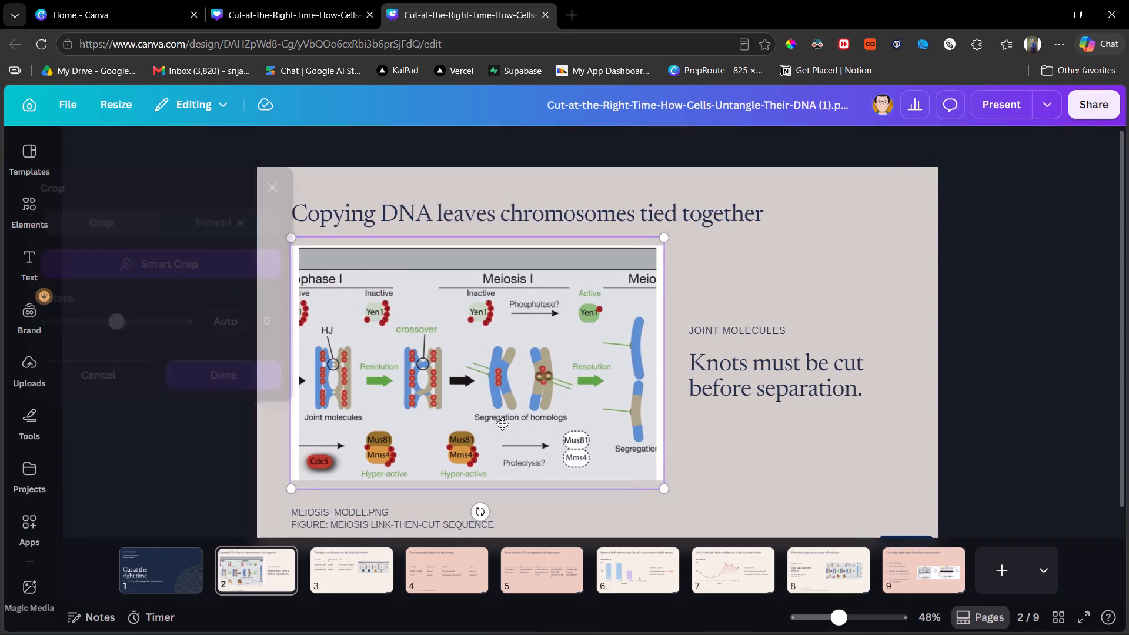
double_click(502, 424)
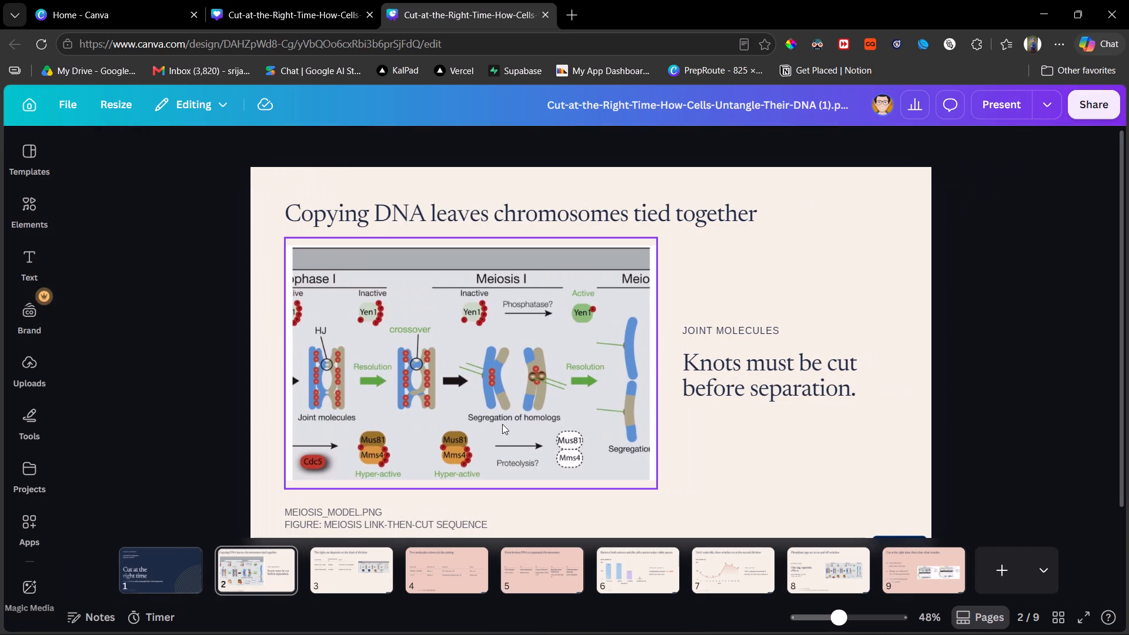
click(502, 424)
click(502, 424)
click(502, 424)
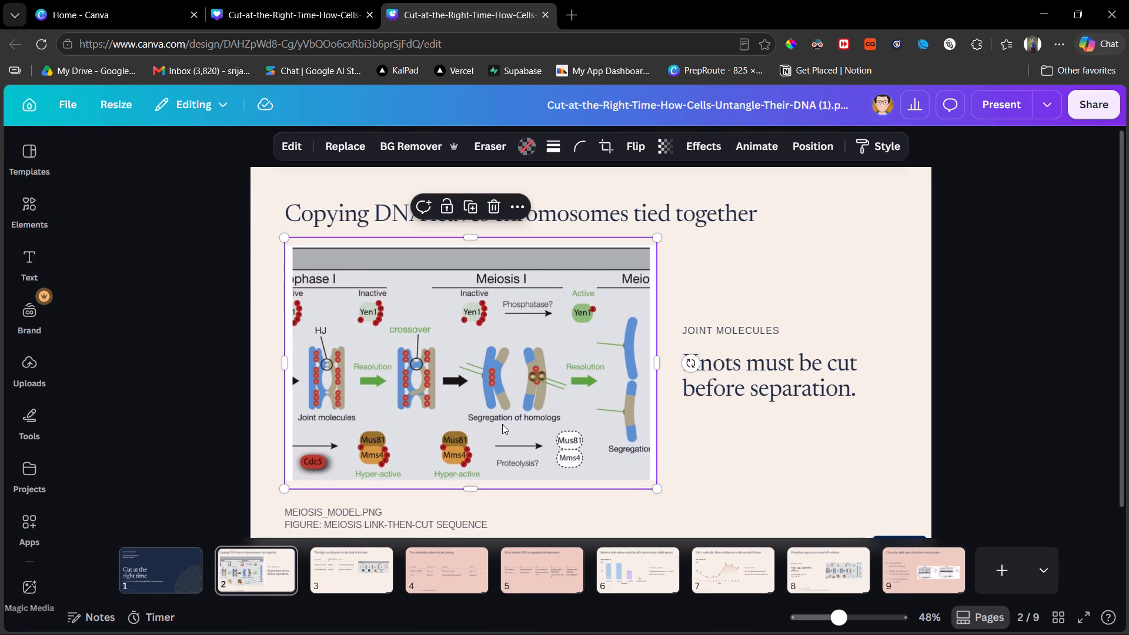
click(502, 424)
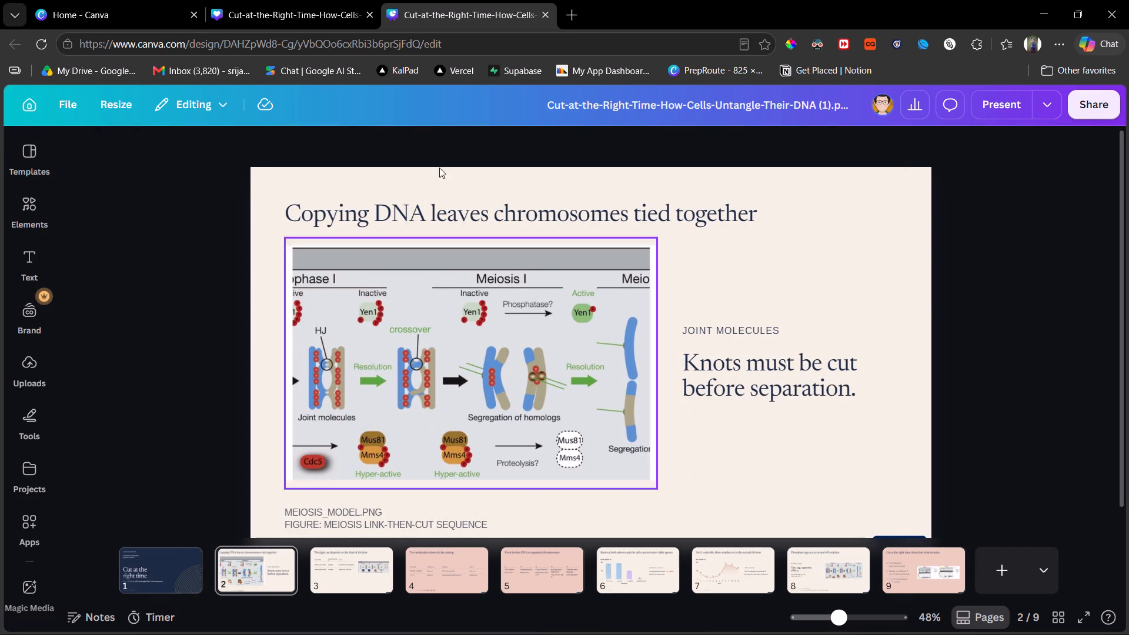
Return to the Canva home page and open the first listed uploaded Cut-at-the-Right-Time PDF in its own tab.
click(319, 0)
click(139, 0)
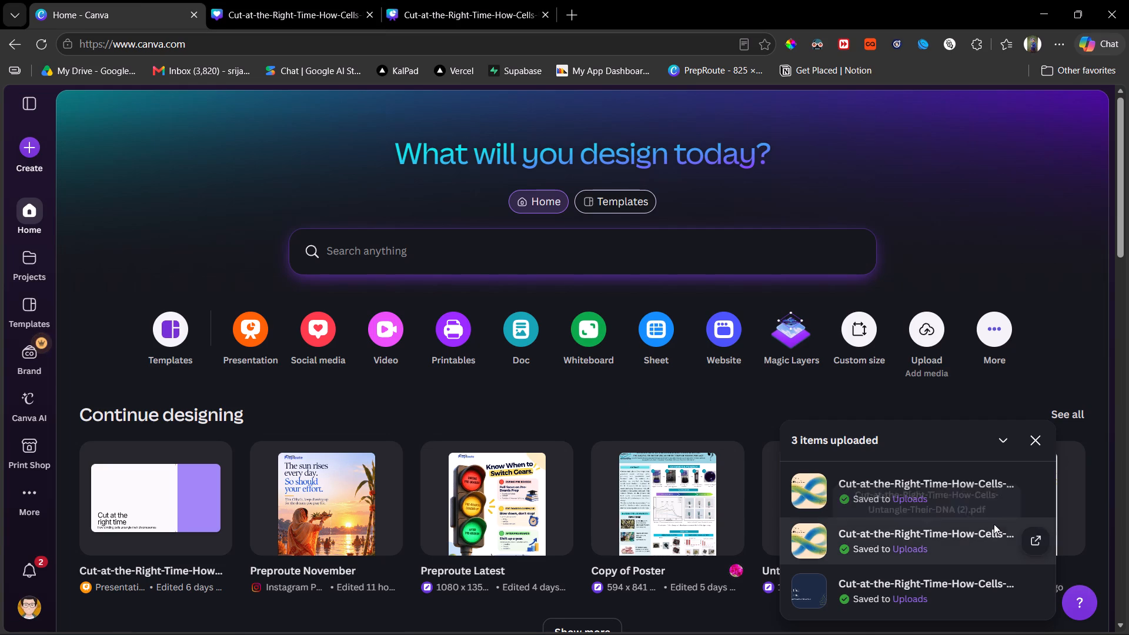
click(1043, 489)
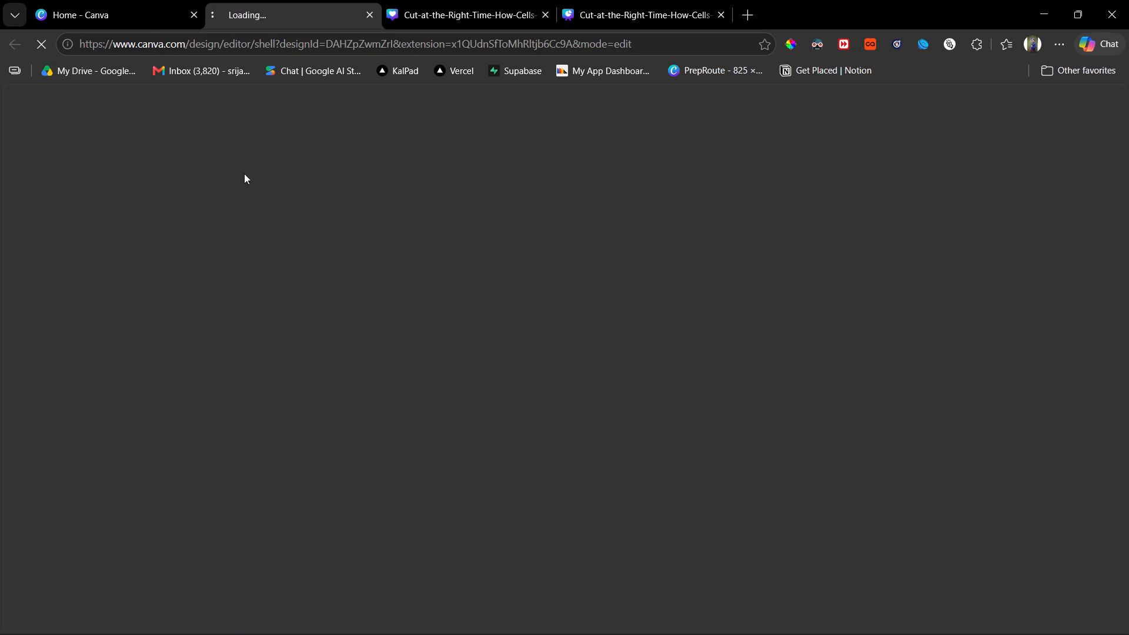
From the Canva home page, open the recent Cut-at-the-Right-Time-How-Cells-Untangle-Their-DNA.pptx presentation in its own tab and bring it into view.
click(147, 0)
click(165, 513)
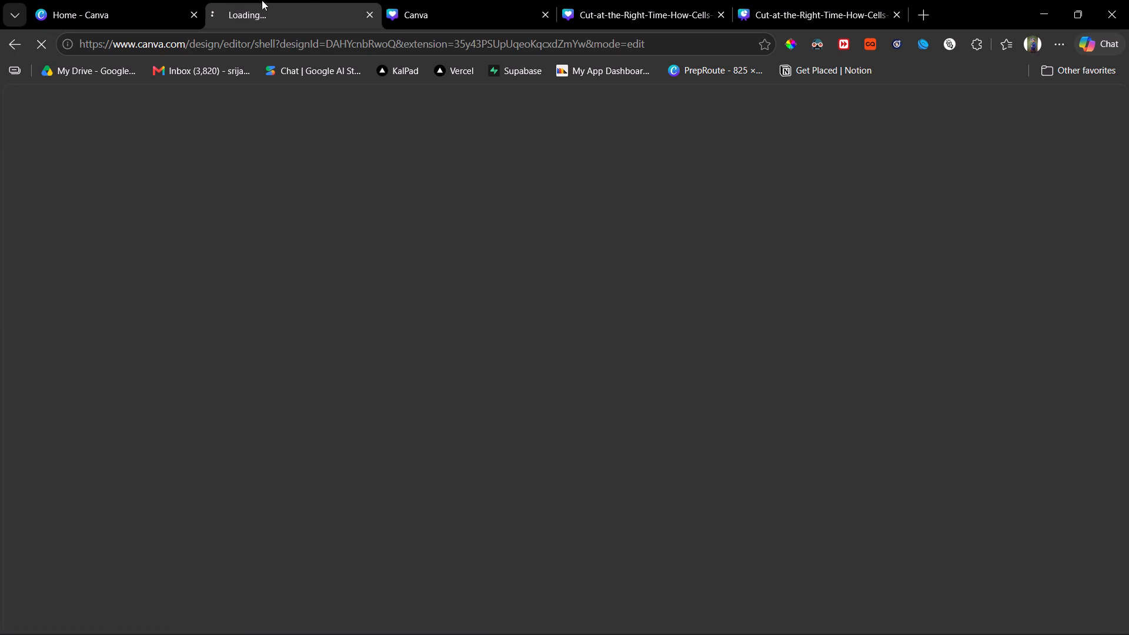
click(518, 0)
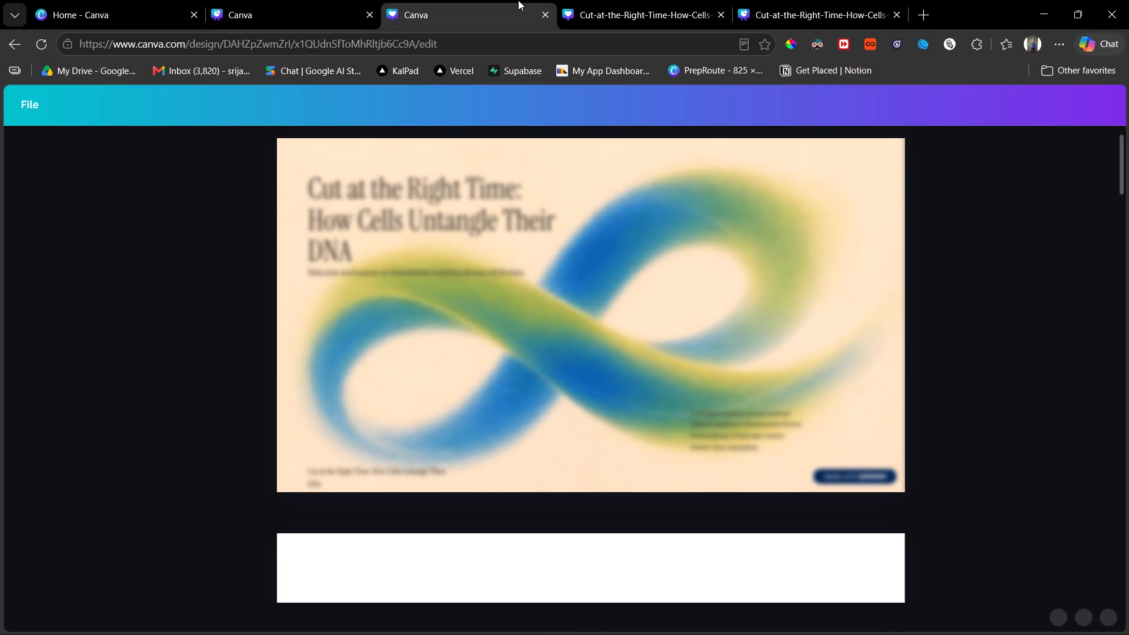
click(356, 0)
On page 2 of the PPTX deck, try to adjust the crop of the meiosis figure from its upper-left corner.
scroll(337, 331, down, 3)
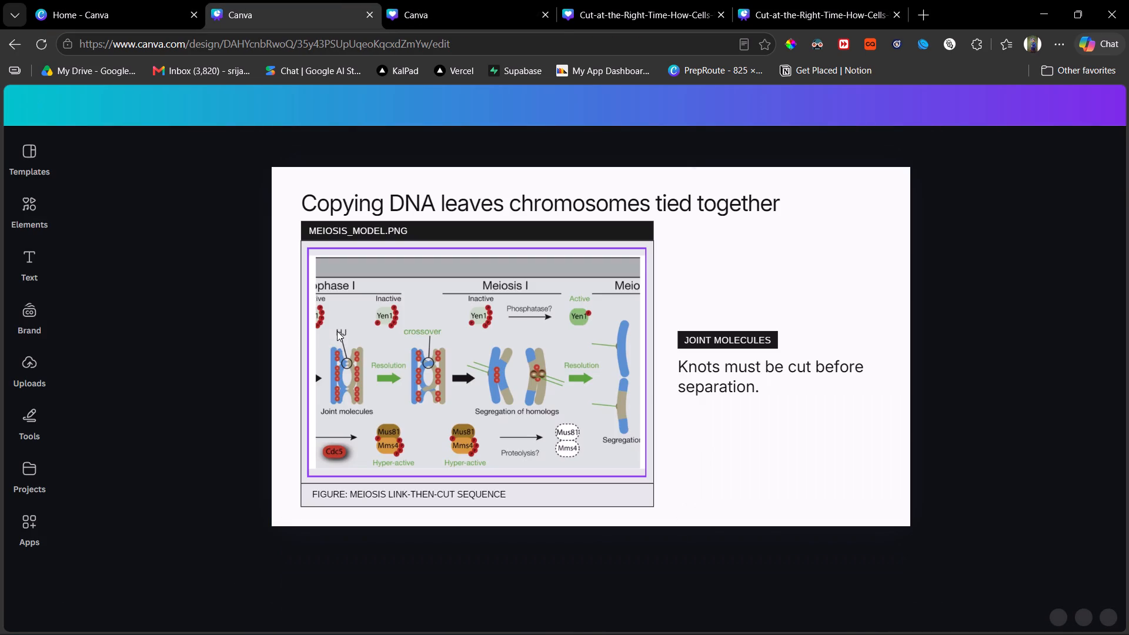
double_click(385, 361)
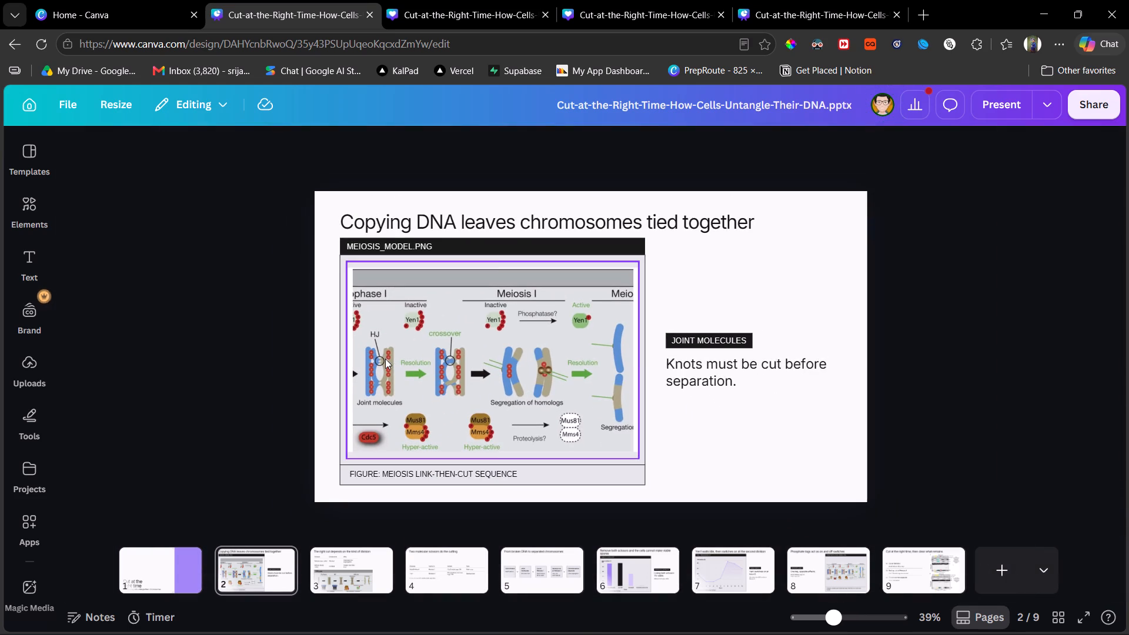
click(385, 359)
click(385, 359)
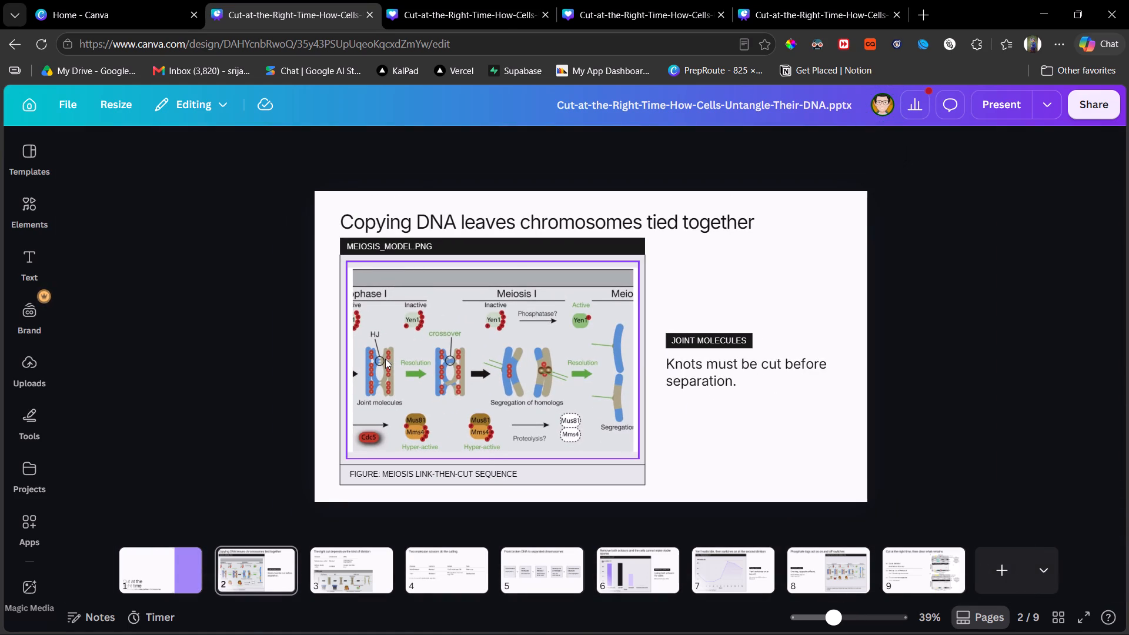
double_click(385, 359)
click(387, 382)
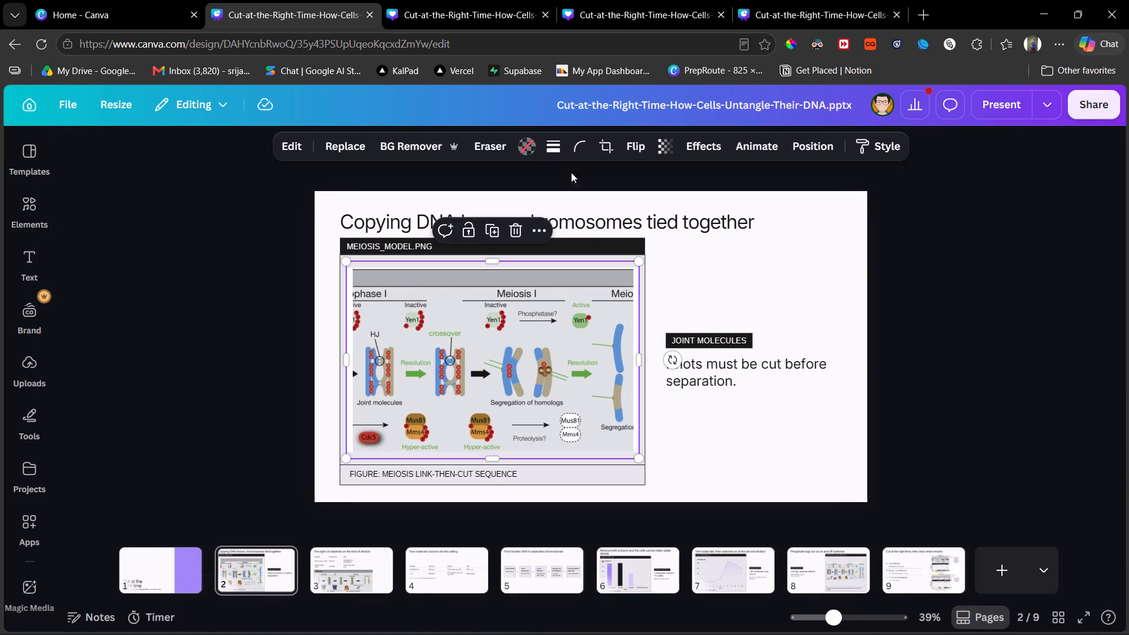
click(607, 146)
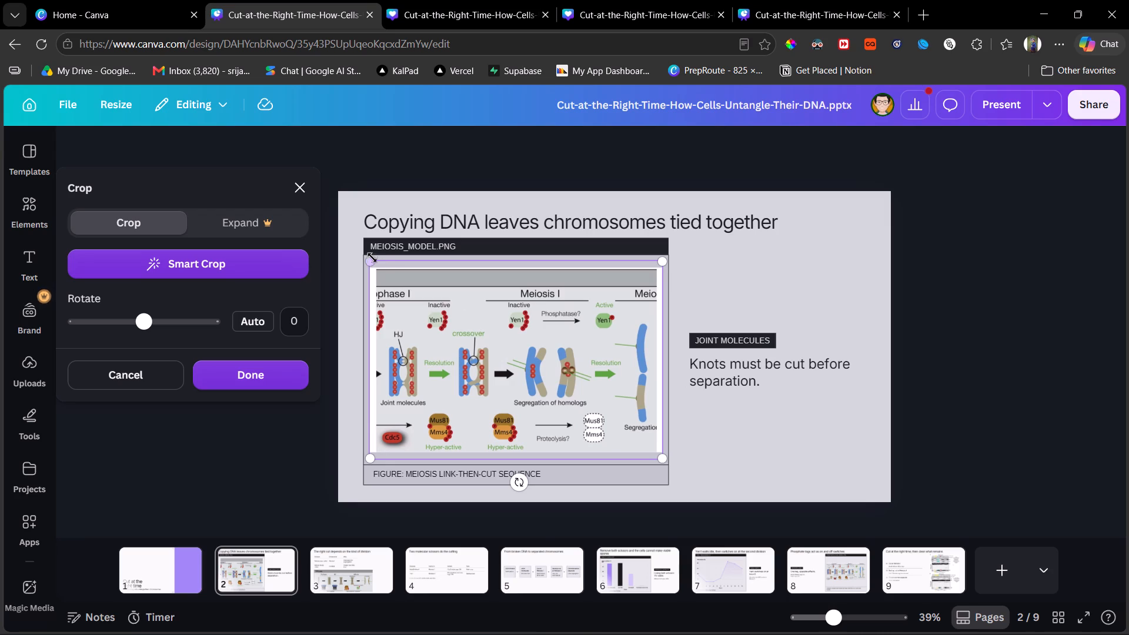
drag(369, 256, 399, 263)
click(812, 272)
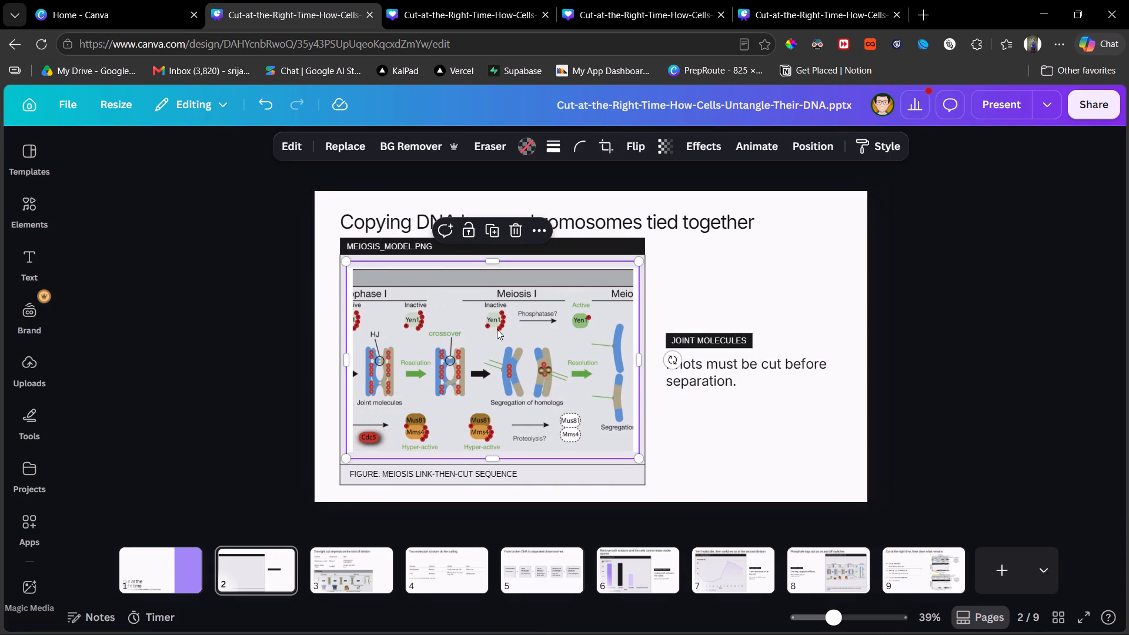
Examine the meiosis figure on page 2 of the PPTX deck up close, checking its labels and cut-off edges.
scroll(457, 390, down, 1)
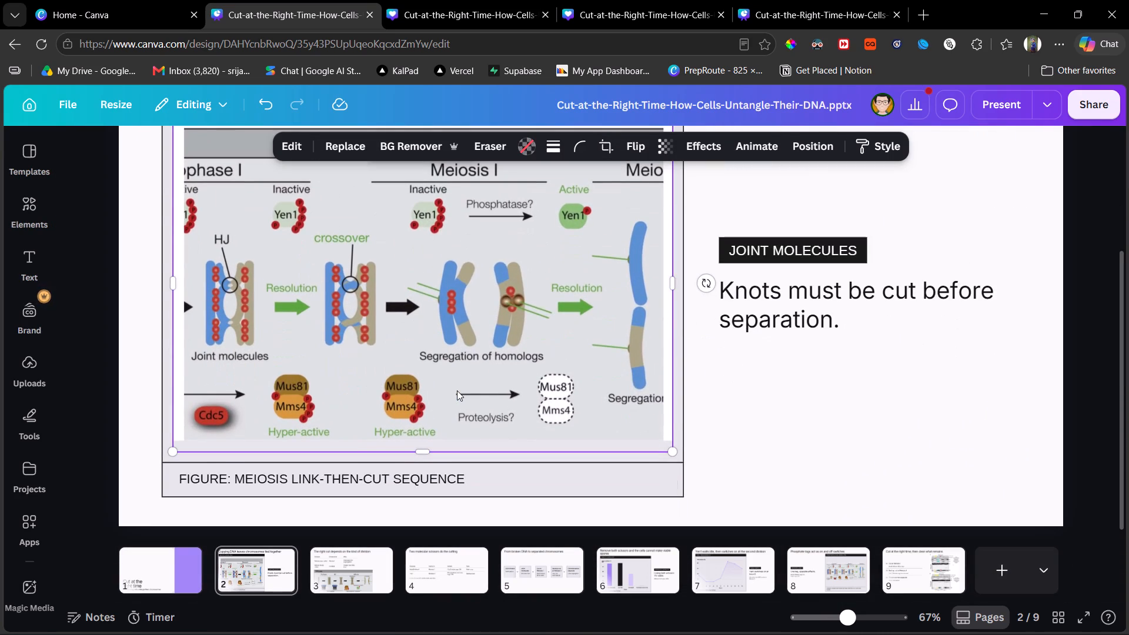
scroll(457, 390, down, 1)
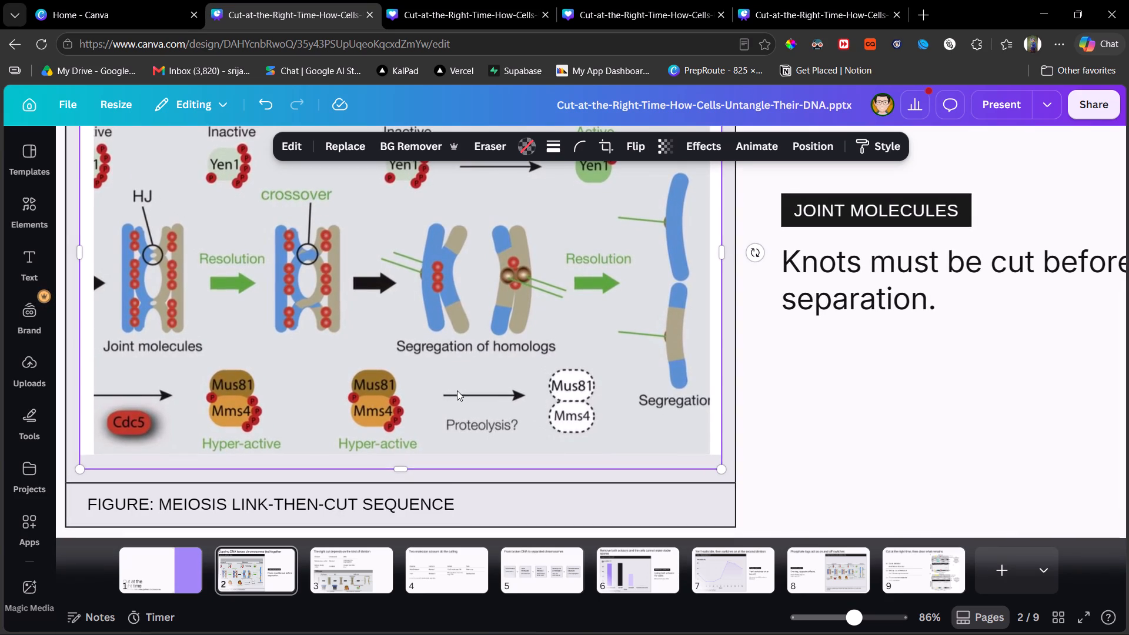
scroll(457, 390, up, 2)
scroll(459, 400, right, 1)
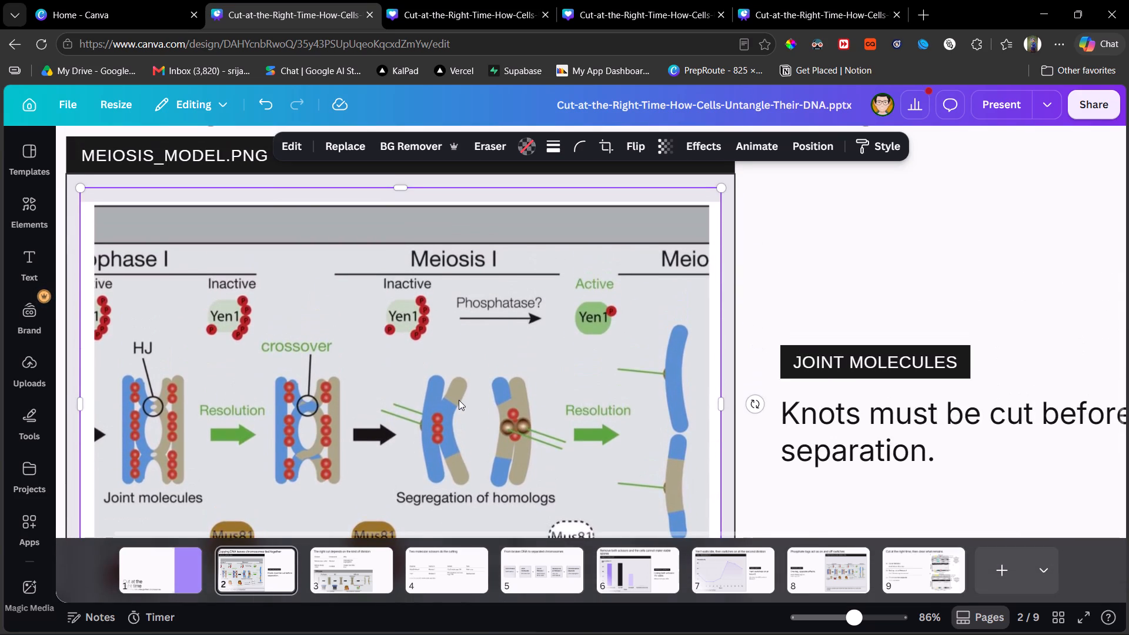
scroll(459, 400, right, 2)
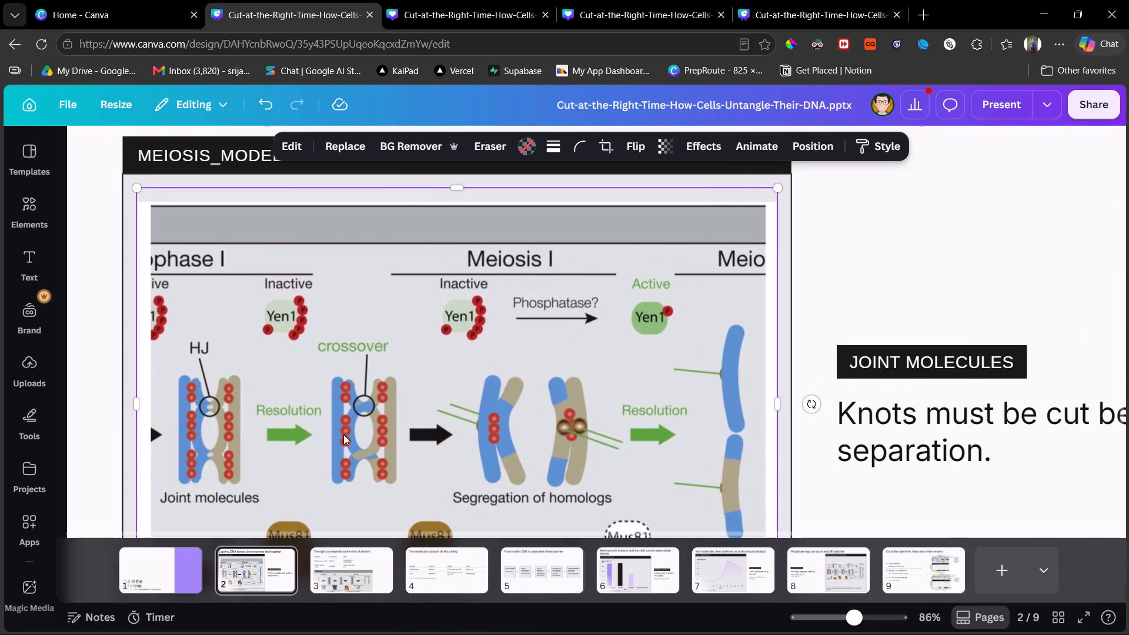
click(471, 0)
click(604, 0)
click(797, 0)
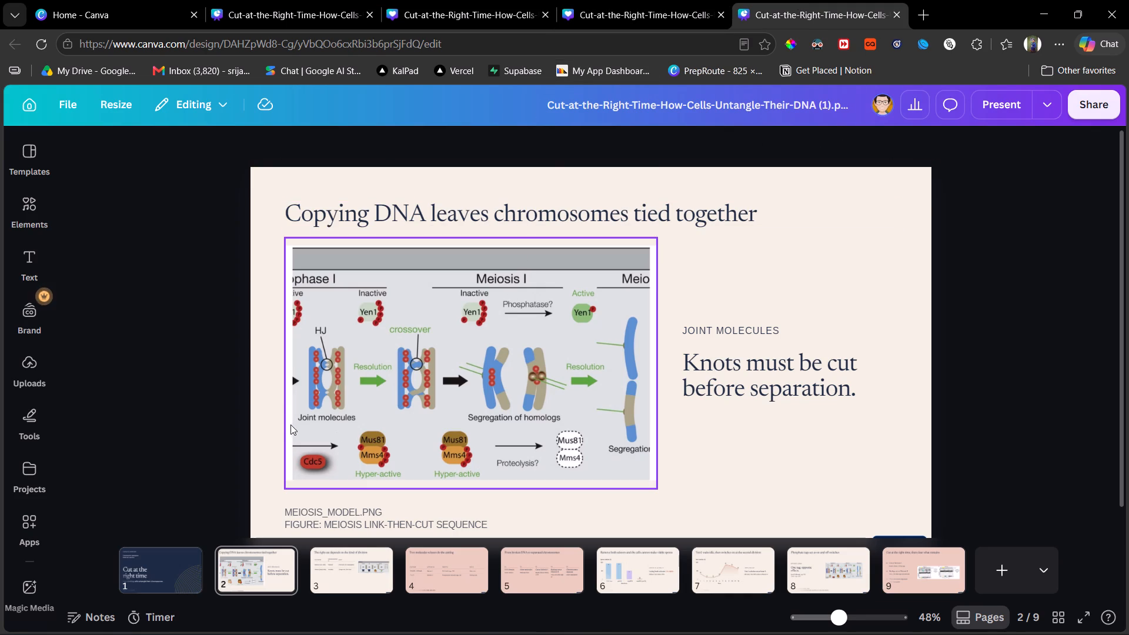
click(165, 557)
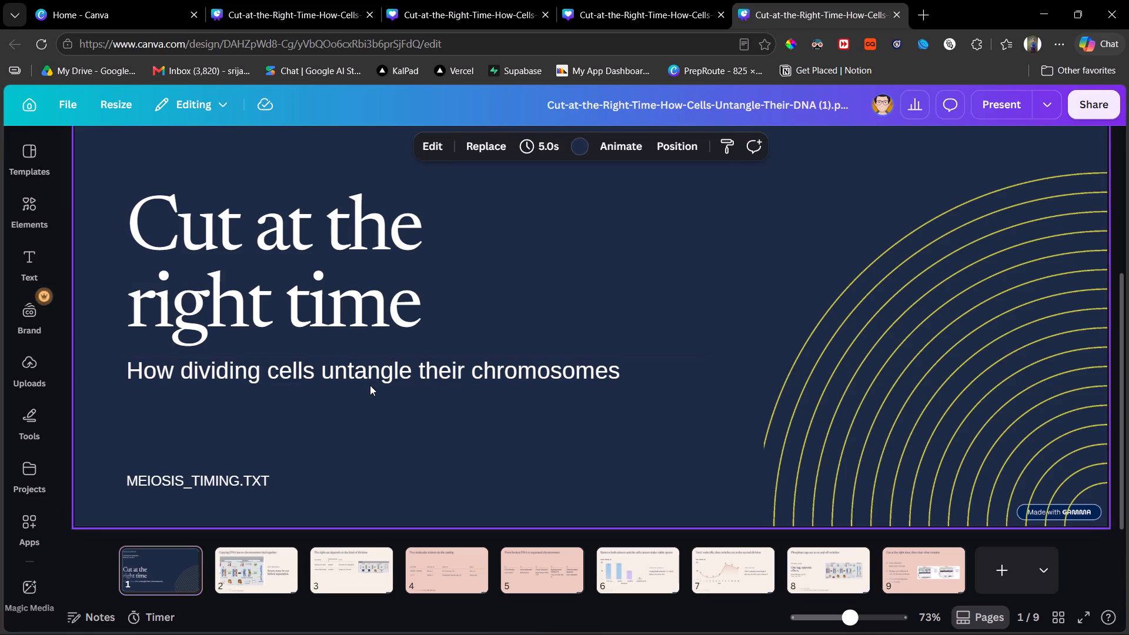
click(369, 359)
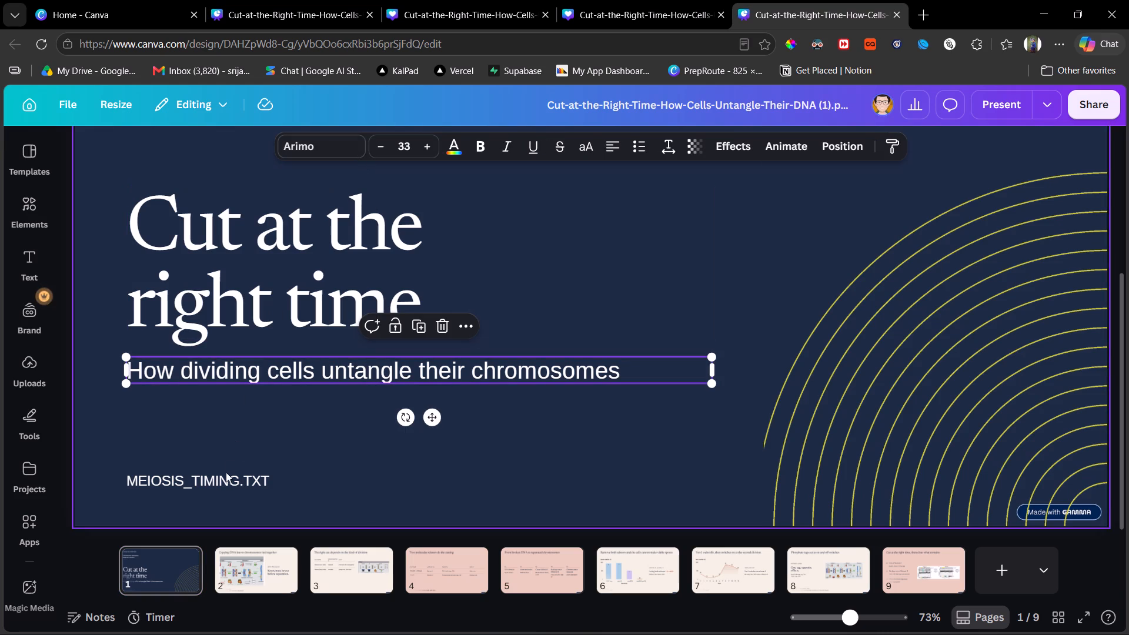
click(231, 482)
click(296, 361)
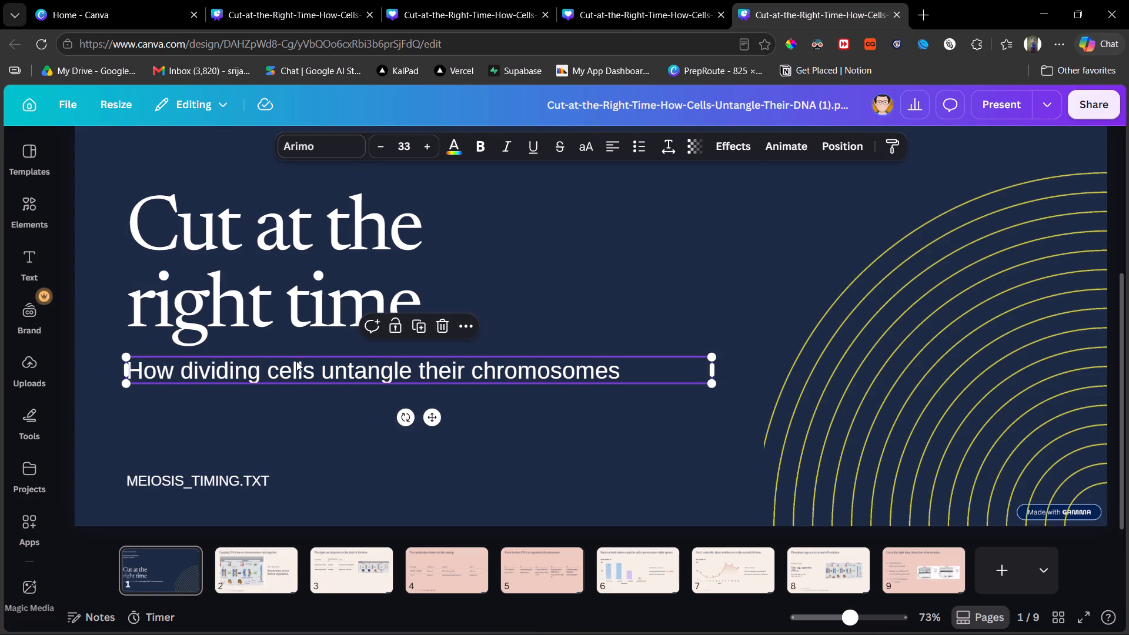
click(590, 143)
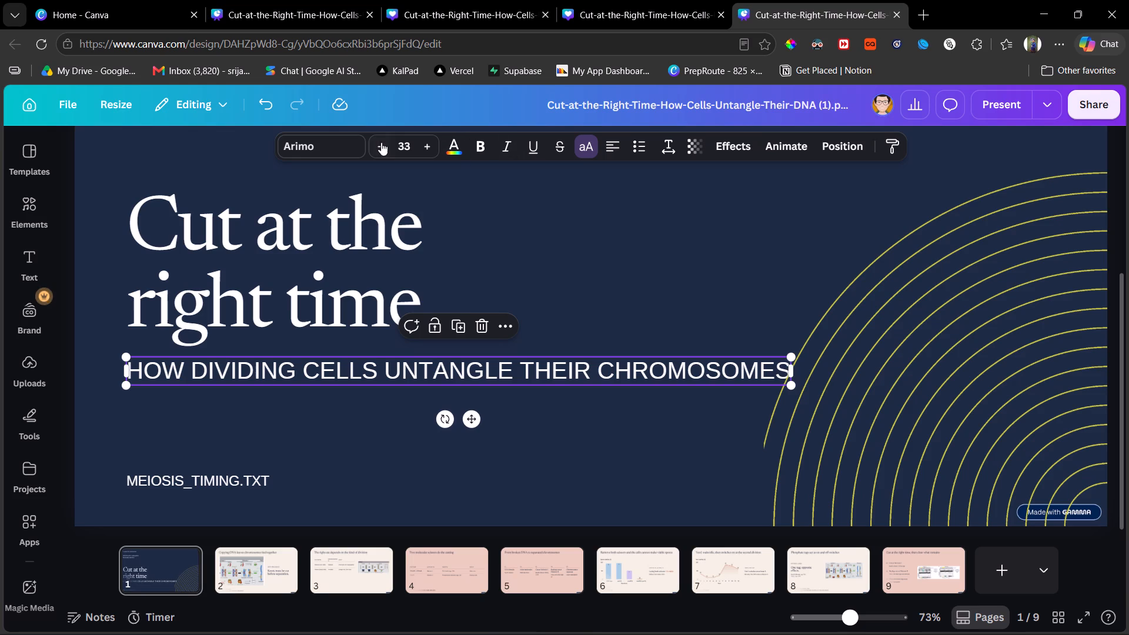
click(380, 140)
triple_click(380, 140)
click(380, 140)
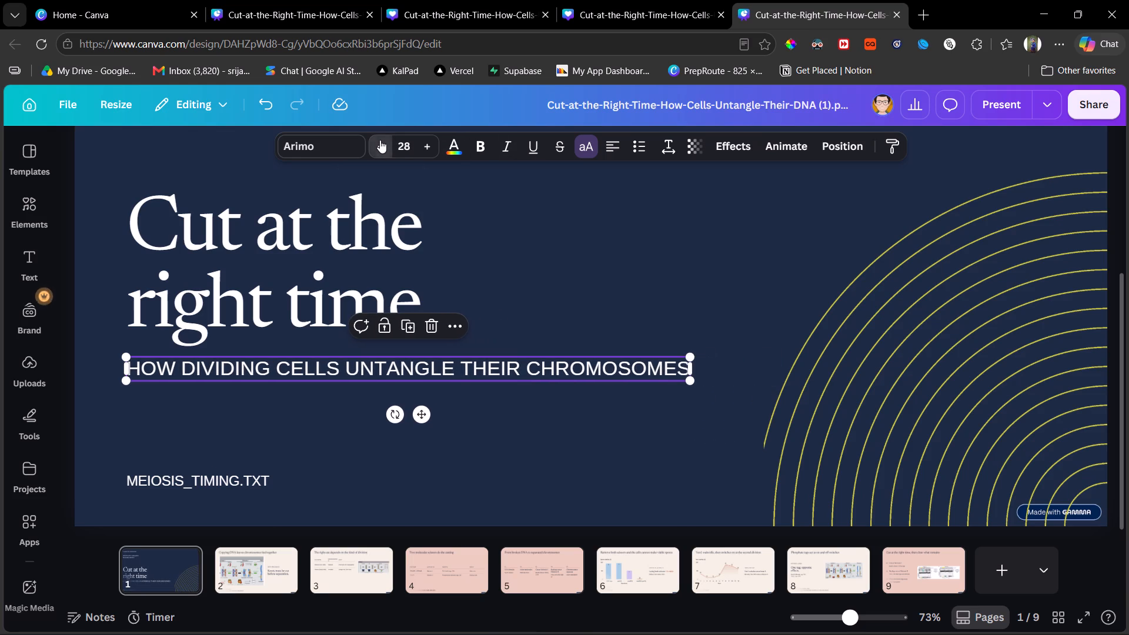
click(498, 340)
click(486, 448)
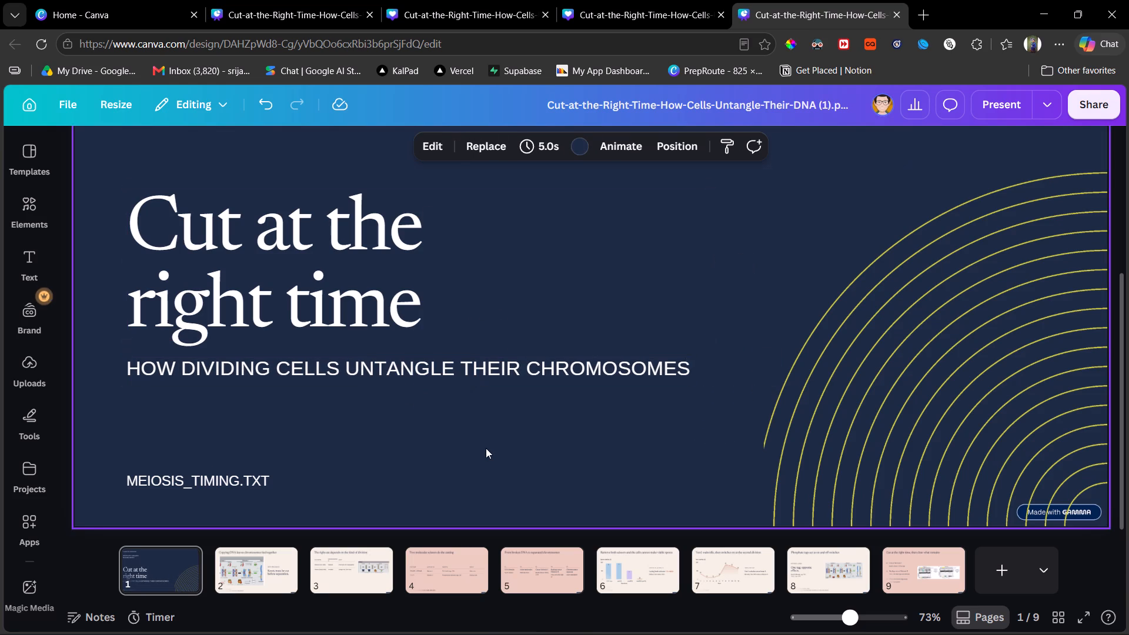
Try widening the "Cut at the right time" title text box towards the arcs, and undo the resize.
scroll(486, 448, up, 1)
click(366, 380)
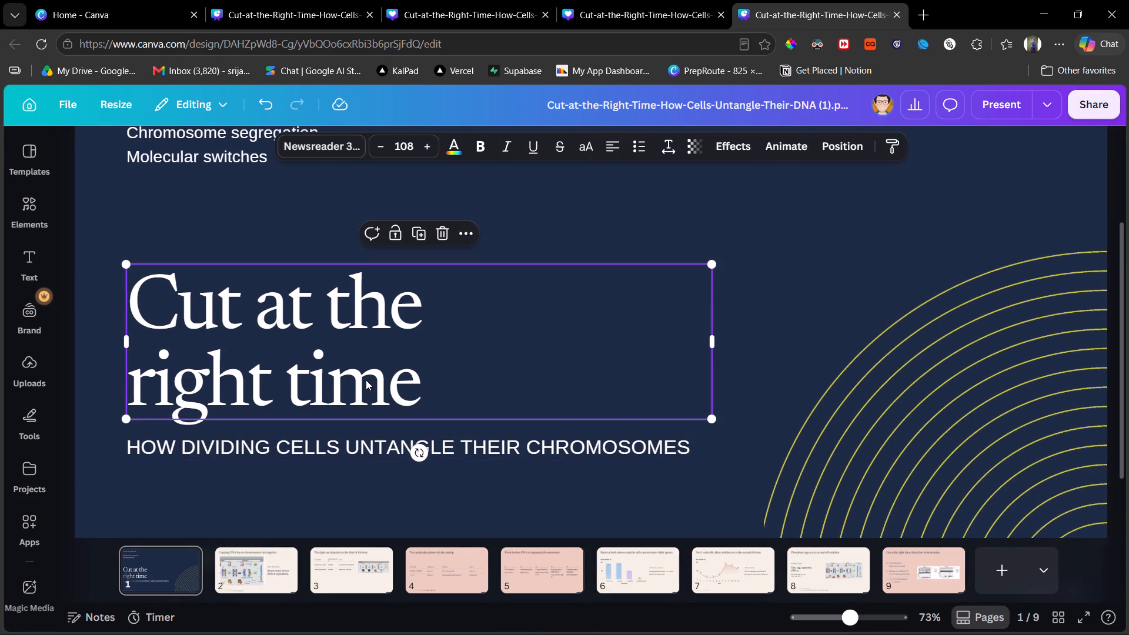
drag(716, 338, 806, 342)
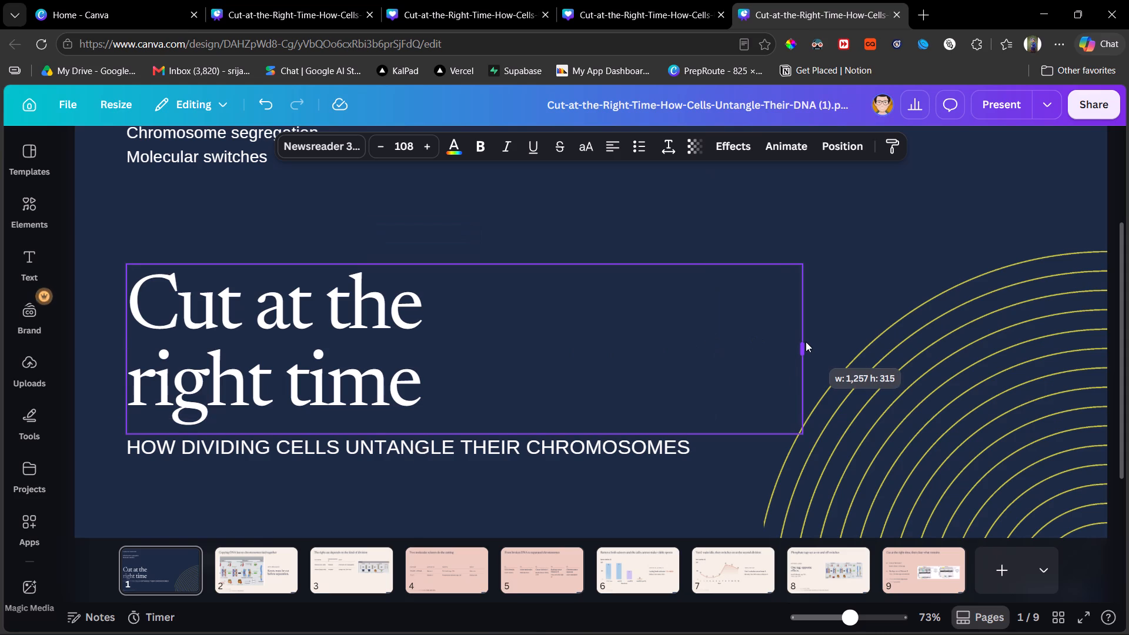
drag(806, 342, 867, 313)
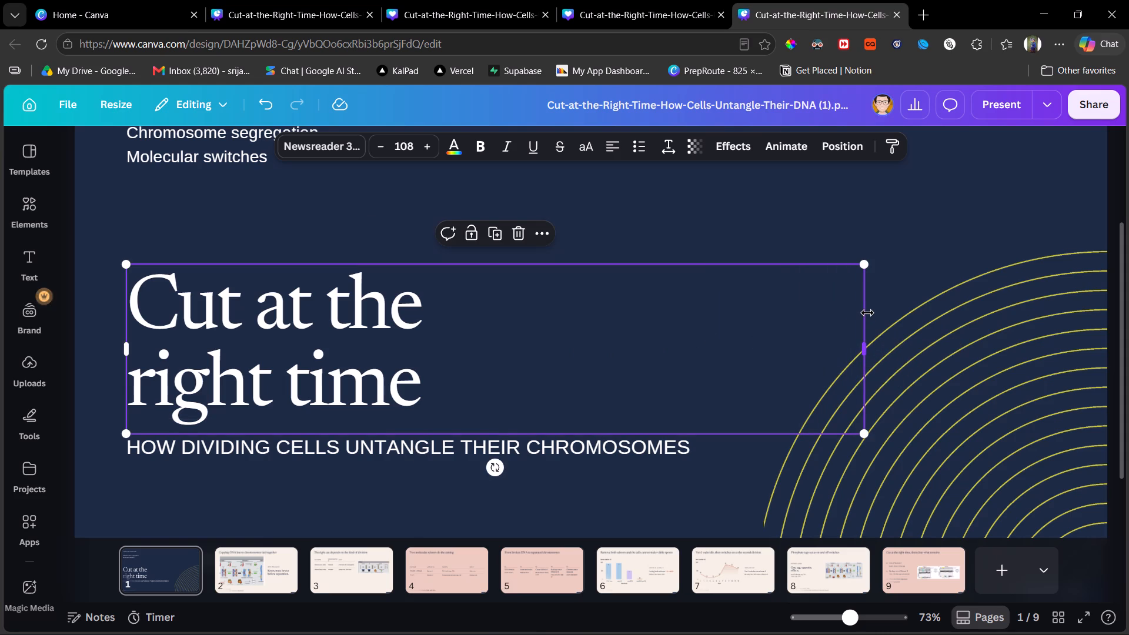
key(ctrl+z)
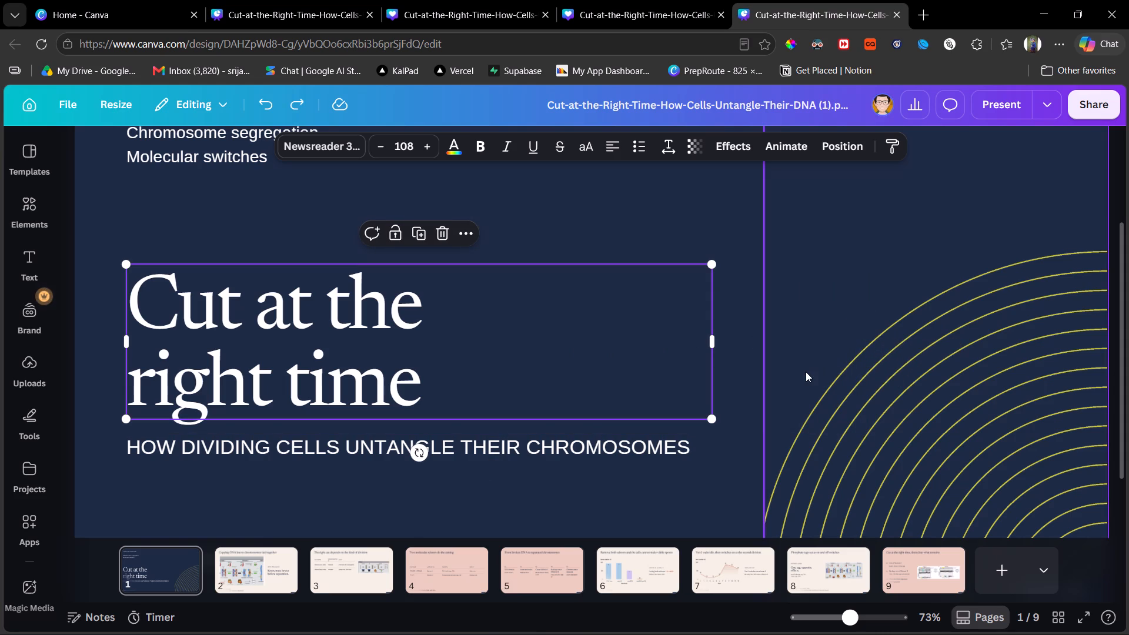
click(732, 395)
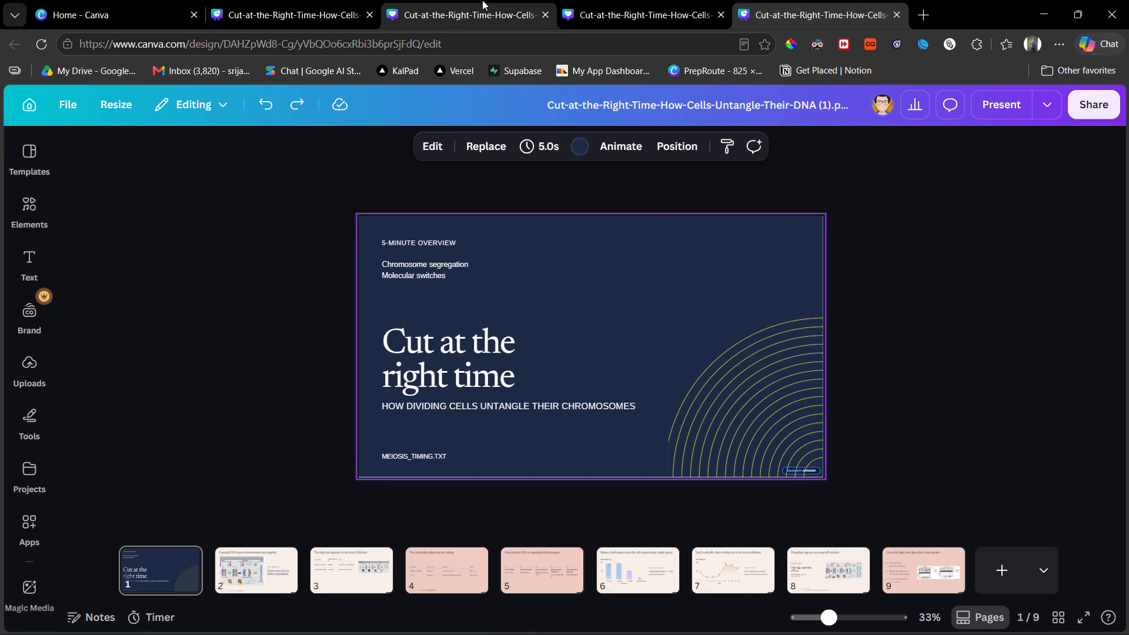
Look over the presentation files in the Downloads folder in File Explorer, and return to the deck.
click(618, 612)
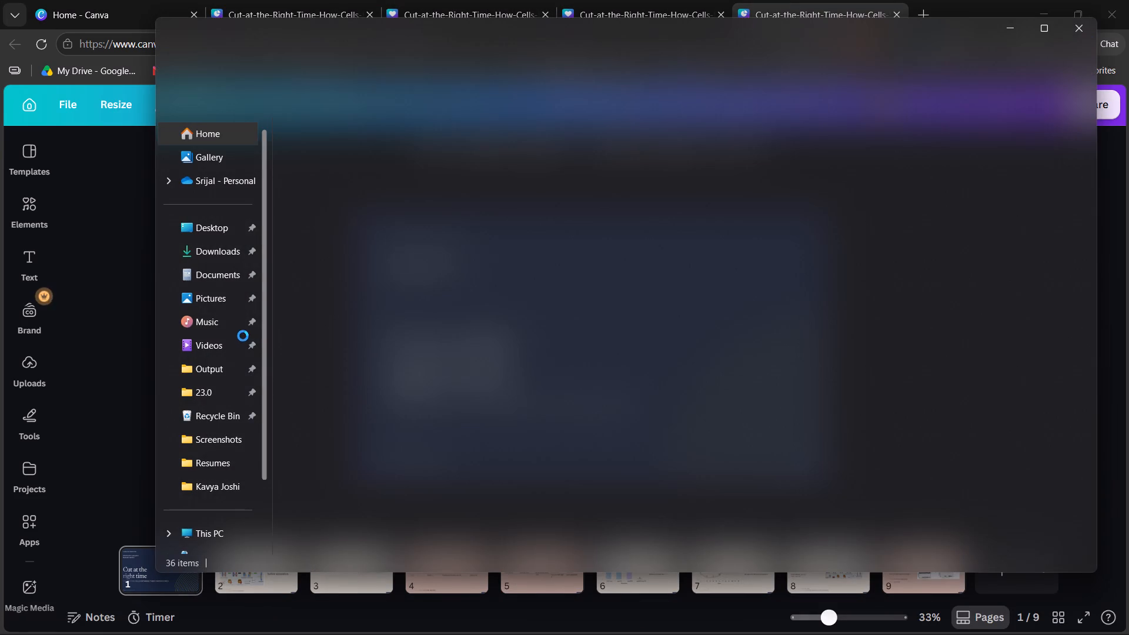
click(207, 254)
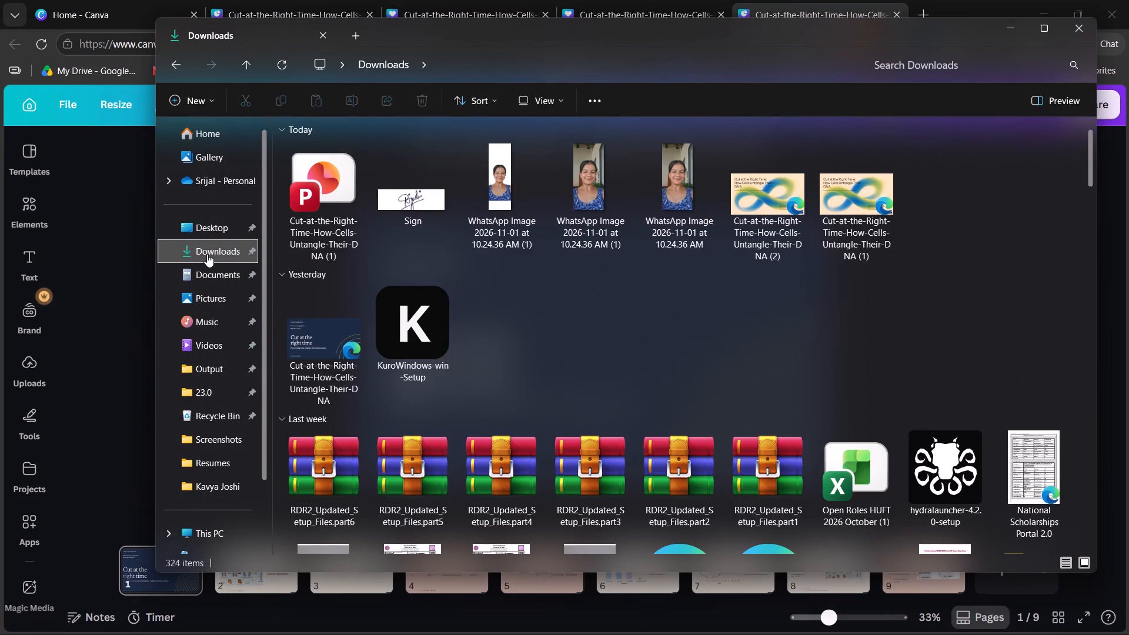
click(125, 475)
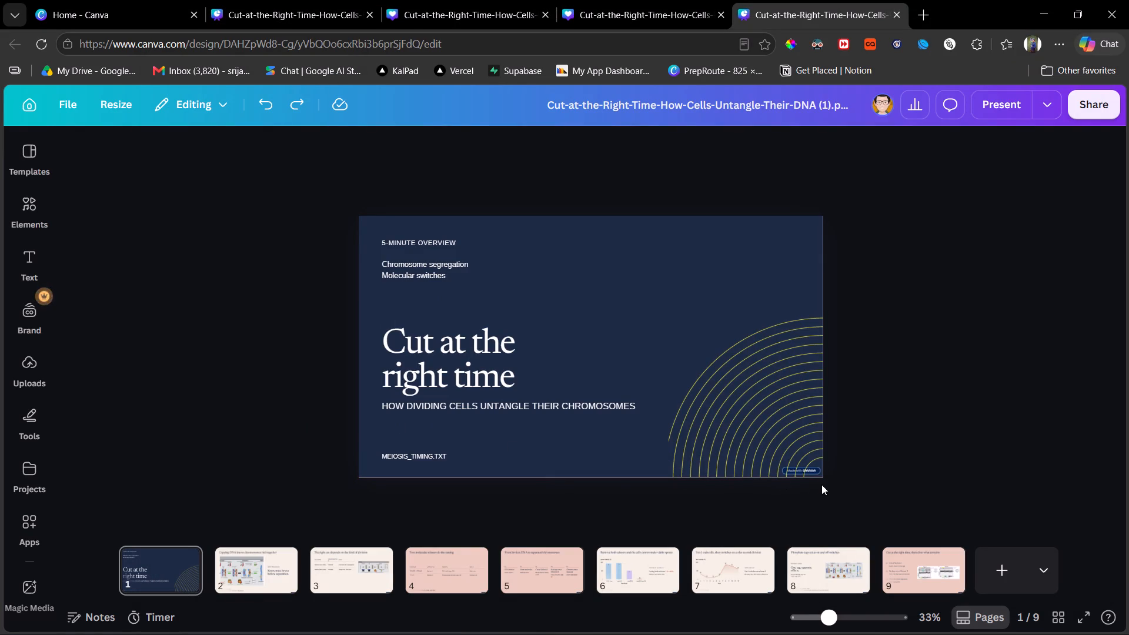
Move the arc graphic aside on the title page and delete the "Made with Gamma" badge from its lower-right corner.
scroll(821, 482, left, 5)
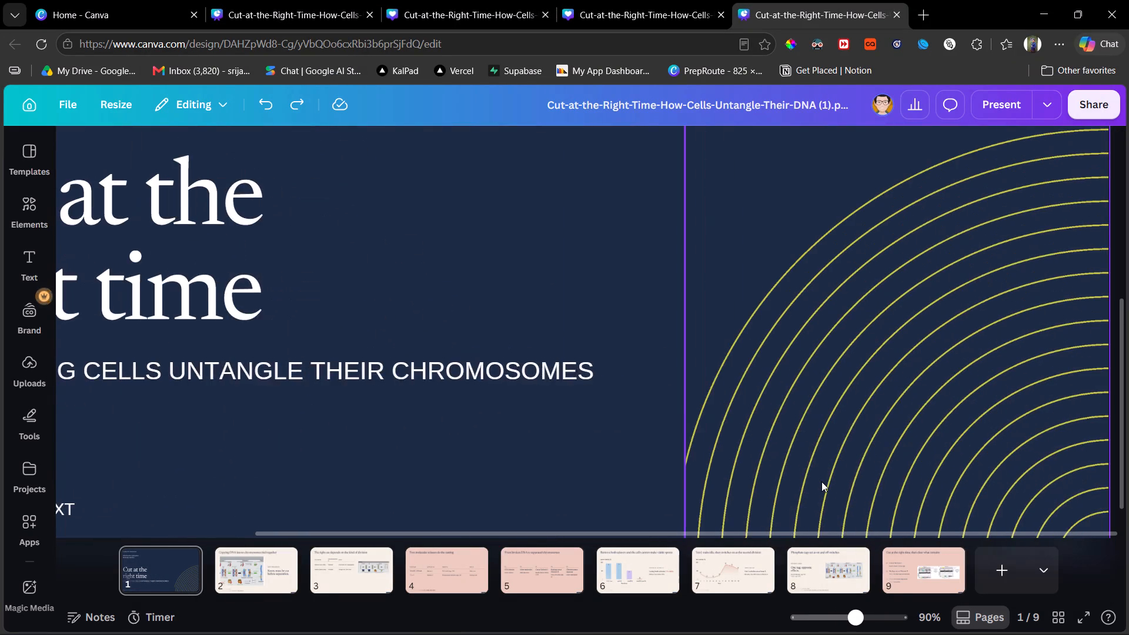
scroll(821, 482, down, 3)
click(1025, 503)
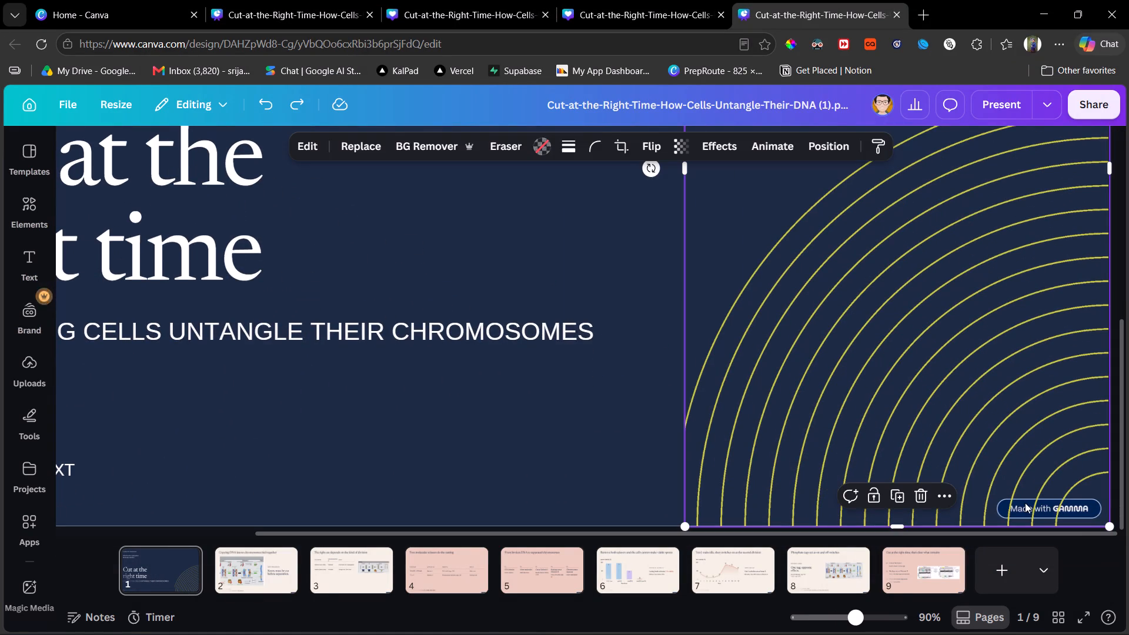
drag(1030, 506, 997, 492)
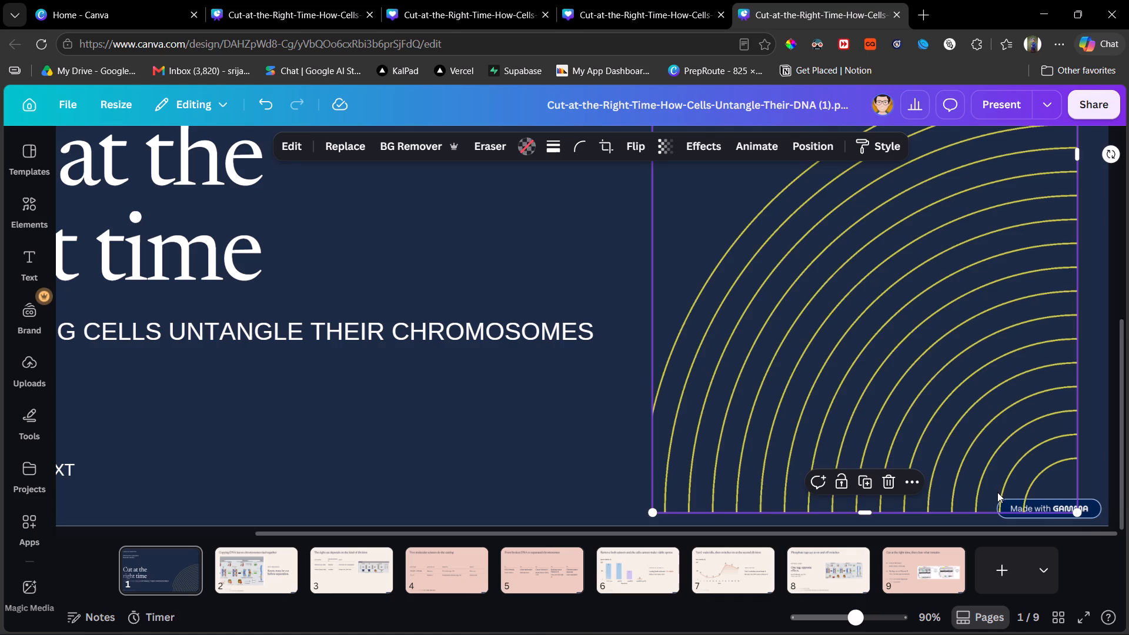
click(1101, 510)
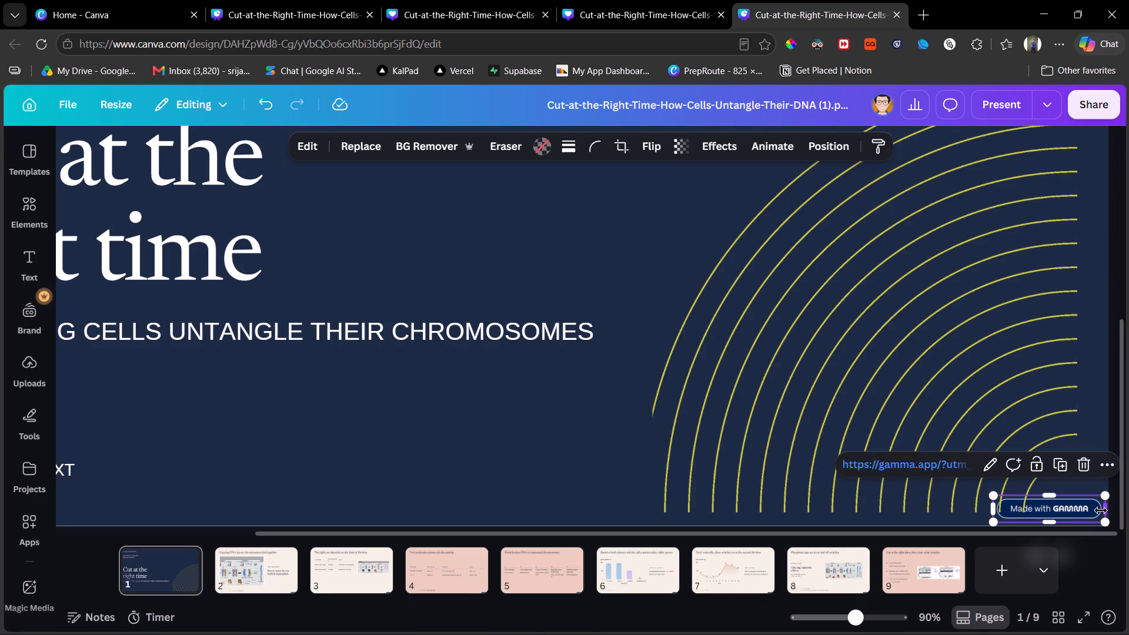
key(Delete)
key(Delete)
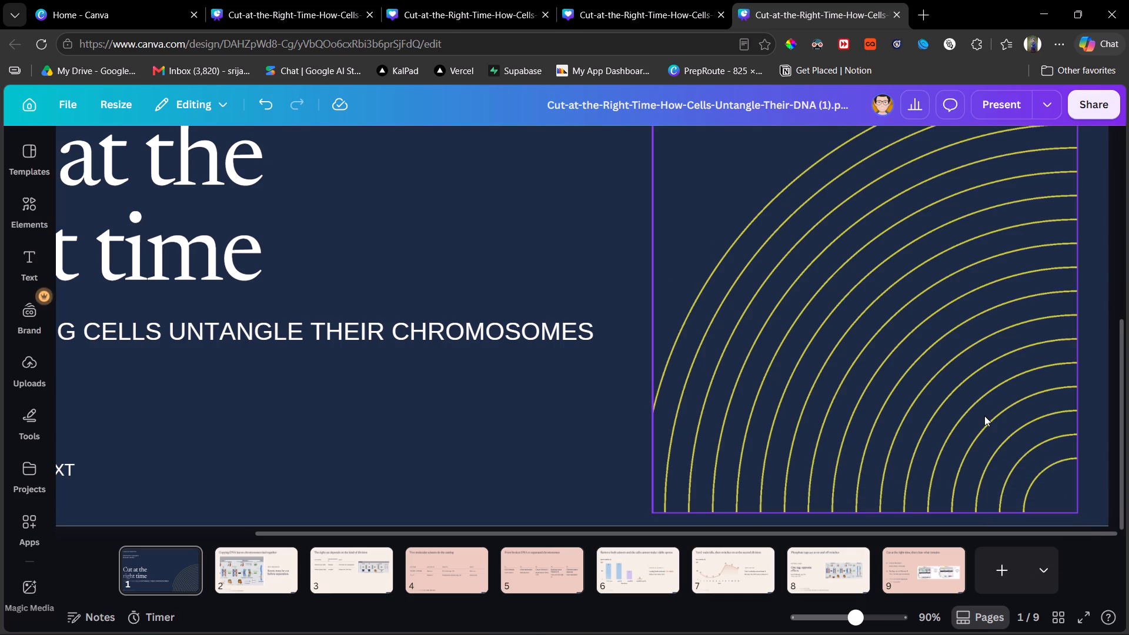
Move the arc graphic back flush with the title page's lower-right corner, nudging it vertically to align with the bottom edge.
drag(984, 416, 1012, 429)
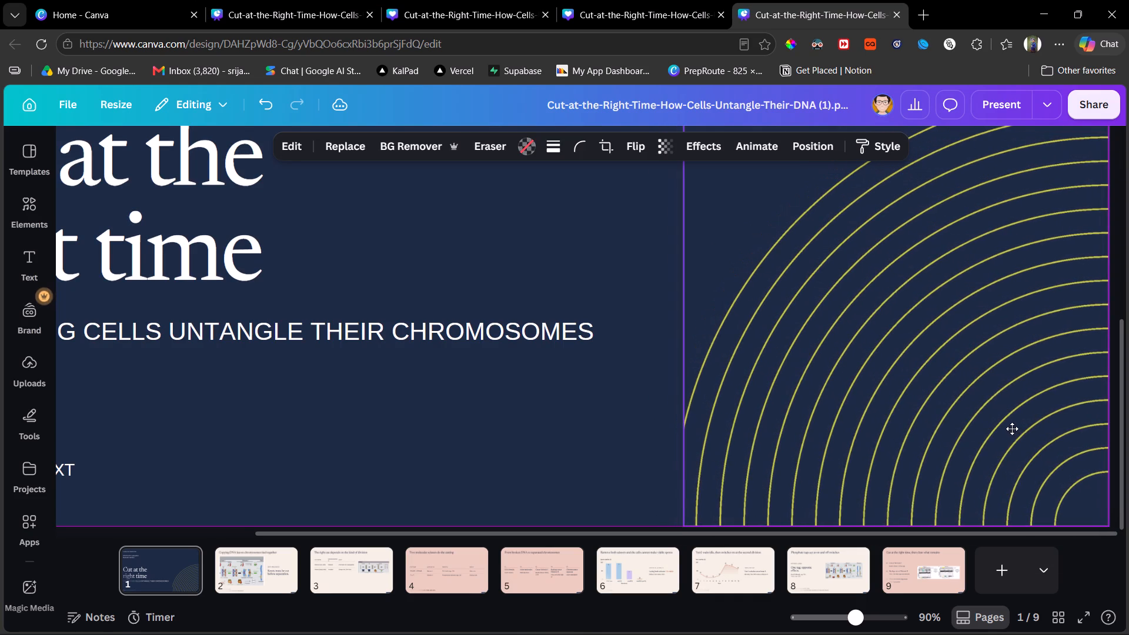
drag(1012, 429, 1016, 429)
click(1016, 429)
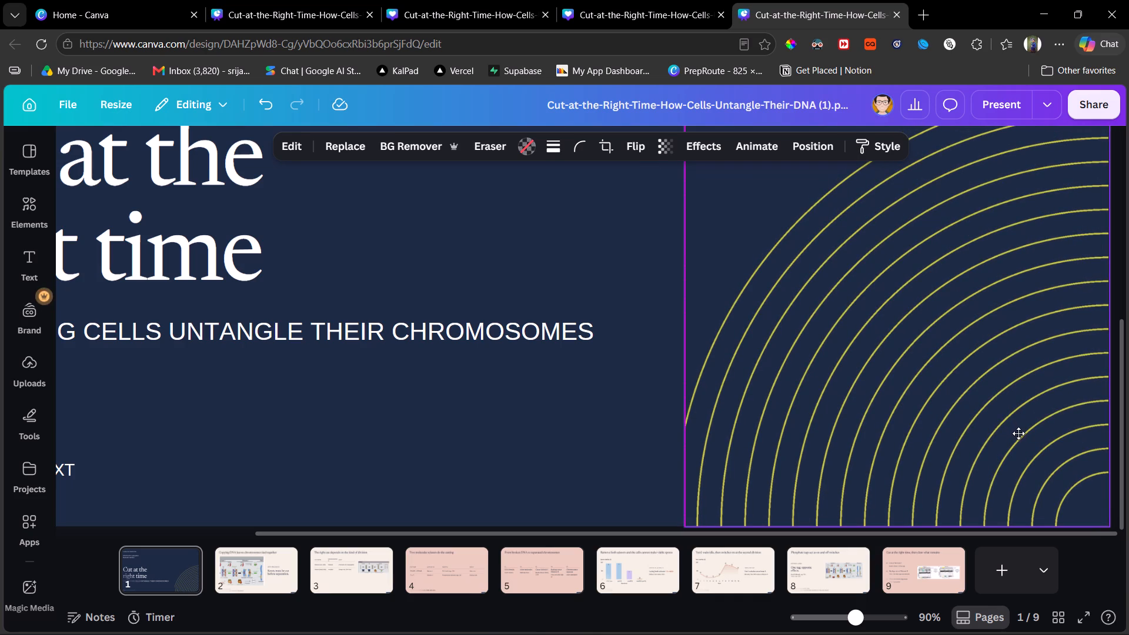
key(Up)
key(Up)
key(Up)
key(Up)
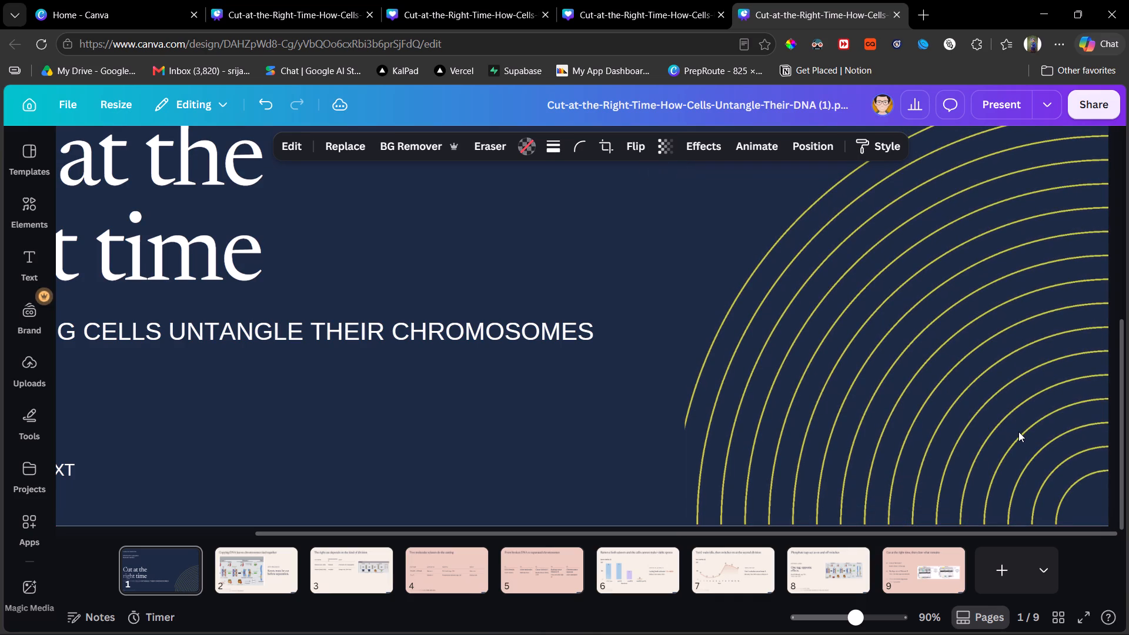
key(Down)
key(Down)
key(Down)
key(Down)
key(Up)
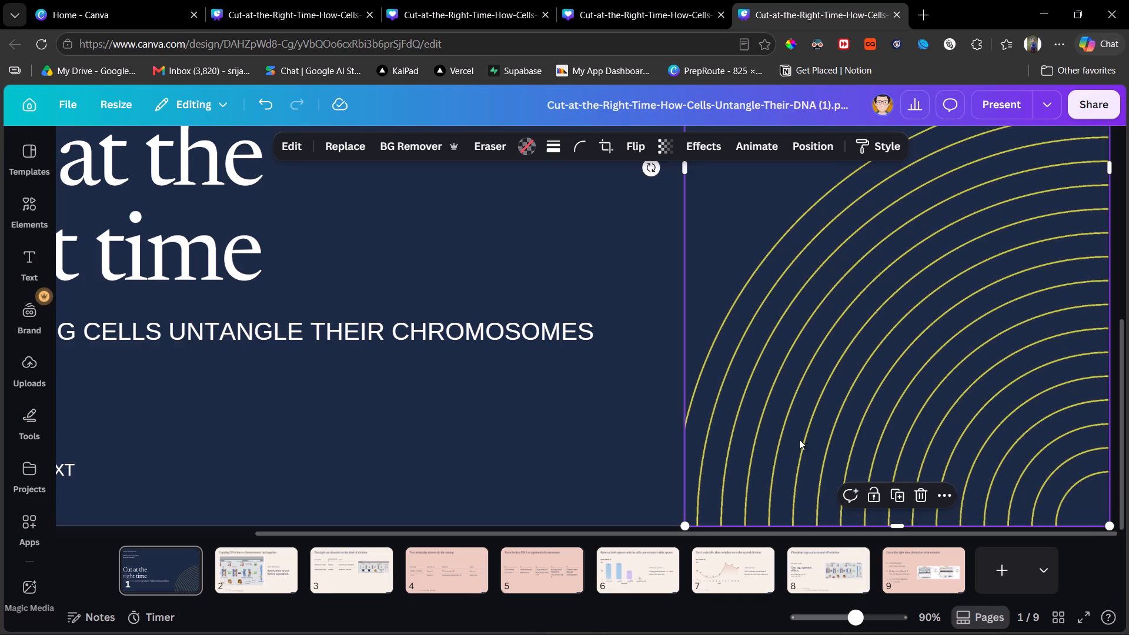
click(610, 439)
Justify the "Chromosome segregation / Molecular switches" text on the title page and make it all uppercase.
scroll(610, 439, right, 3)
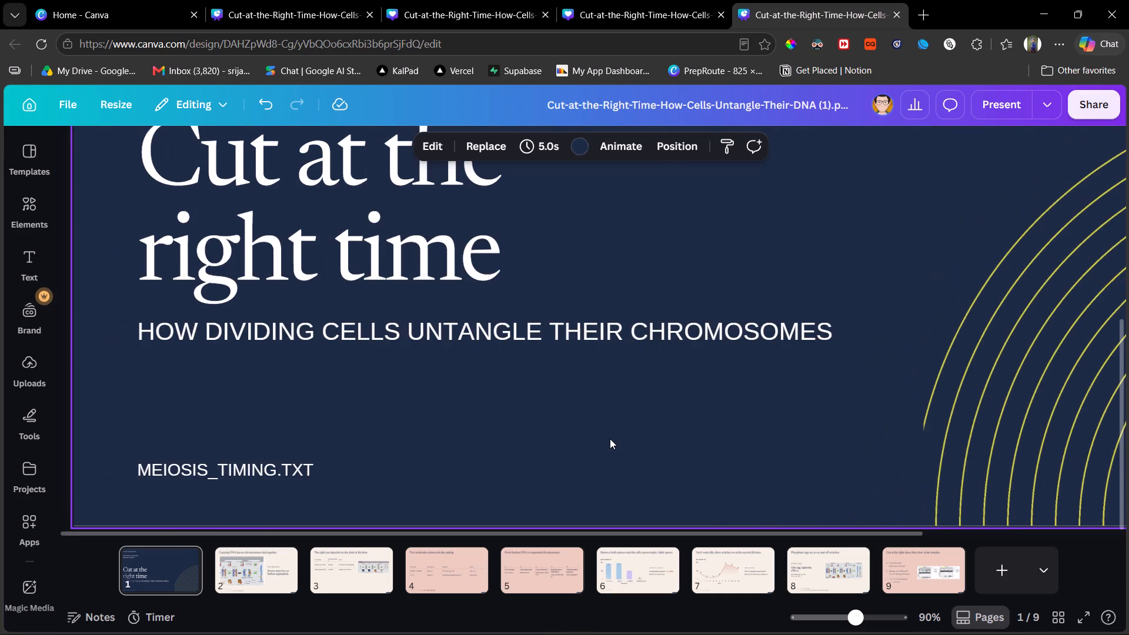
scroll(610, 439, right, 1)
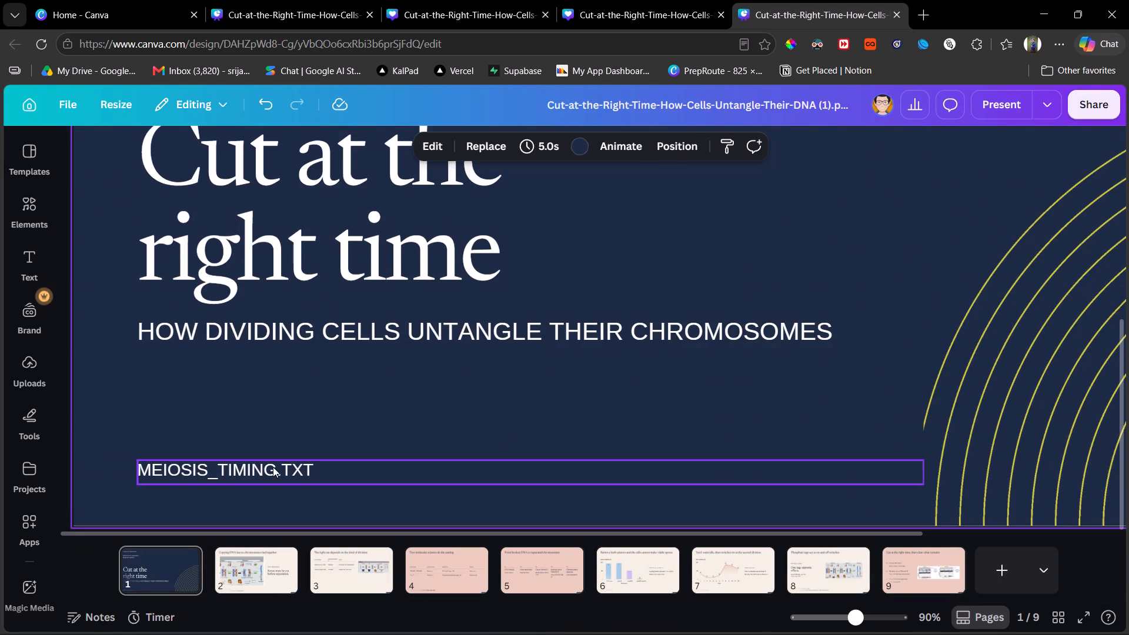
click(273, 467)
click(344, 409)
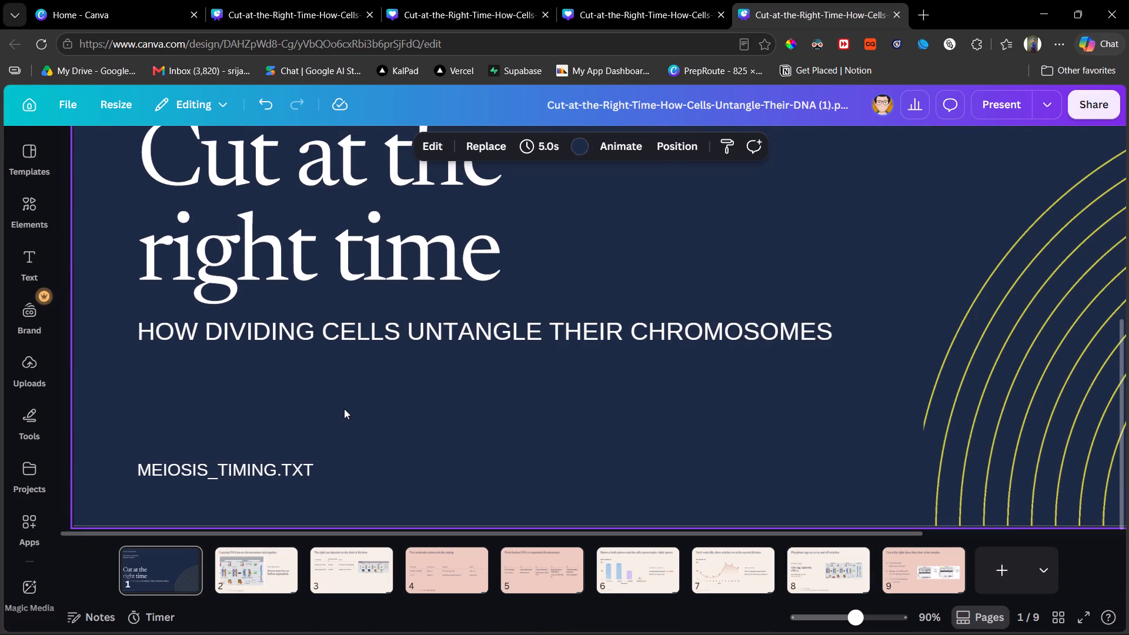
scroll(344, 409, up, 5)
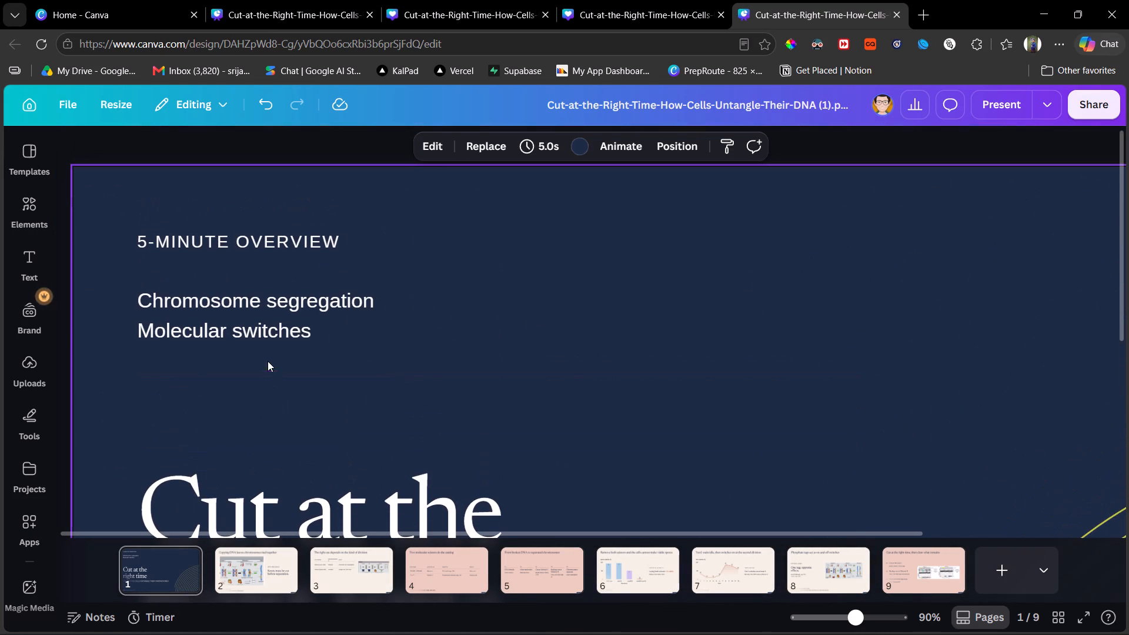
click(263, 353)
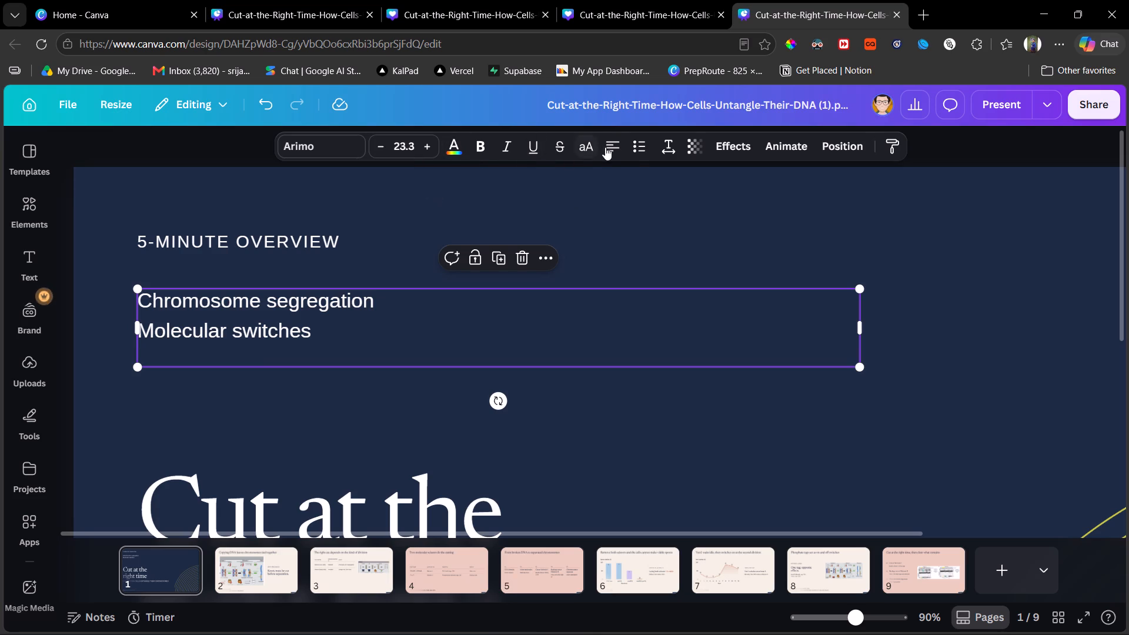
click(606, 146)
double_click(606, 145)
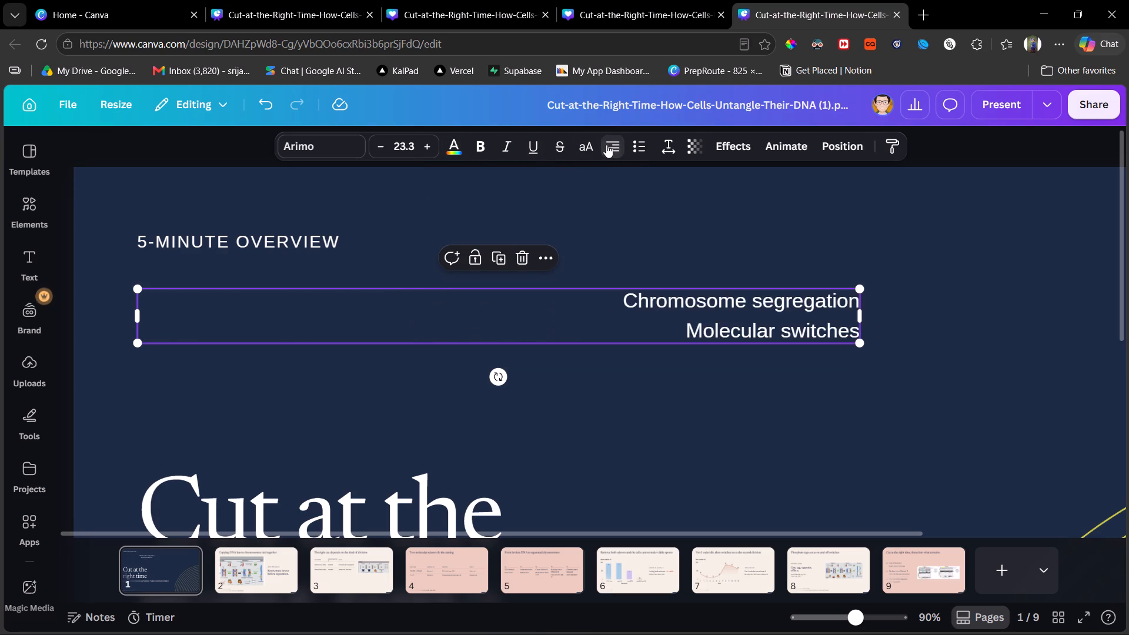
click(593, 147)
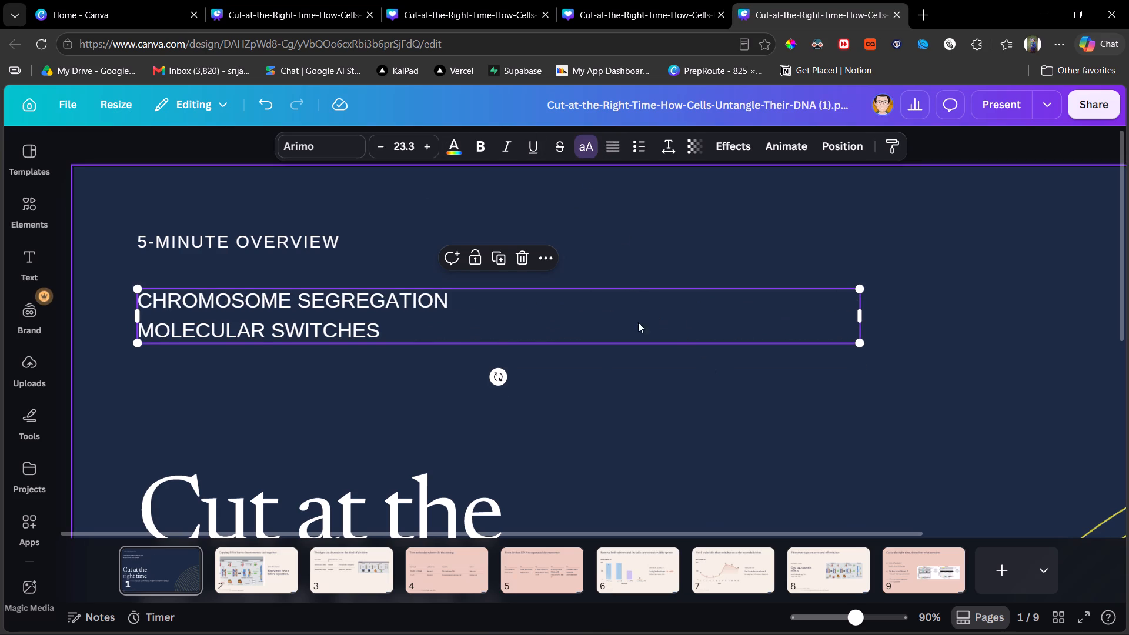
Compare with the subtitle's text size and reduce the "Chromosome segregation / Molecular switches" text to font size 20.3.
scroll(375, 157, down, 2)
scroll(382, 317, down, 1)
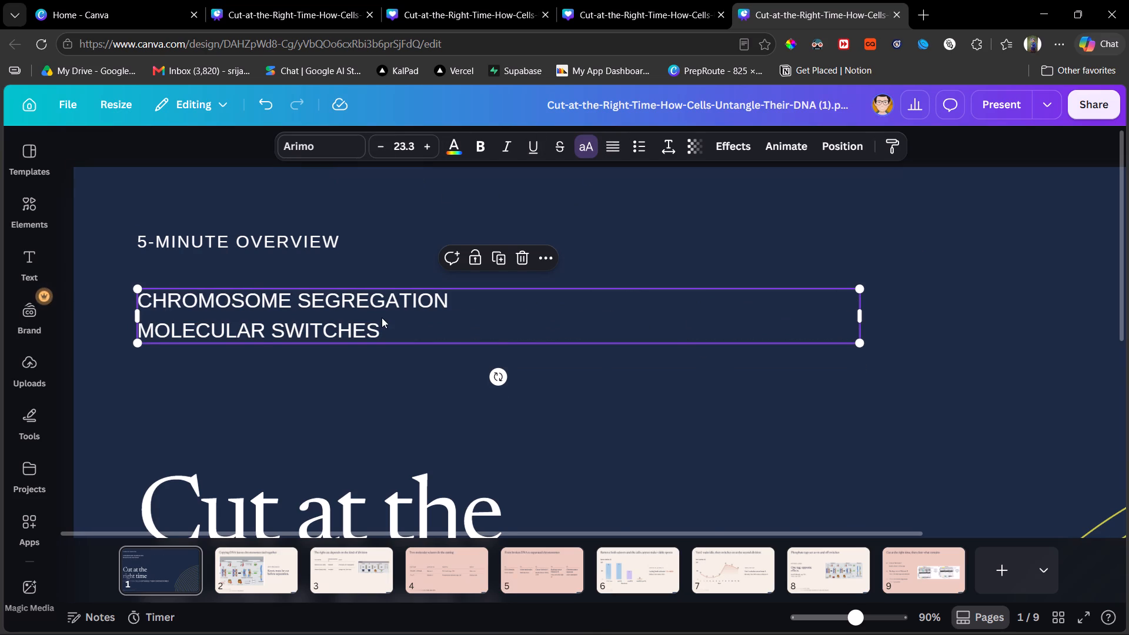
scroll(382, 317, down, 3)
click(381, 347)
click(398, 337)
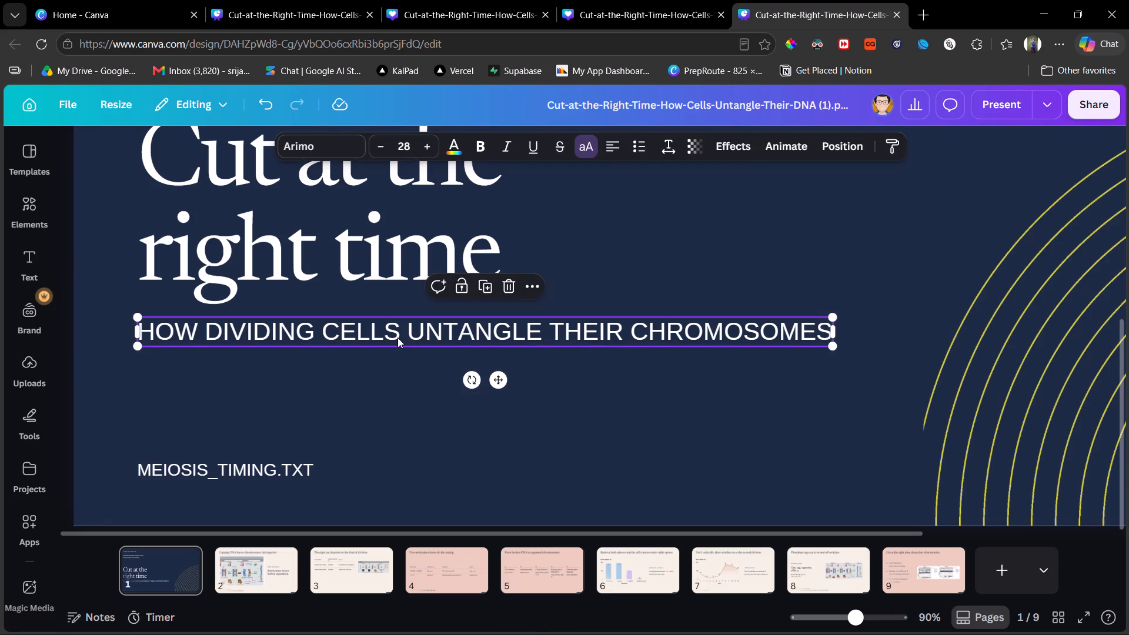
scroll(398, 337, up, 5)
click(297, 279)
click(302, 295)
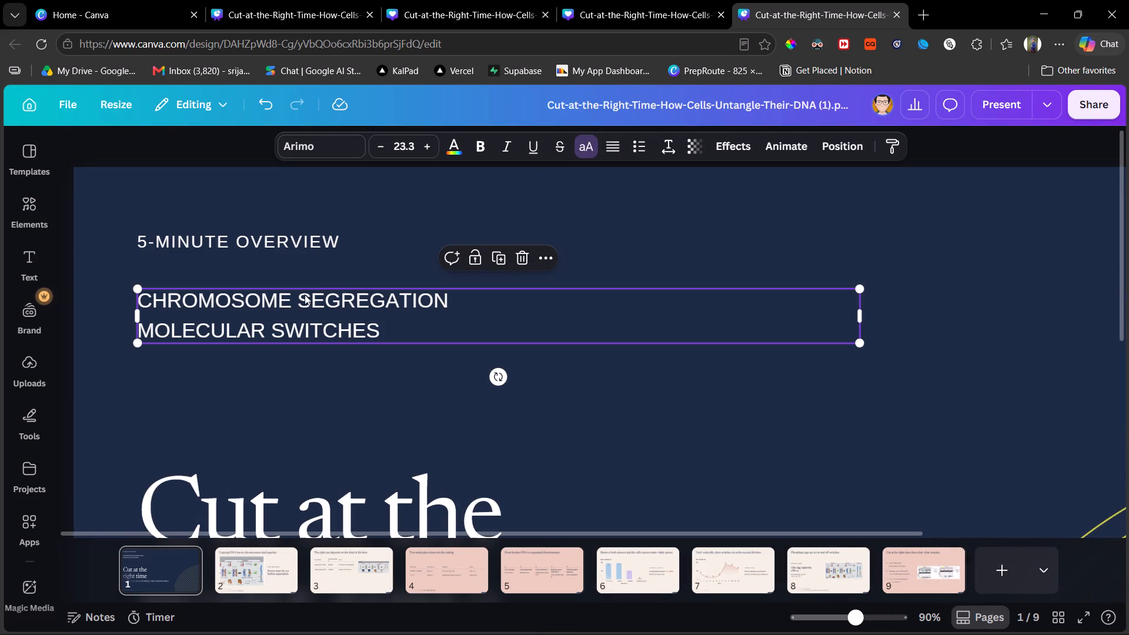
triple_click(386, 140)
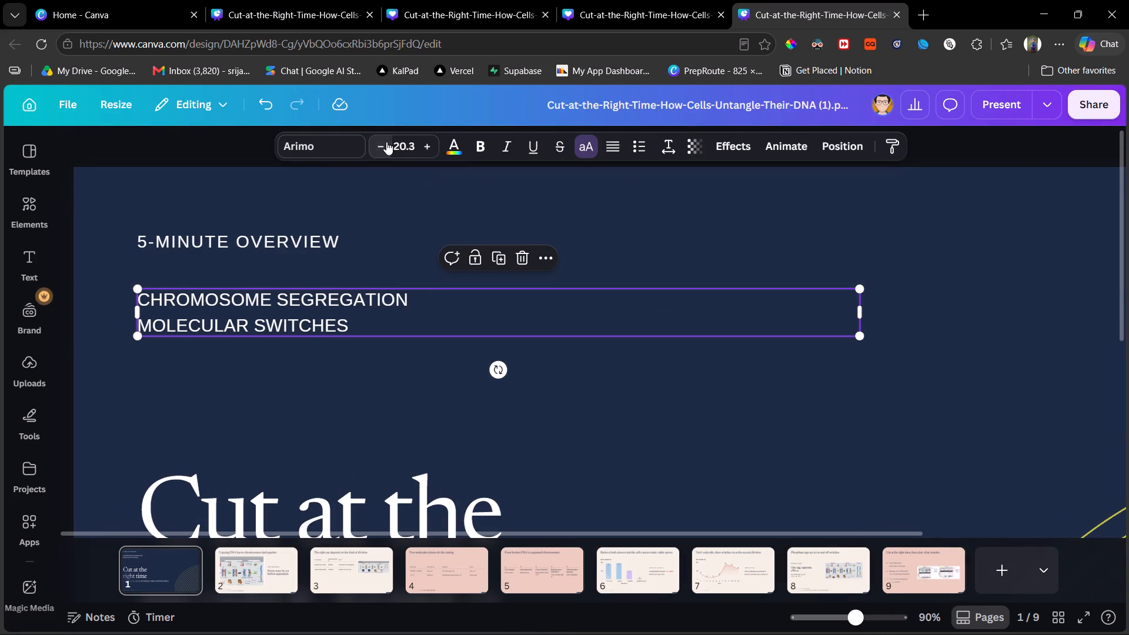
click(314, 251)
click(327, 313)
Check the "5-Minute Overview" text and set the "Chromosome segregation / Molecular switches" text on the title page to font size 19.5.
click(302, 226)
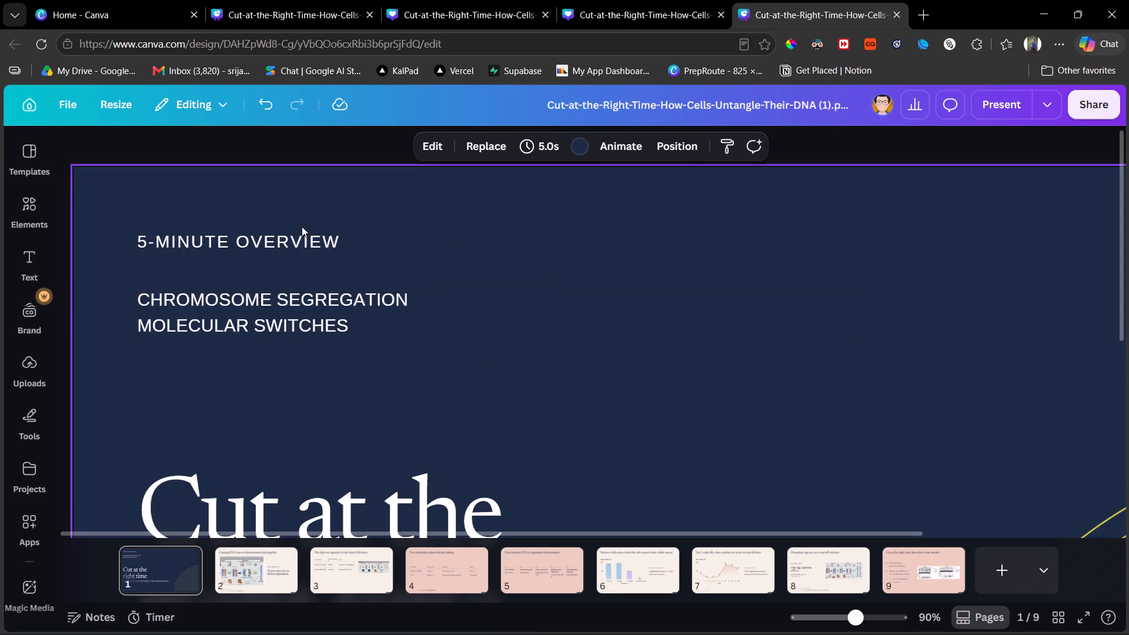
click(306, 239)
click(305, 309)
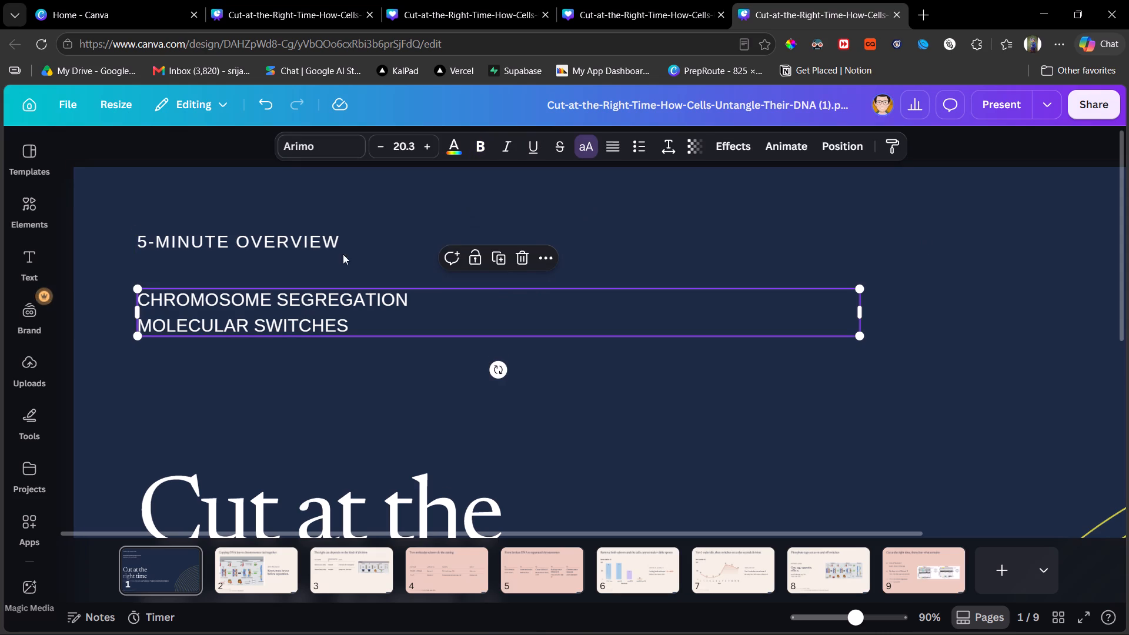
click(402, 141)
text(19.5)
key(Return)
click(340, 363)
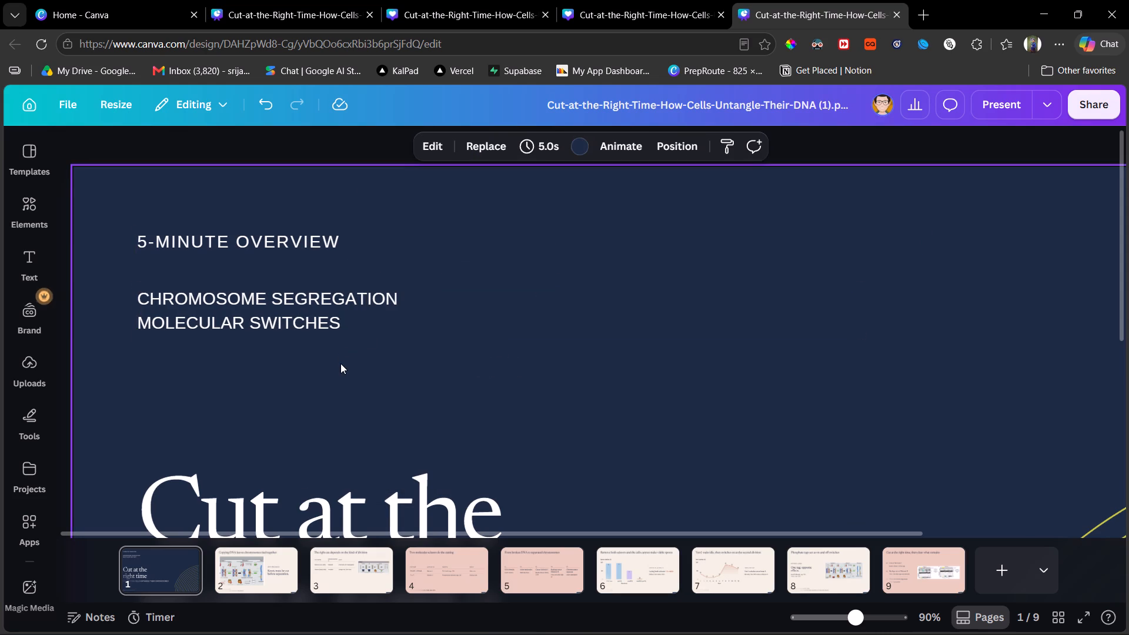
Examine page 2 of the dark-blue-titled deck (1) and compare it with the matching and following pages of the other two imported decks.
scroll(340, 363, down, 1)
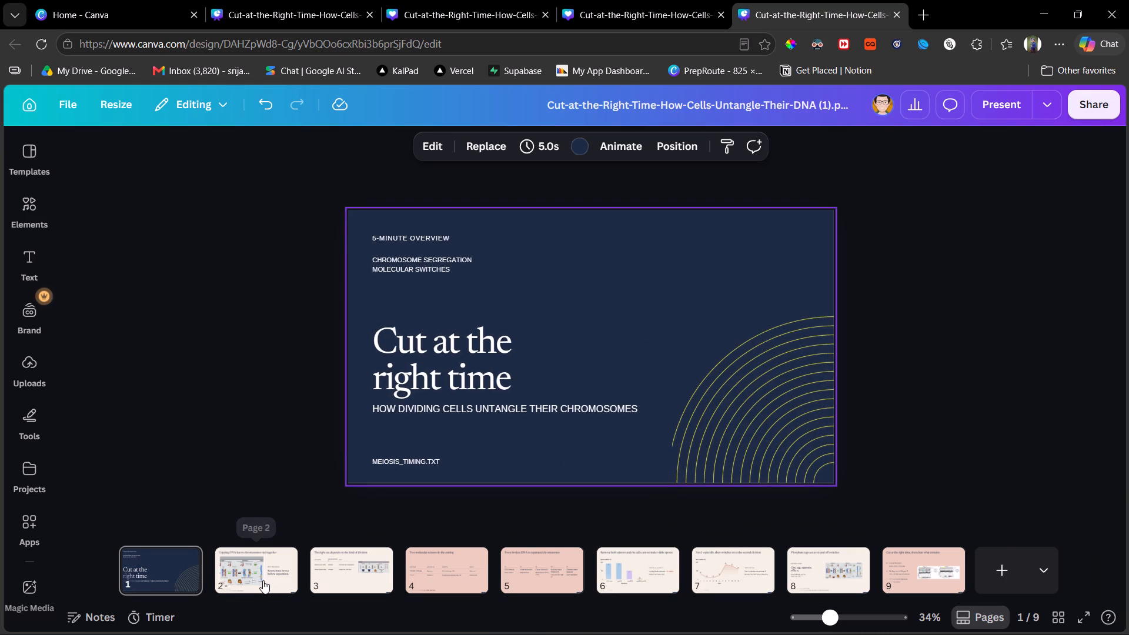
click(263, 580)
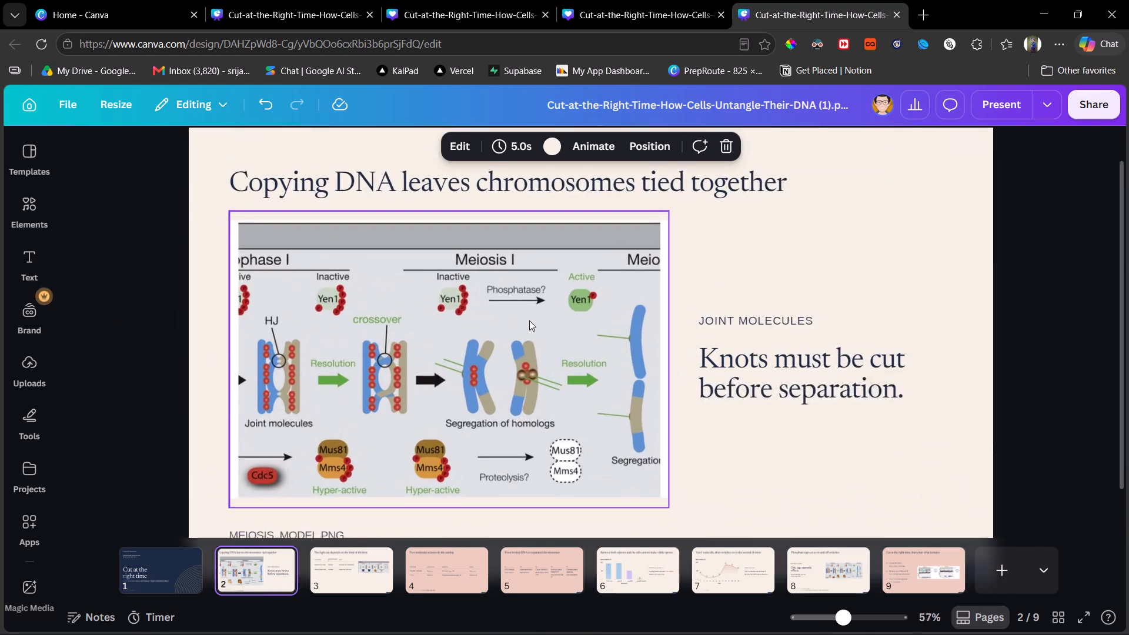
scroll(529, 320, down, 1)
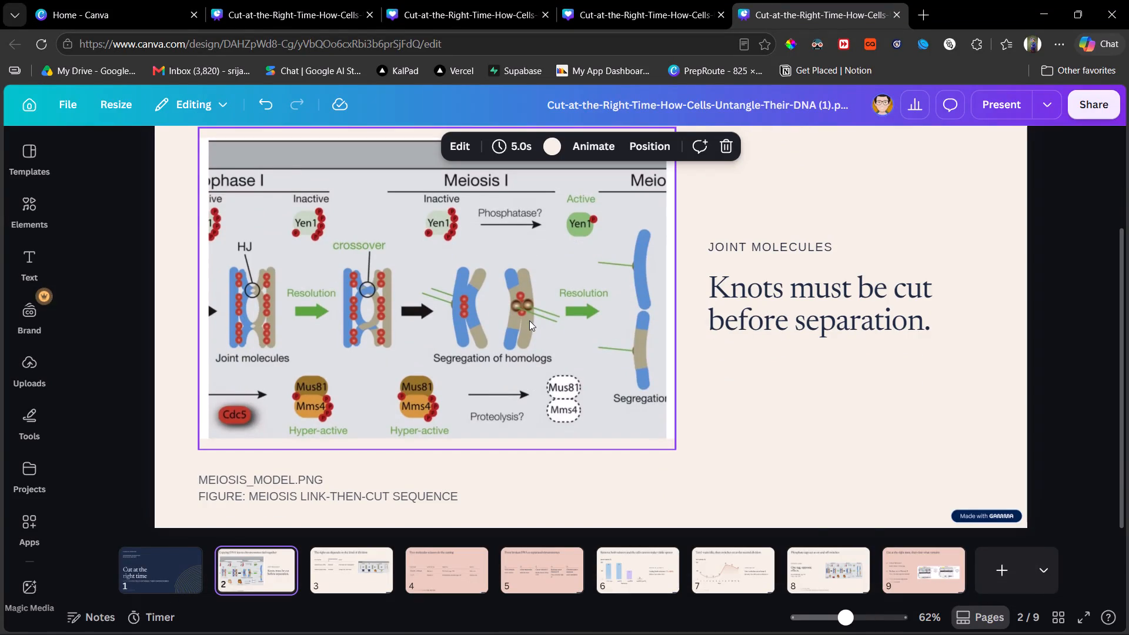
click(609, 0)
scroll(470, 292, down, 3)
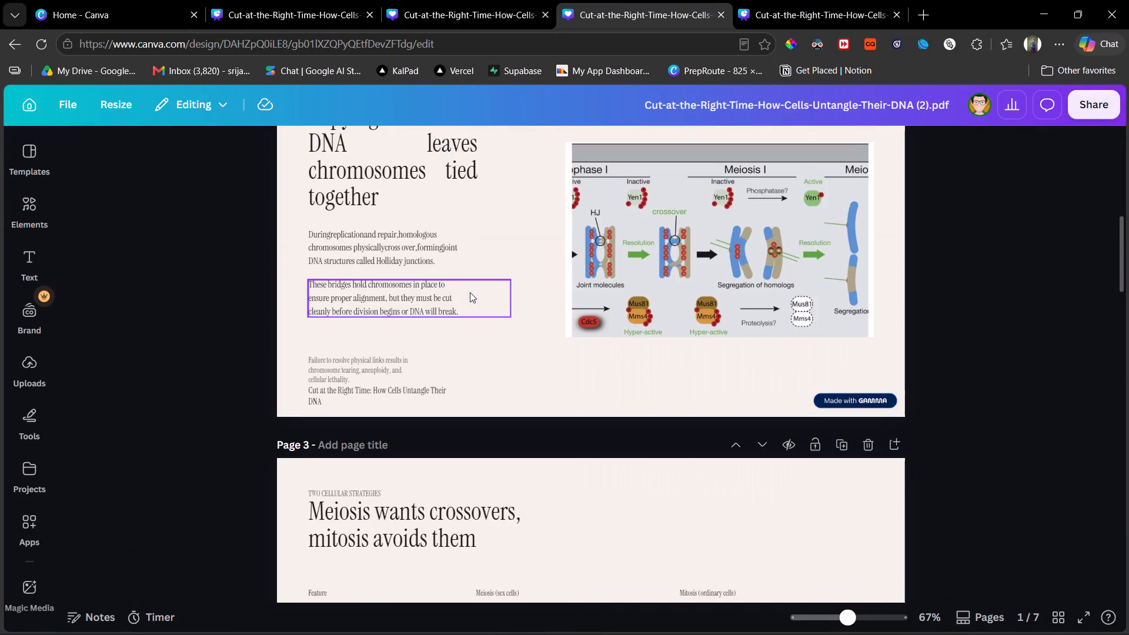
scroll(470, 292, up, 2)
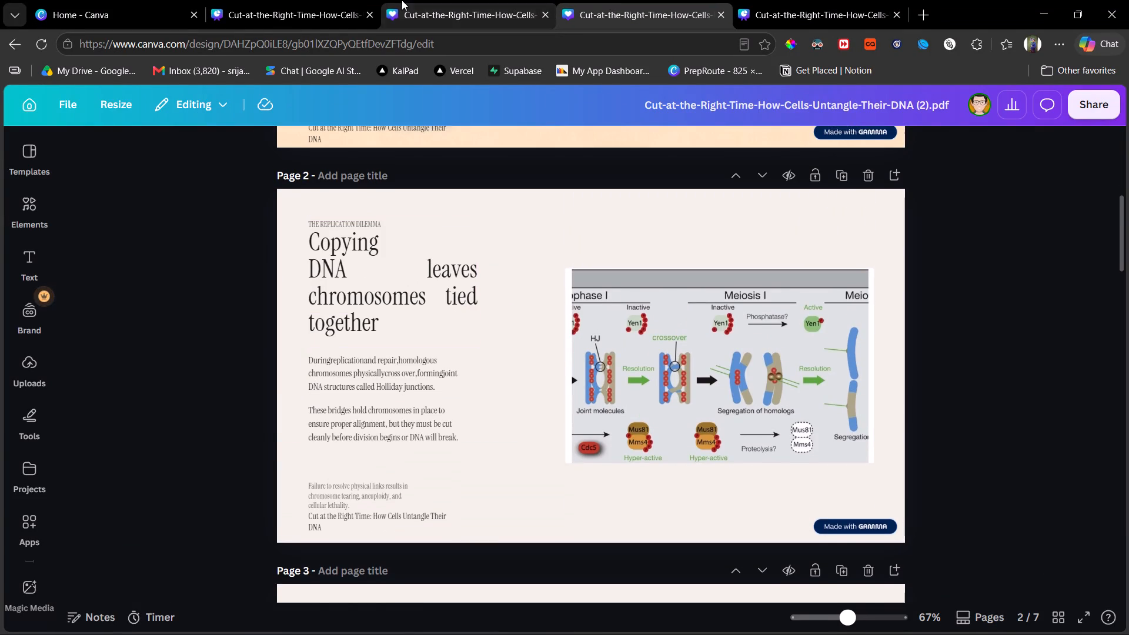
drag(402, 0, 412, 0)
scroll(419, 214, down, 3)
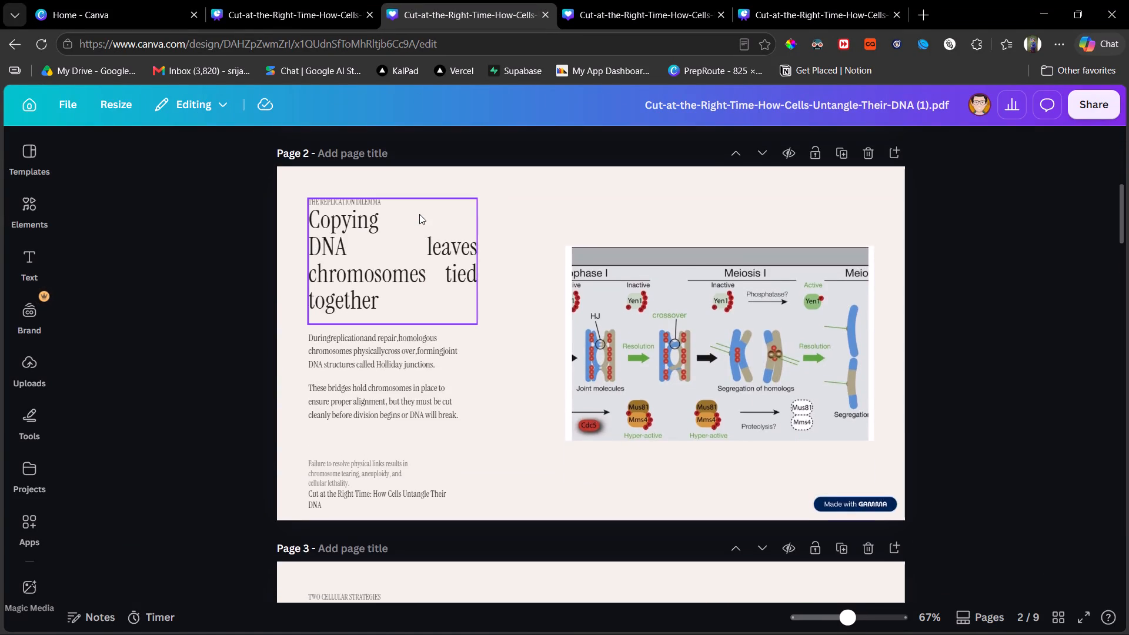
scroll(419, 214, down, 2)
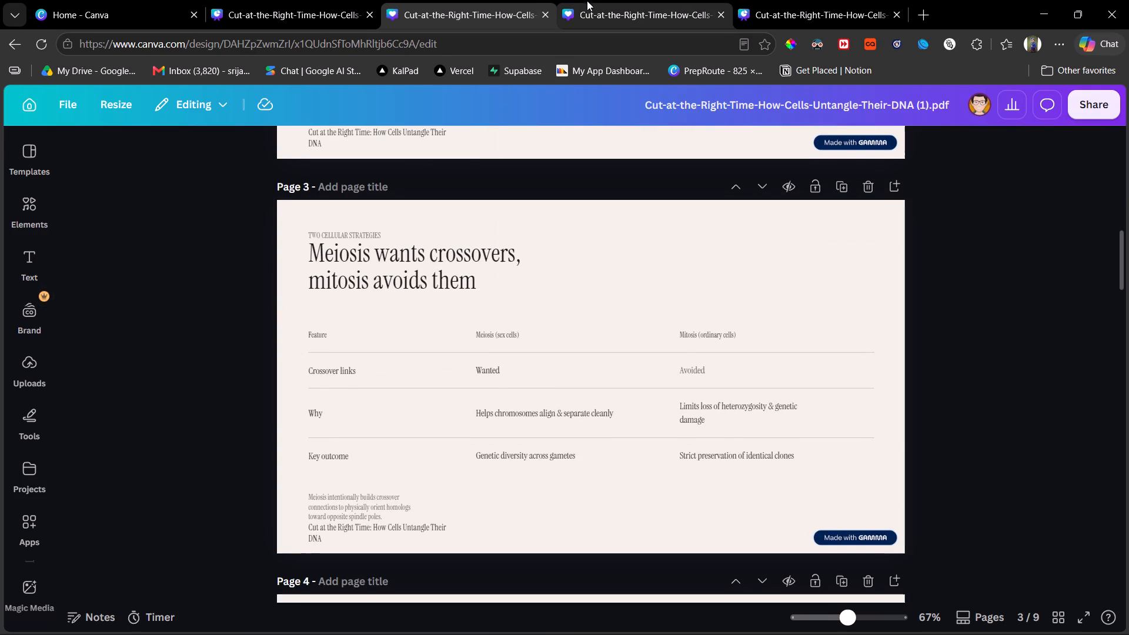
click(587, 2)
scroll(496, 298, down, 2)
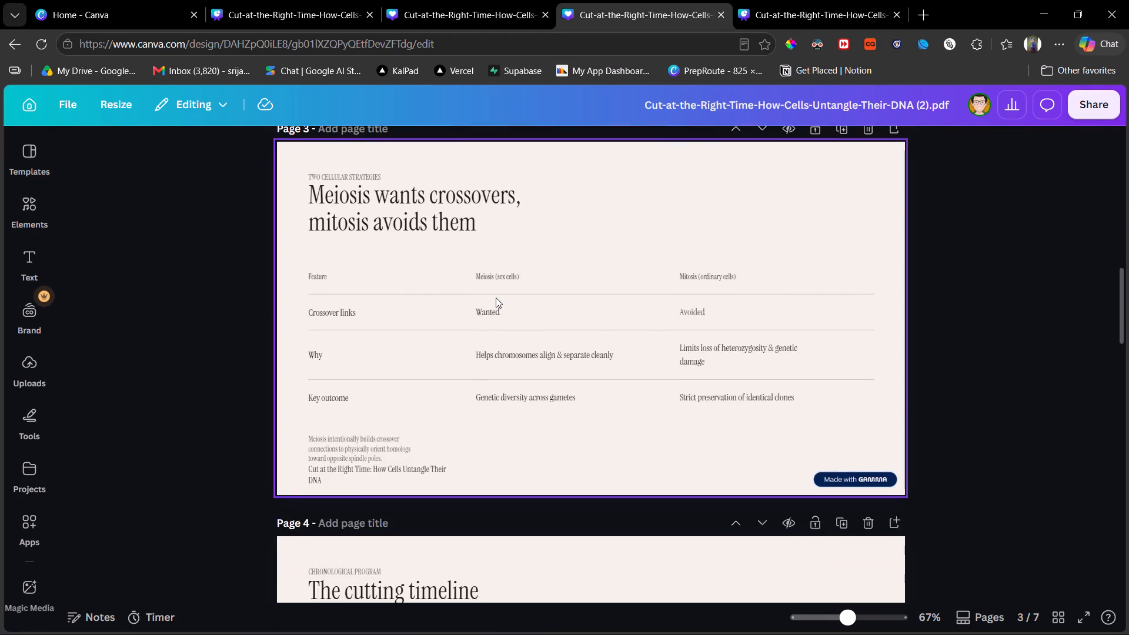
scroll(496, 298, down, 9)
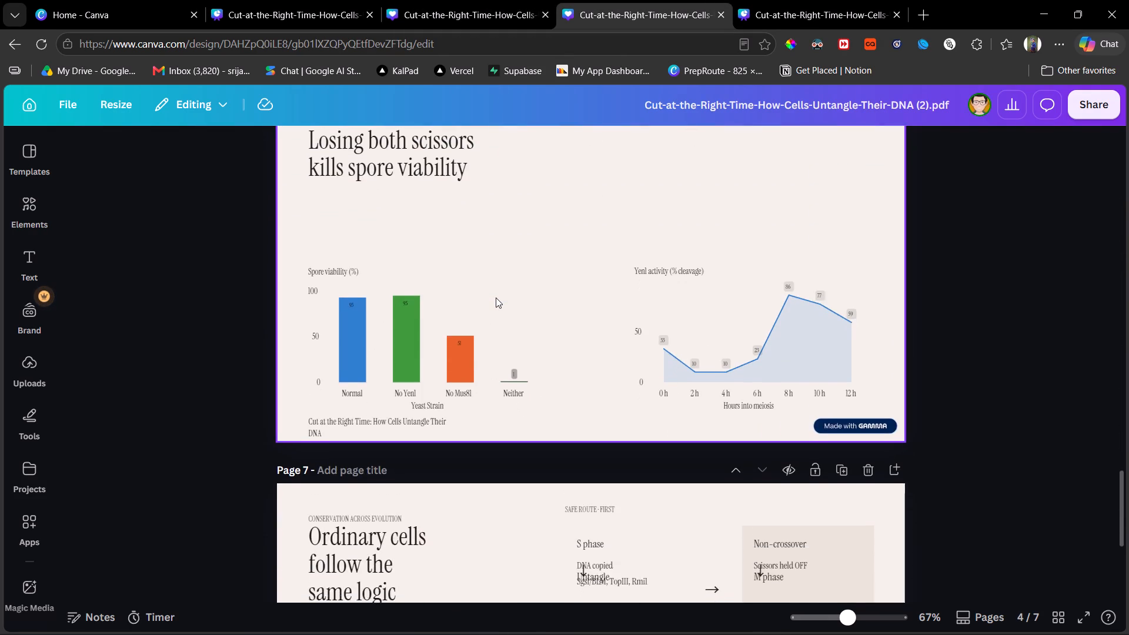
scroll(496, 298, down, 4)
scroll(496, 298, up, 13)
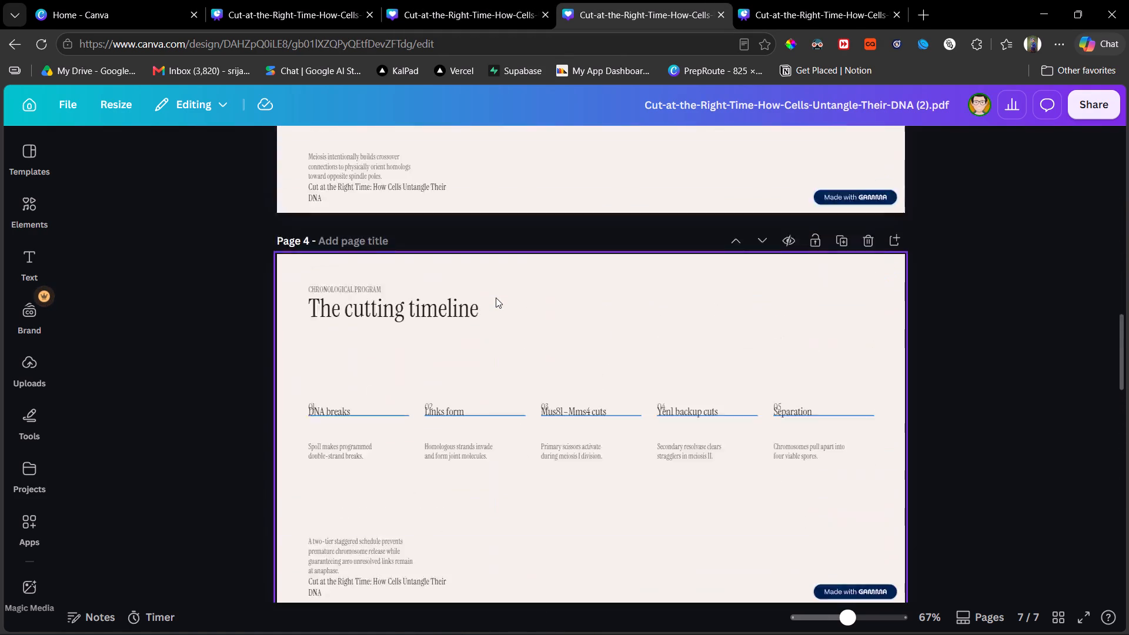
scroll(496, 298, up, 4)
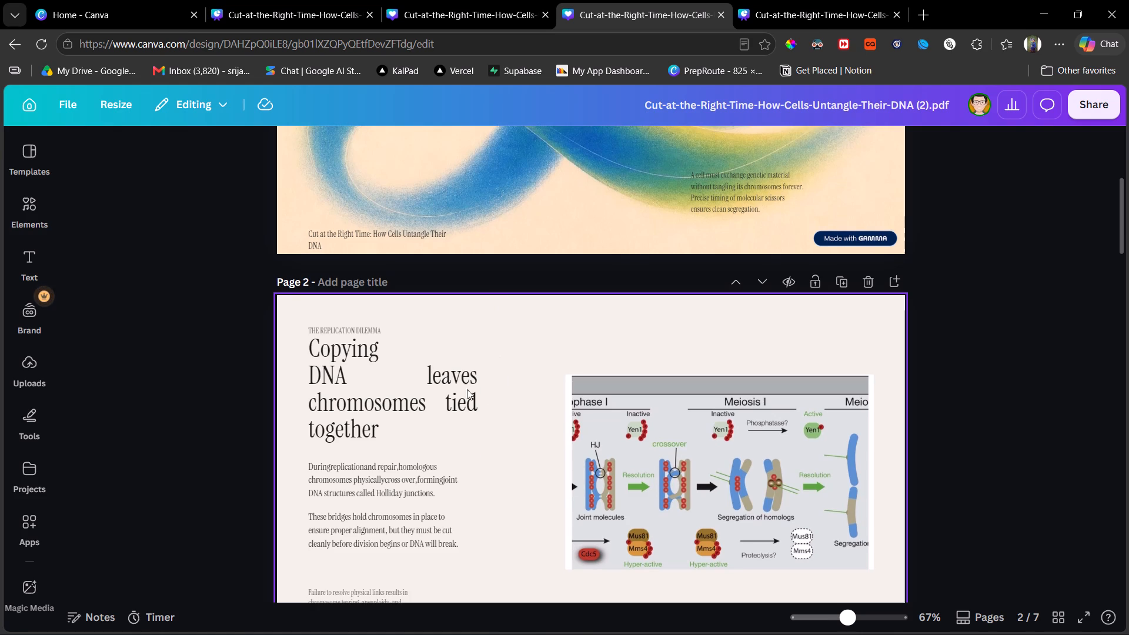
click(811, 0)
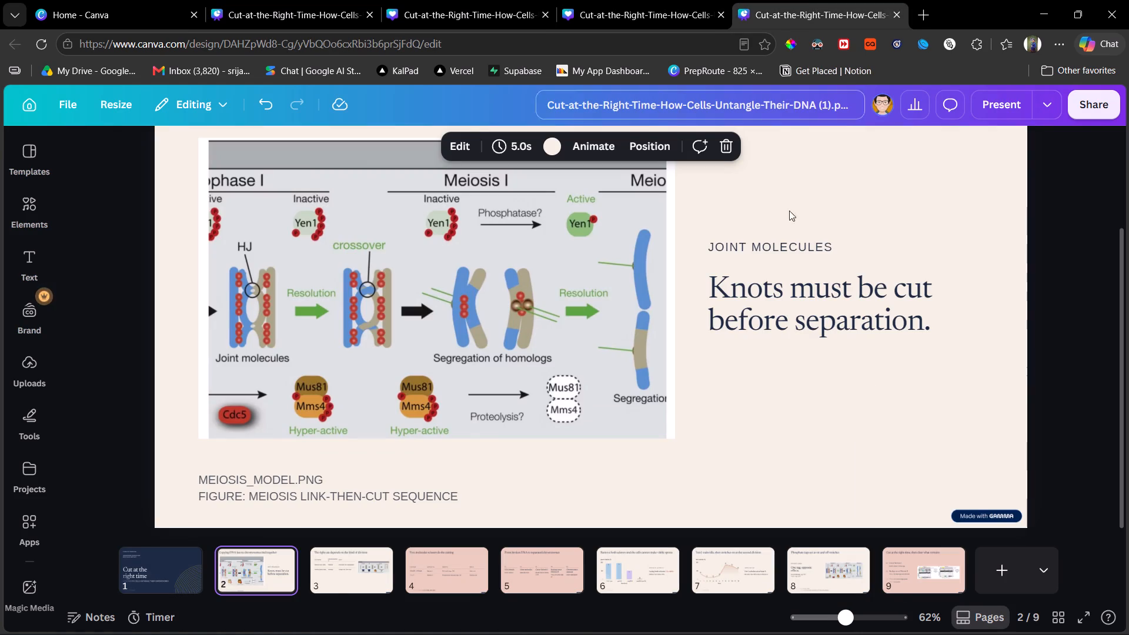
scroll(756, 392, up, 1)
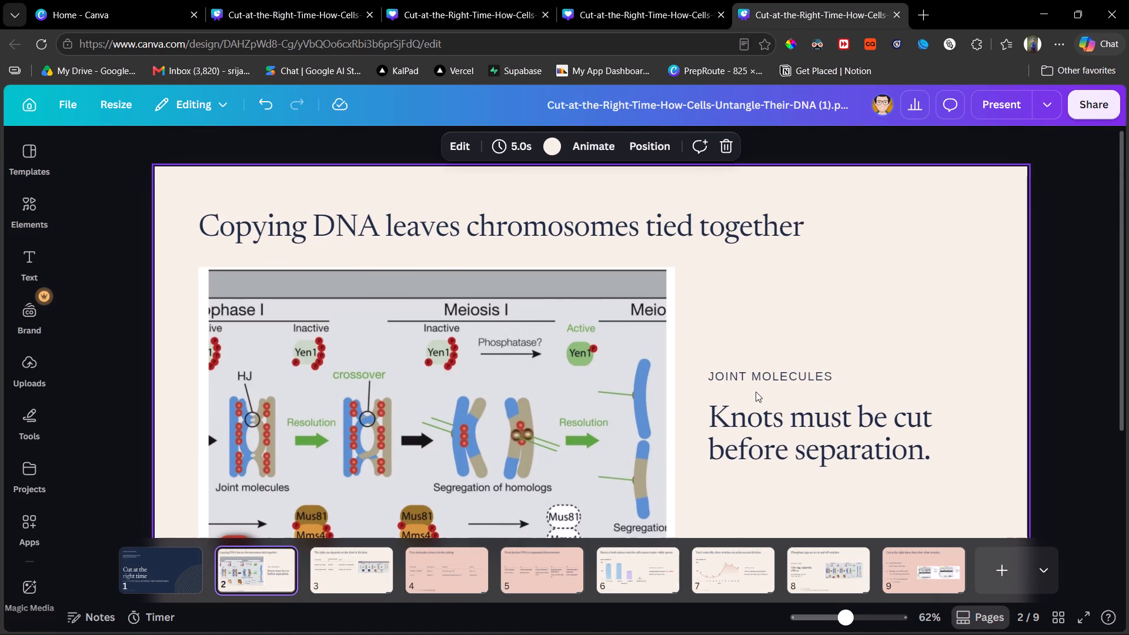
In deck (2), move page 2's "Failure to resolve physical links" text block up to the figure's bottom edge, keeping its left alignment.
click(663, 0)
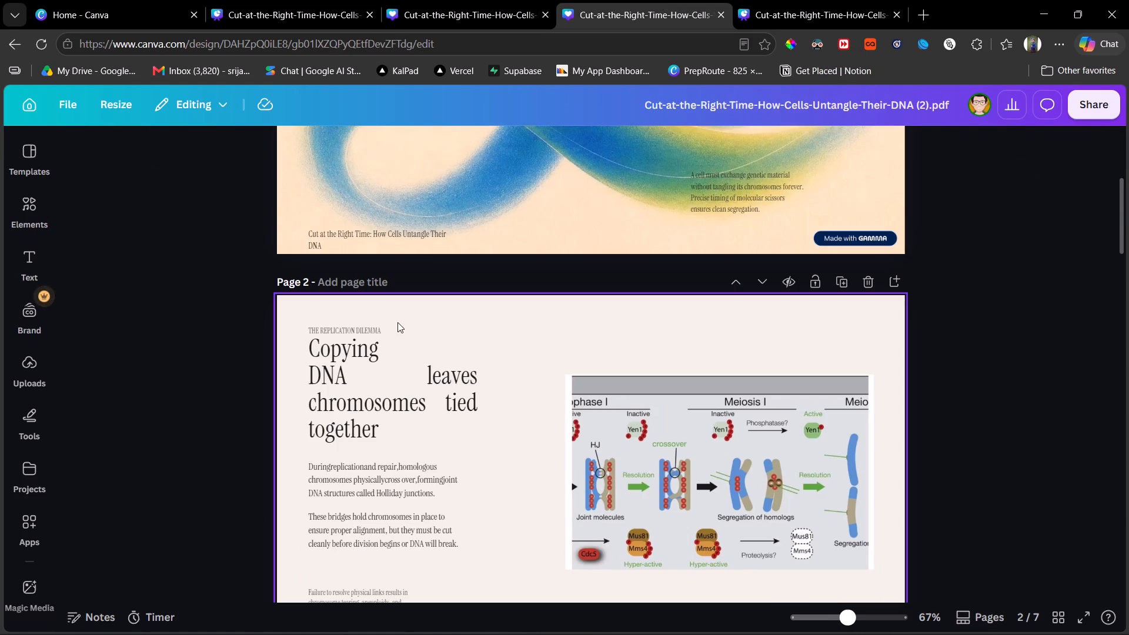
click(388, 467)
scroll(388, 467, down, 1)
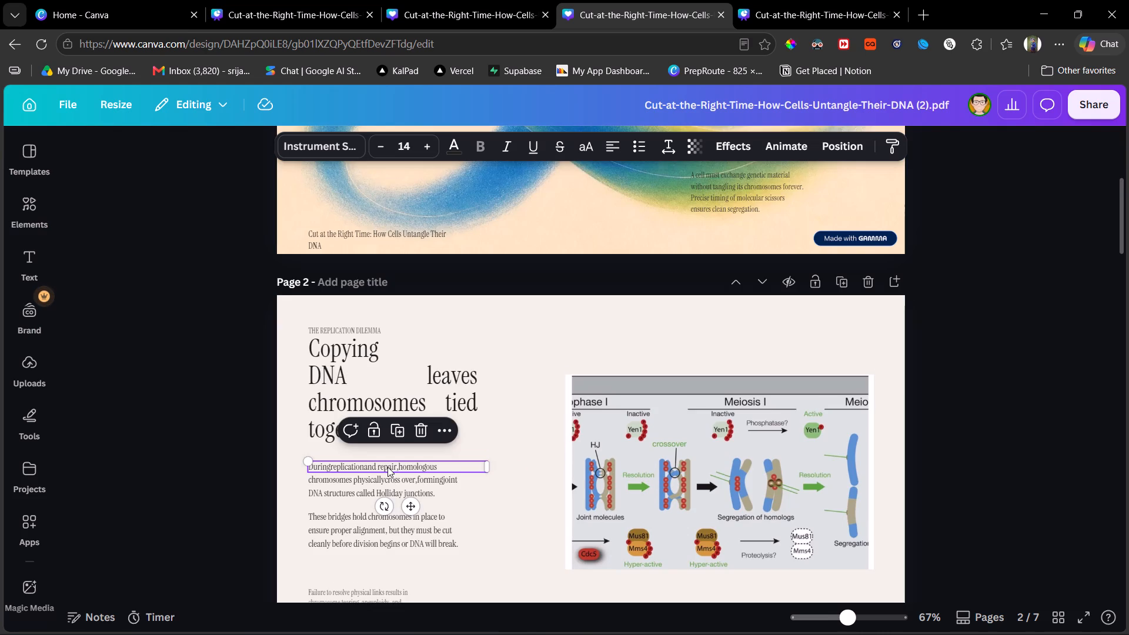
scroll(388, 467, down, 1)
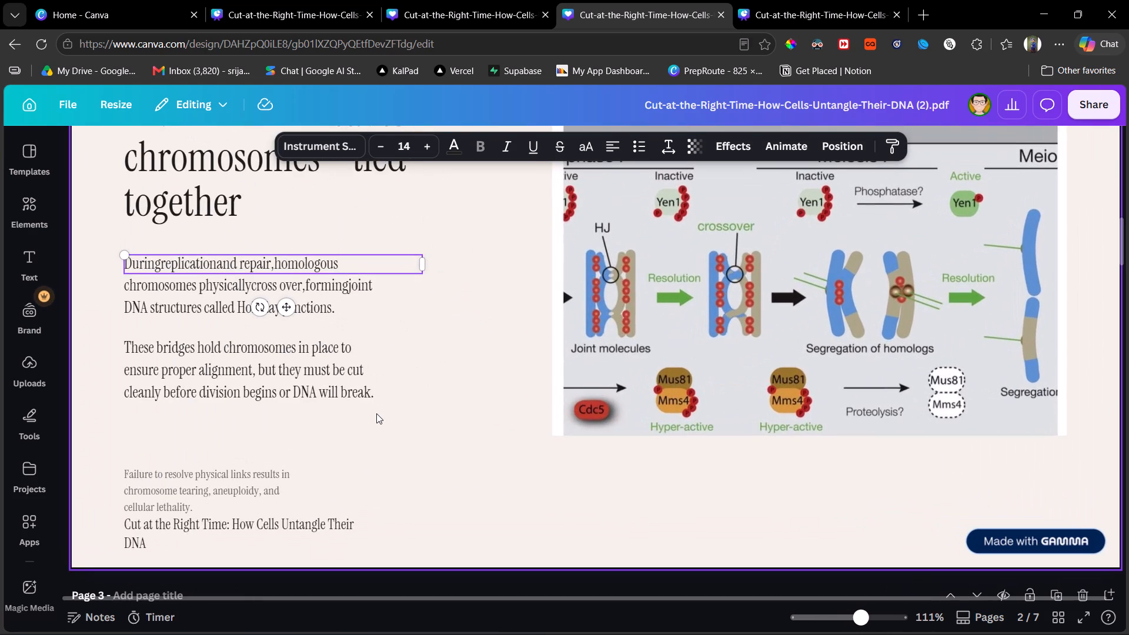
scroll(376, 413, right, 1)
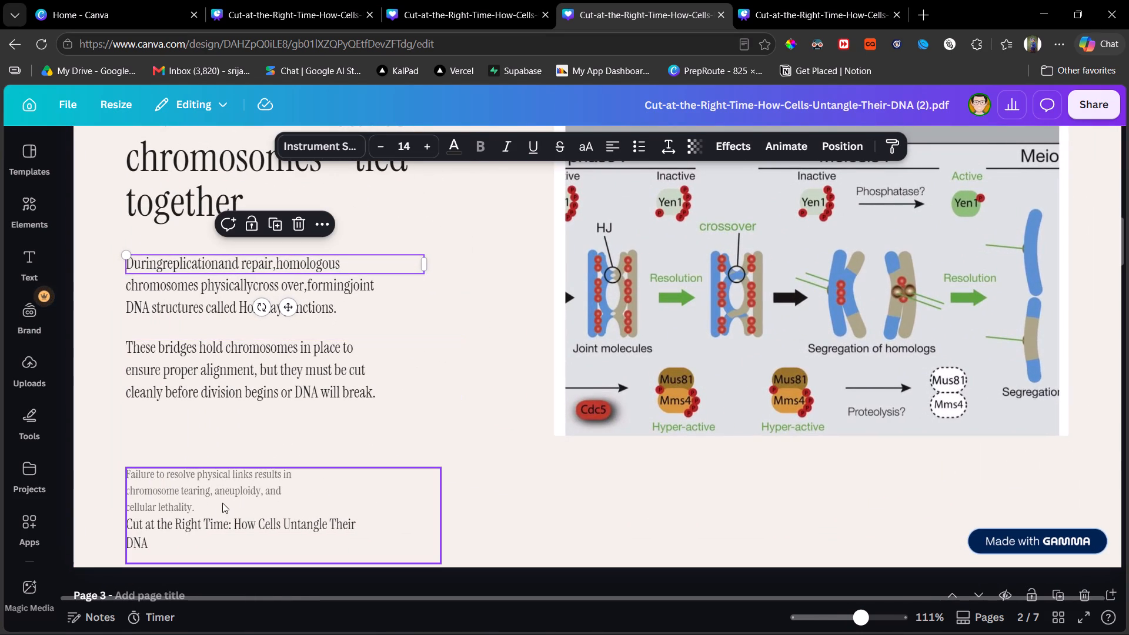
click(207, 512)
drag(207, 512, 211, 499)
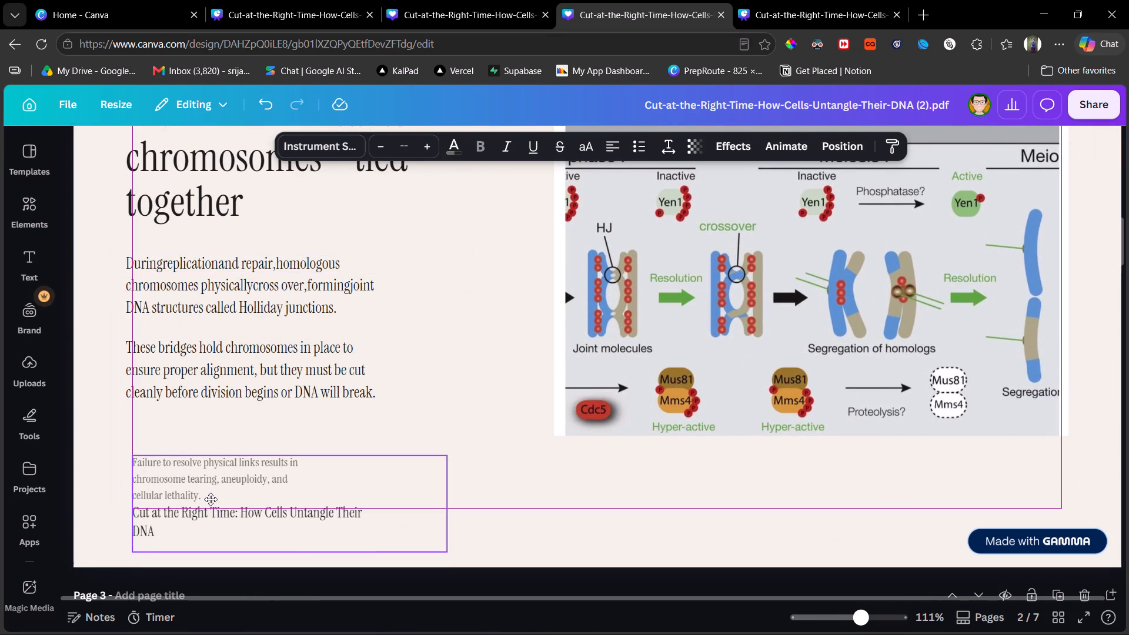
drag(211, 499, 205, 477)
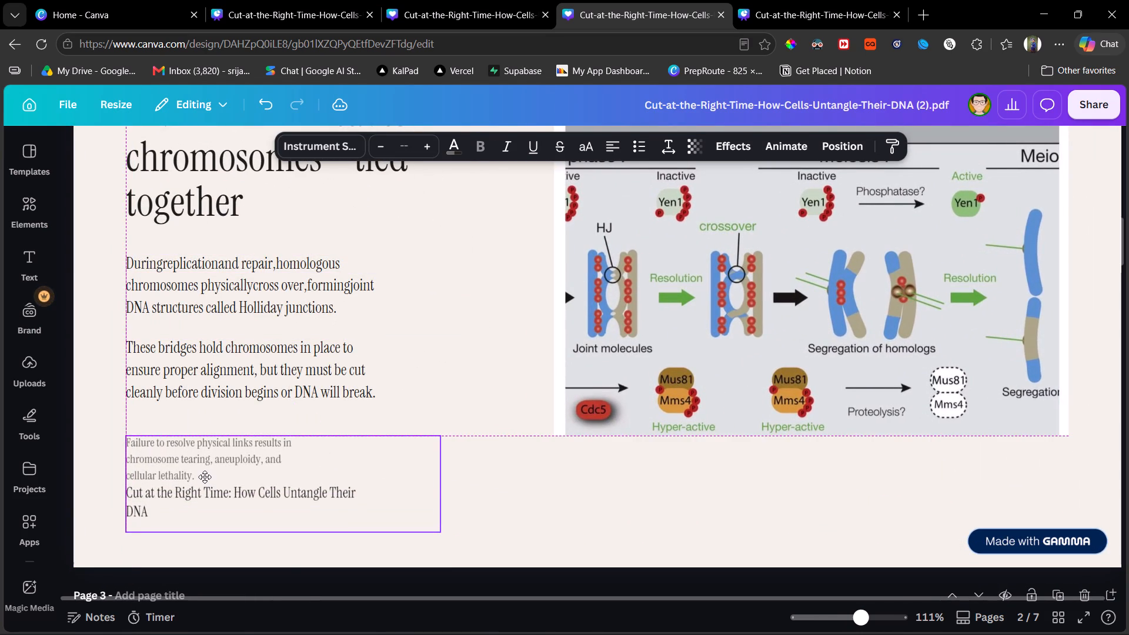
drag(205, 477, 204, 477)
click(493, 393)
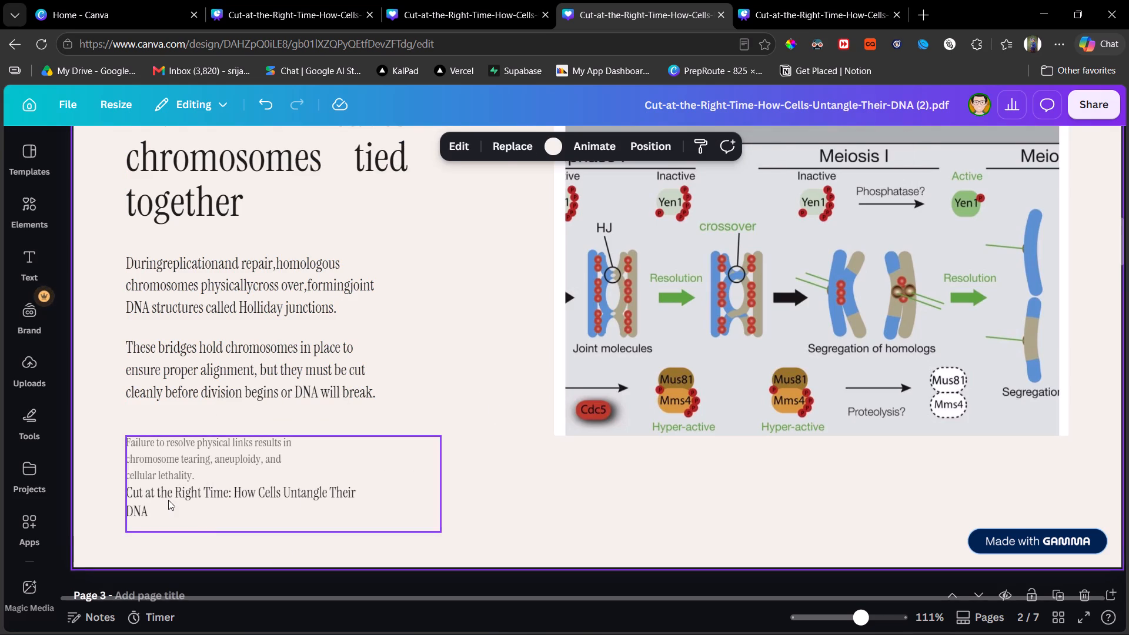
Copy the body text's first line, "Duringreplicationand repair,homologous", from page 2 of deck (2) and return to page 2 of the dark-blue-titled deck (1).
scroll(168, 500, right, 1)
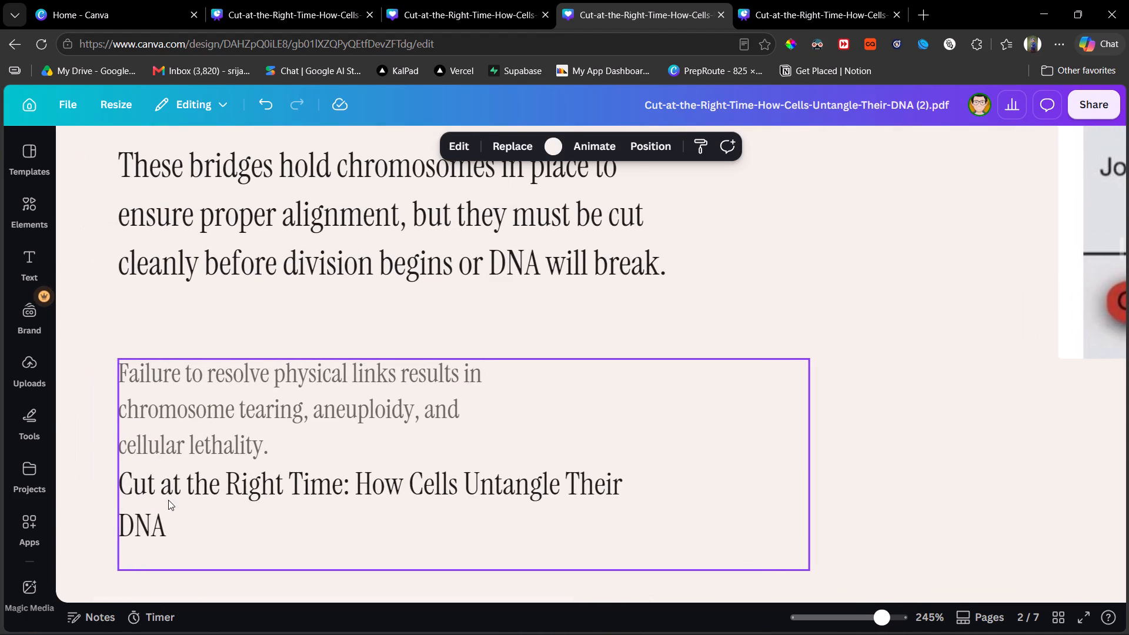
scroll(168, 500, right, 1)
scroll(168, 500, up, 1)
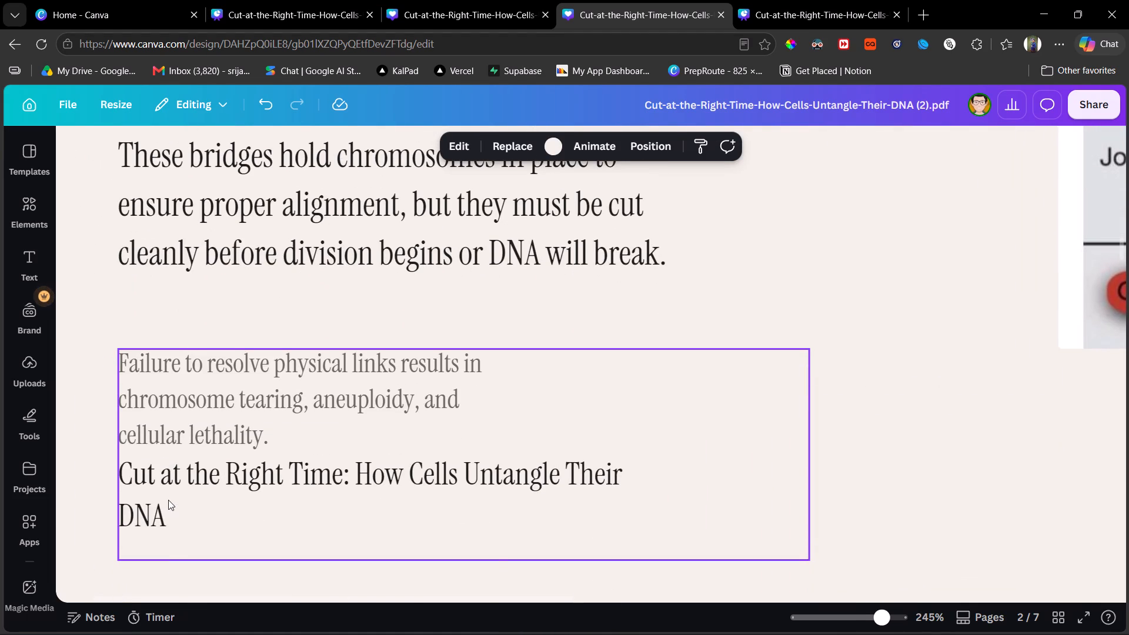
scroll(168, 500, up, 2)
click(207, 496)
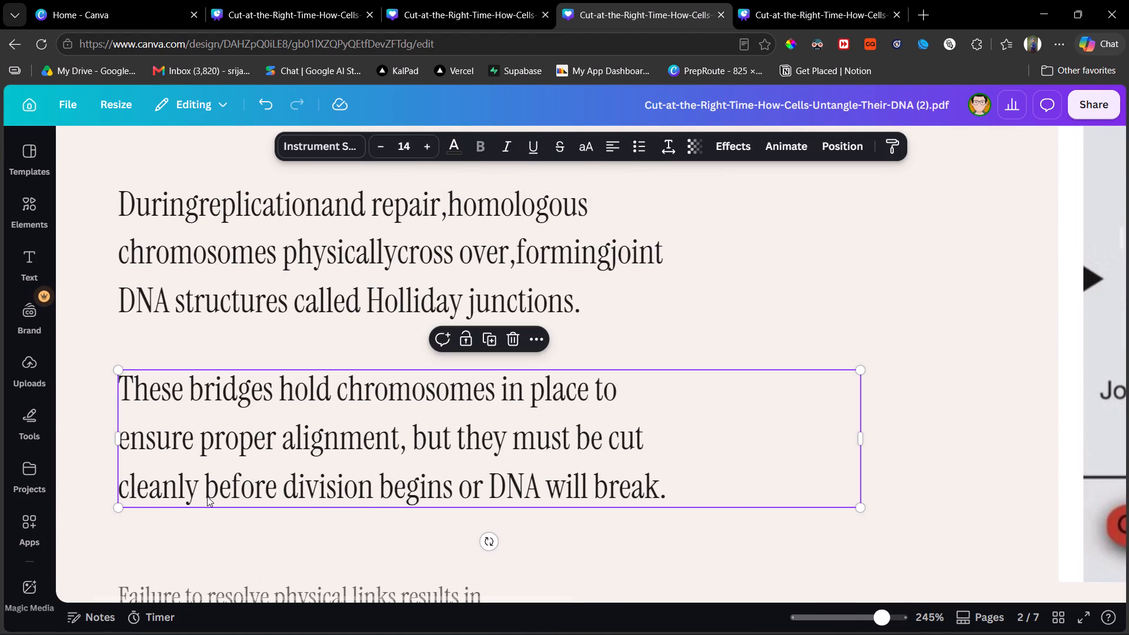
scroll(207, 496, up, 1)
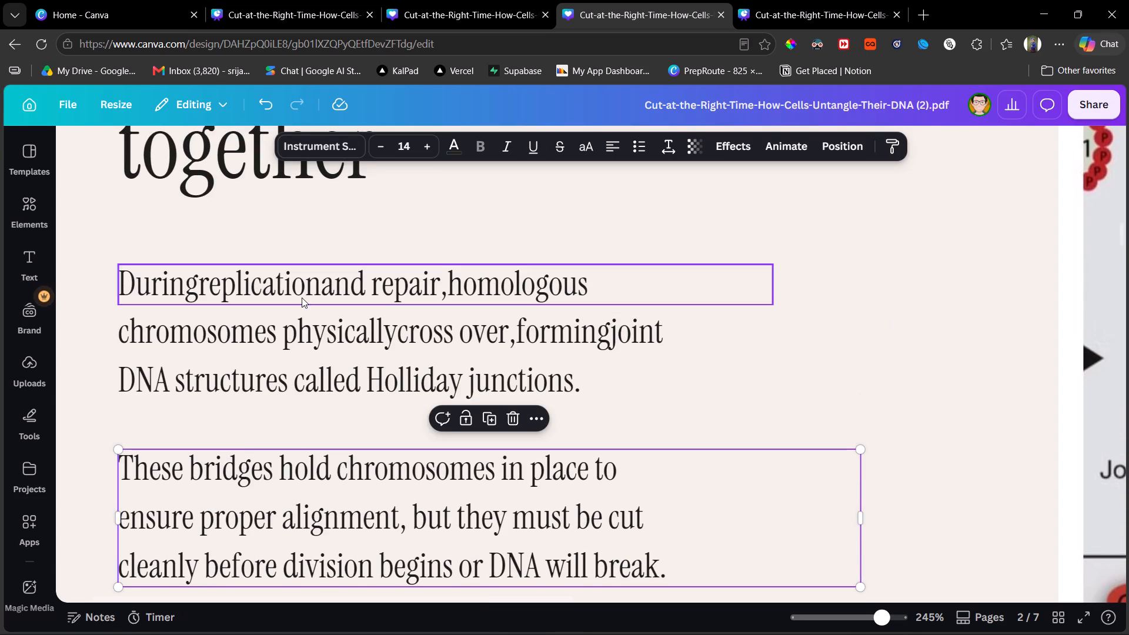
click(302, 296)
click(302, 296)
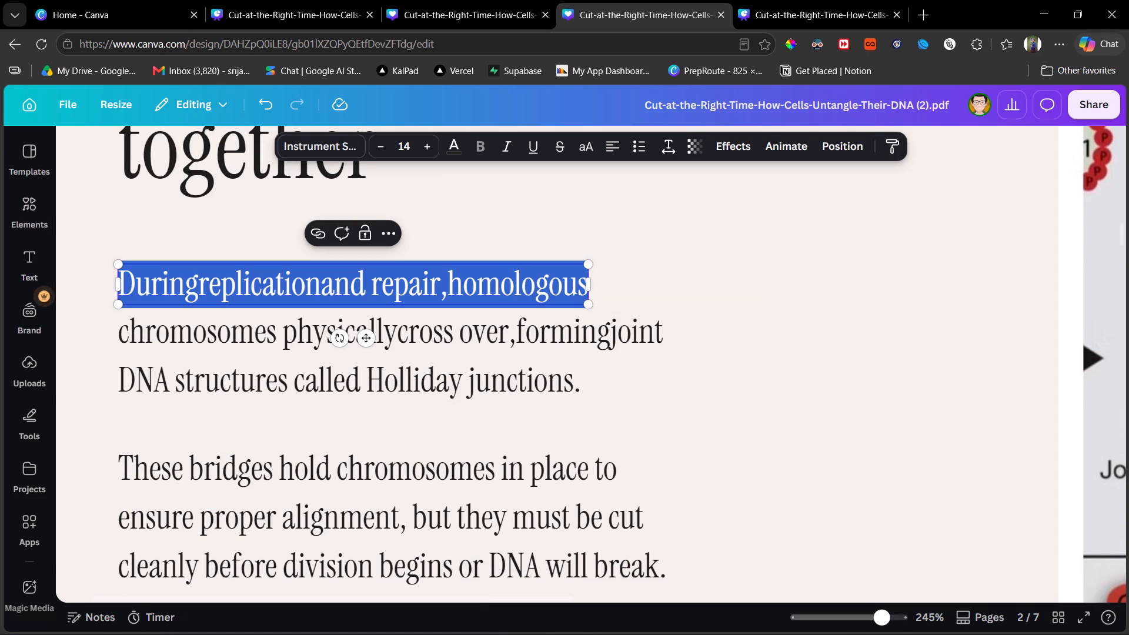
key(ctrl+c)
click(781, 0)
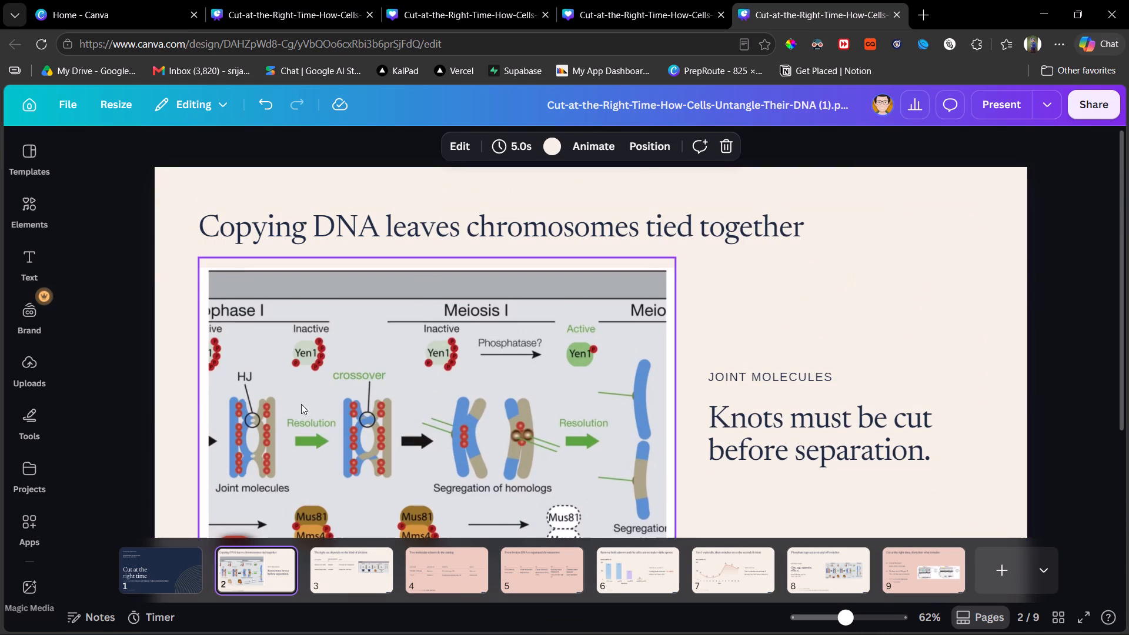
Find and launch the Kuro app from the Windows search.
click(235, 587)
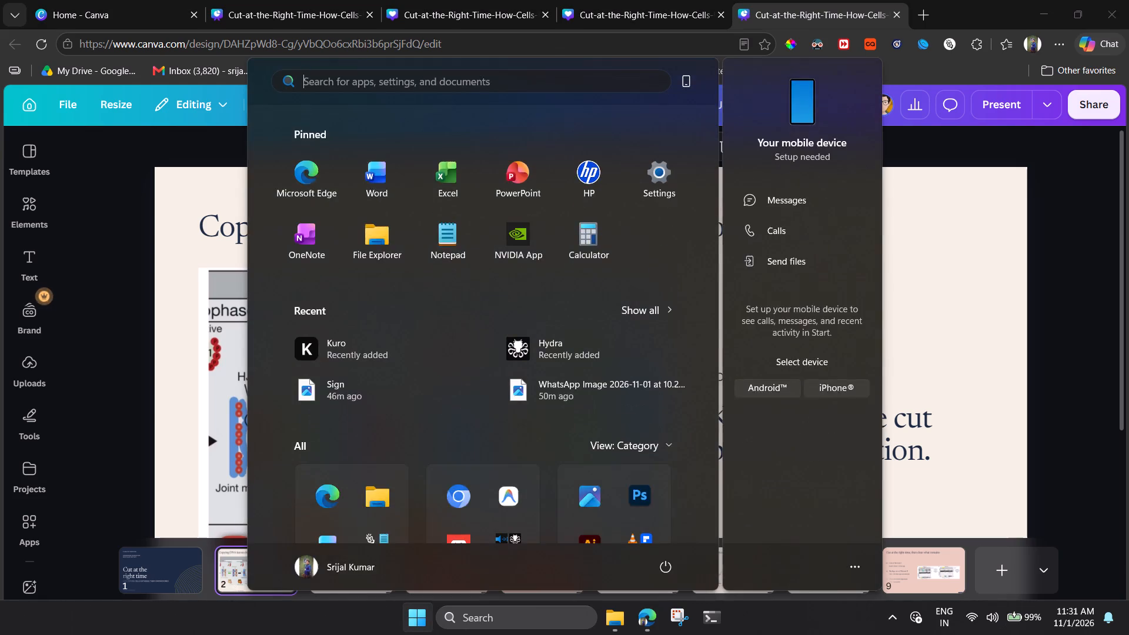
text(ku)
key(Return)
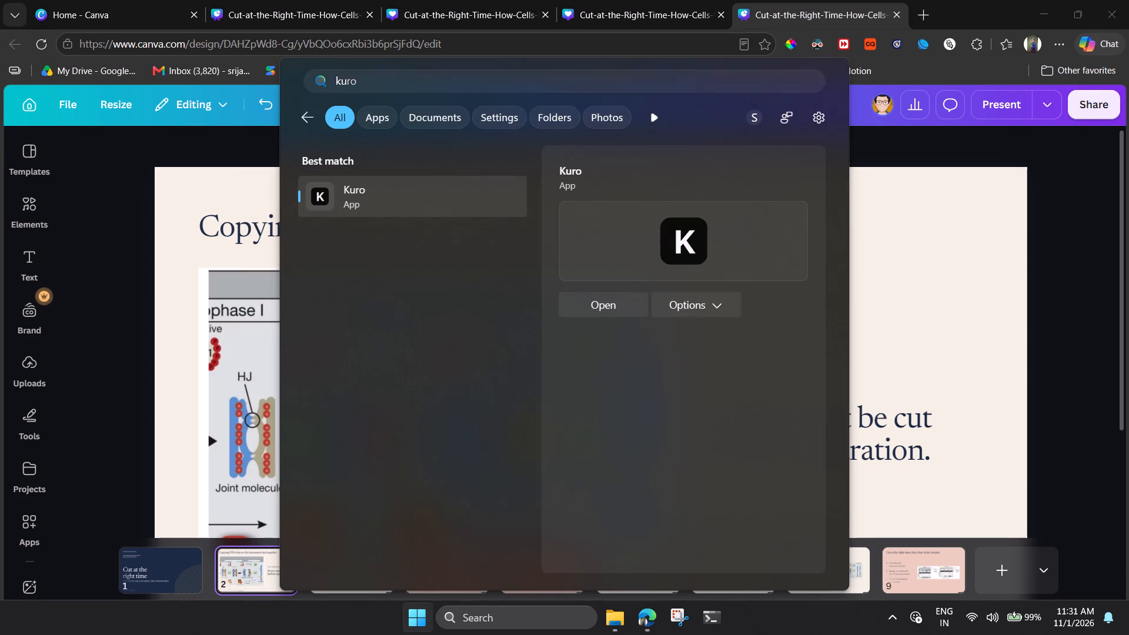
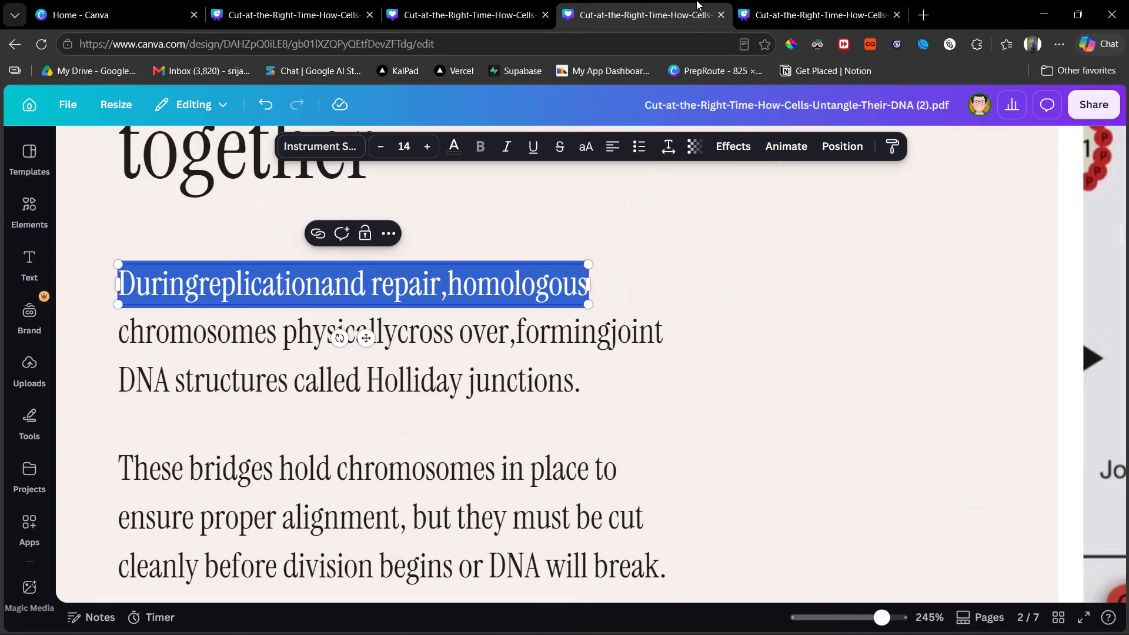
Return to the dark-blue-titled deck (1) and duplicate its page 2, "Copying DNA leaves chromosomes tied together".
click(800, 0)
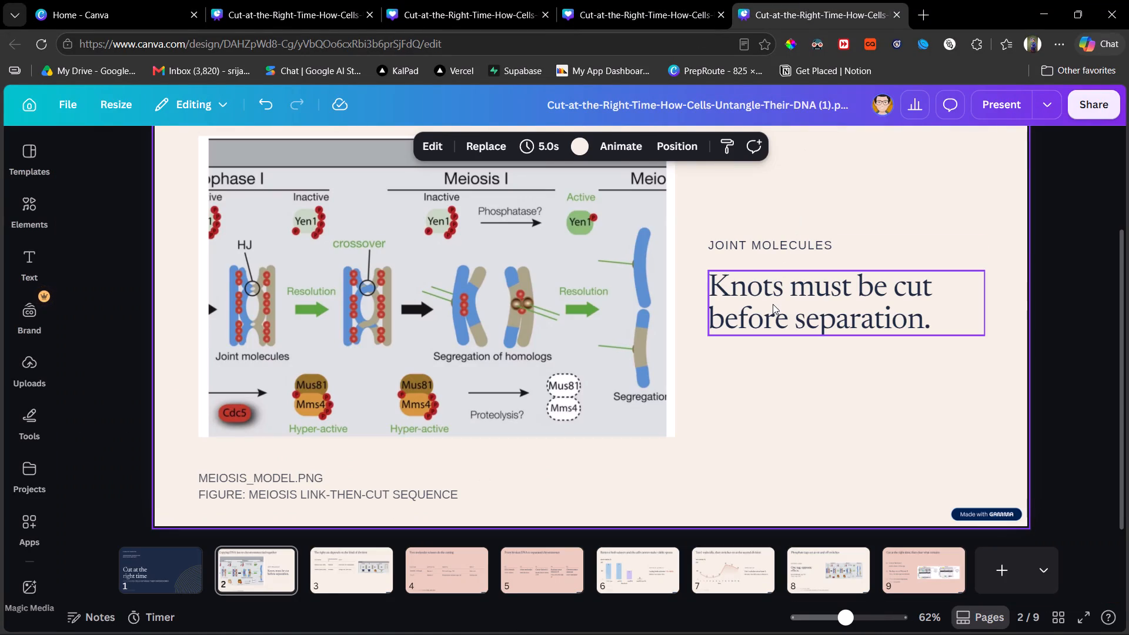
click(267, 580)
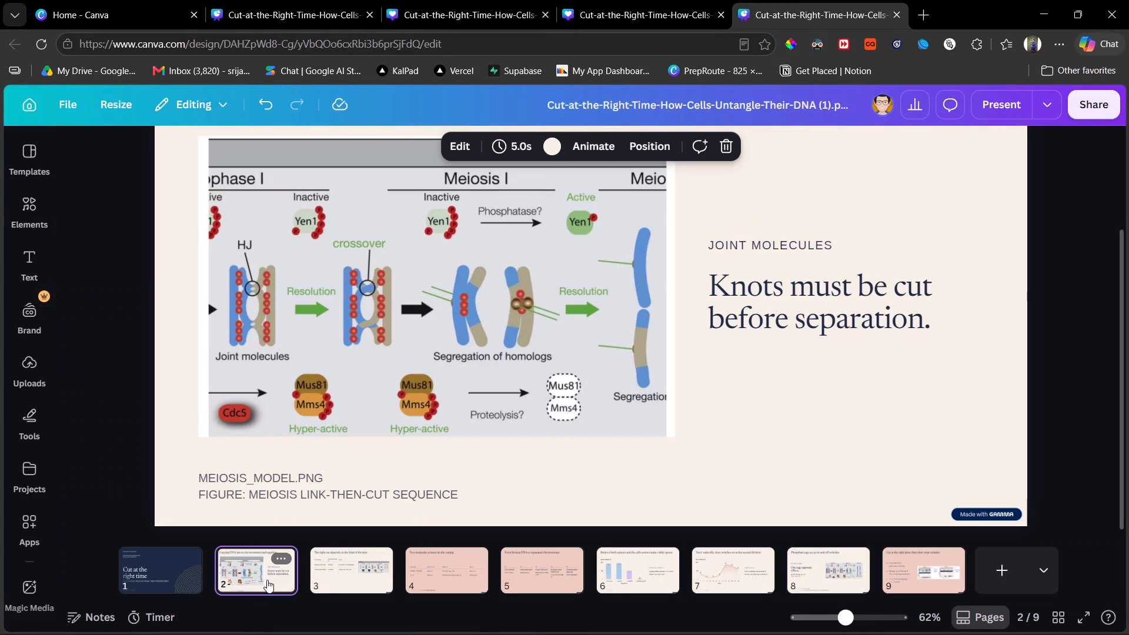
key(ctrl+d)
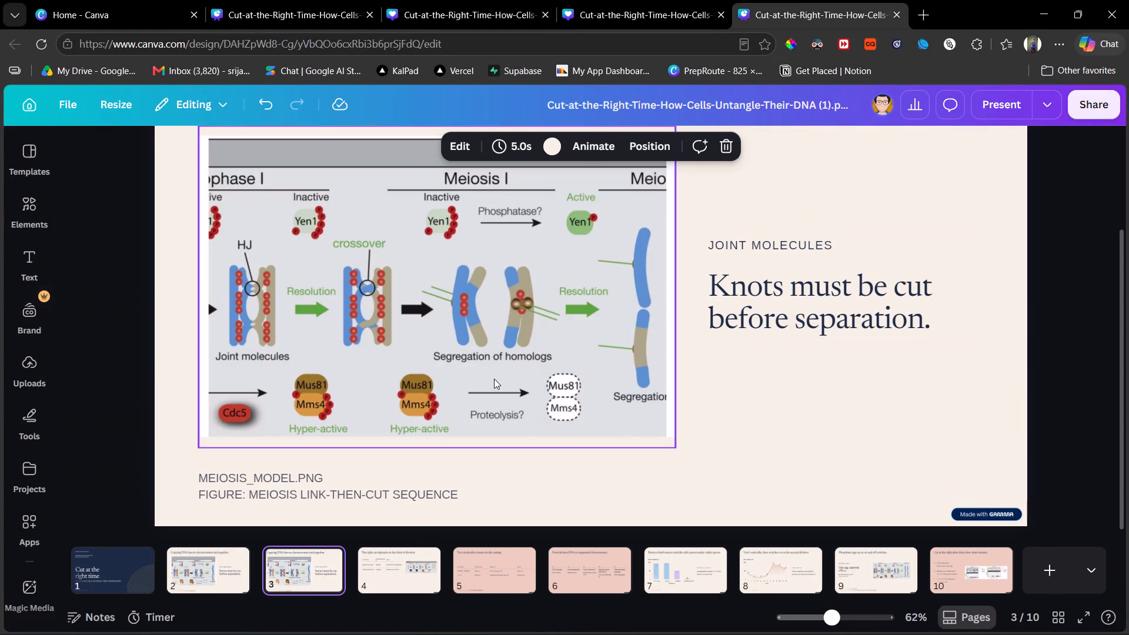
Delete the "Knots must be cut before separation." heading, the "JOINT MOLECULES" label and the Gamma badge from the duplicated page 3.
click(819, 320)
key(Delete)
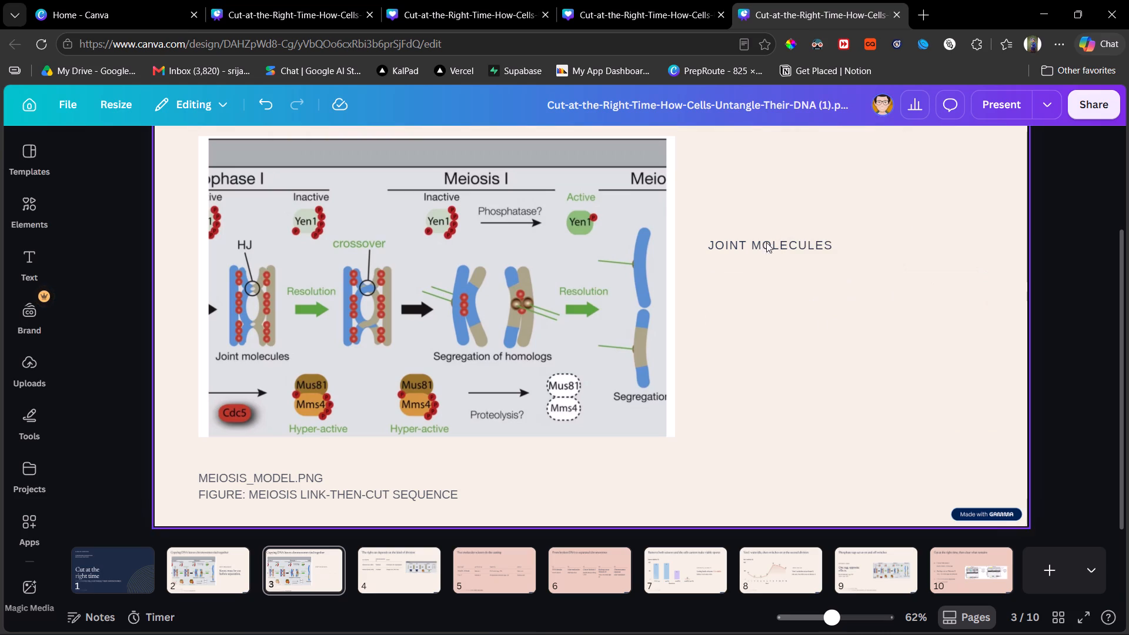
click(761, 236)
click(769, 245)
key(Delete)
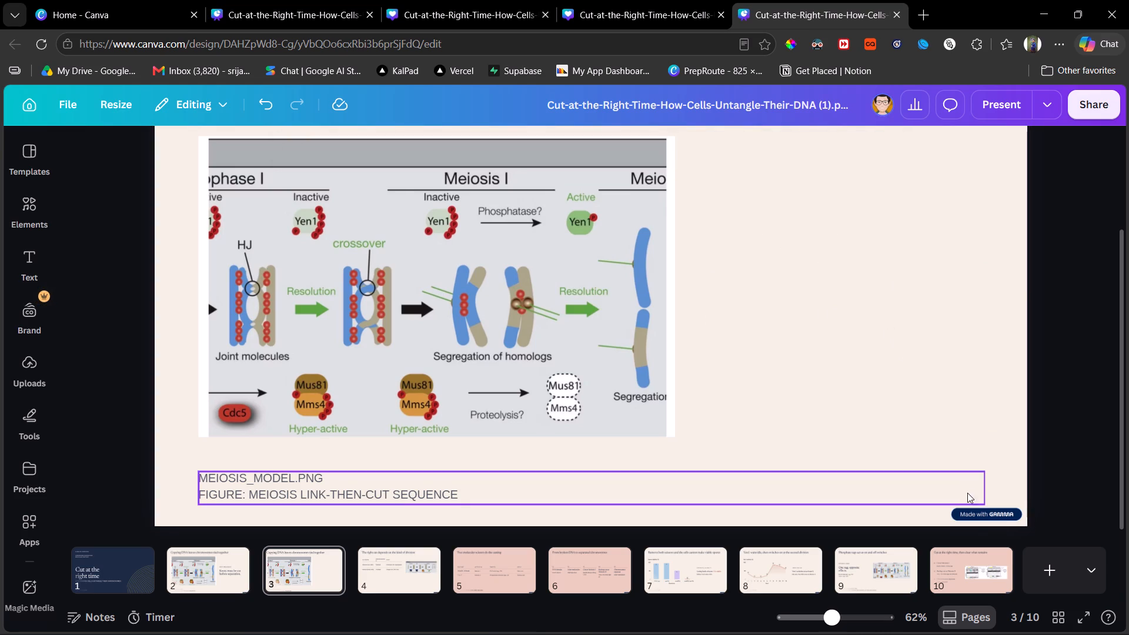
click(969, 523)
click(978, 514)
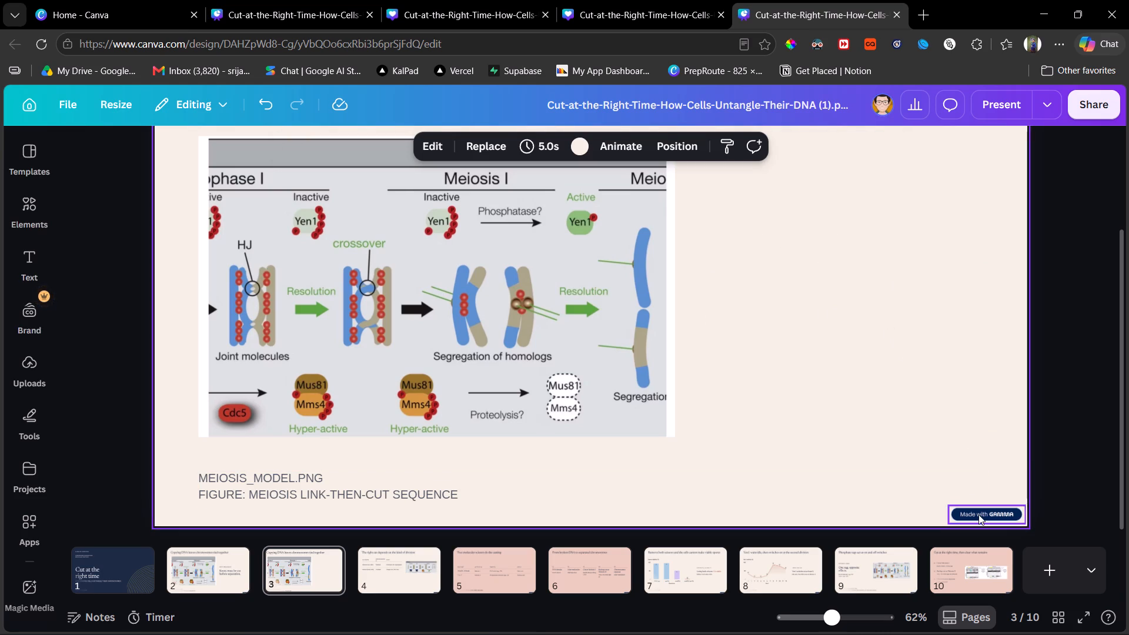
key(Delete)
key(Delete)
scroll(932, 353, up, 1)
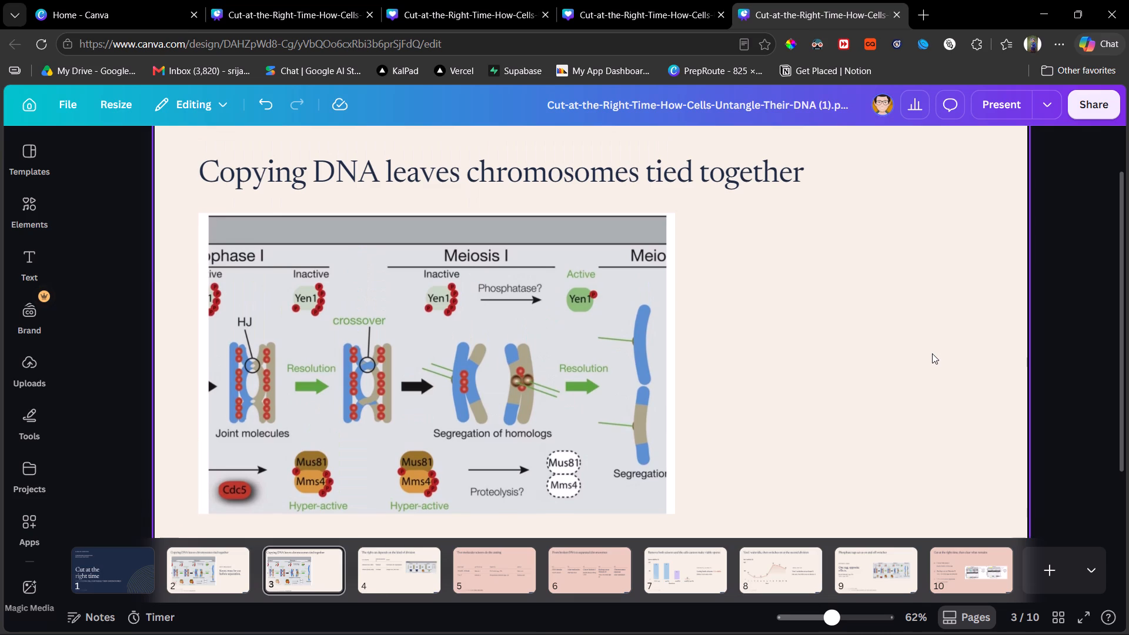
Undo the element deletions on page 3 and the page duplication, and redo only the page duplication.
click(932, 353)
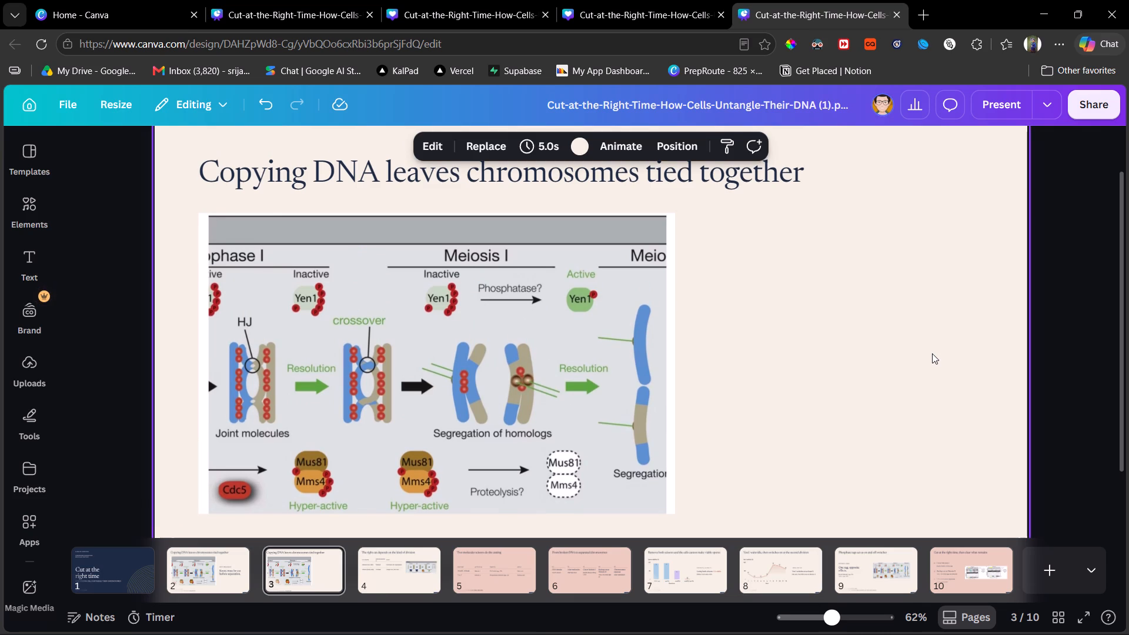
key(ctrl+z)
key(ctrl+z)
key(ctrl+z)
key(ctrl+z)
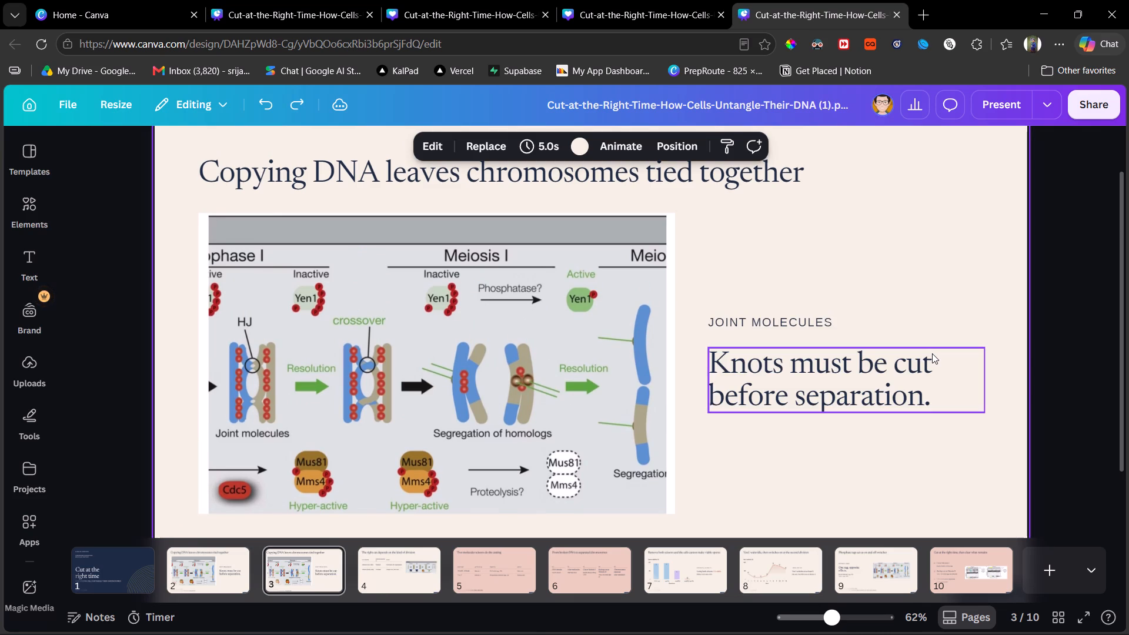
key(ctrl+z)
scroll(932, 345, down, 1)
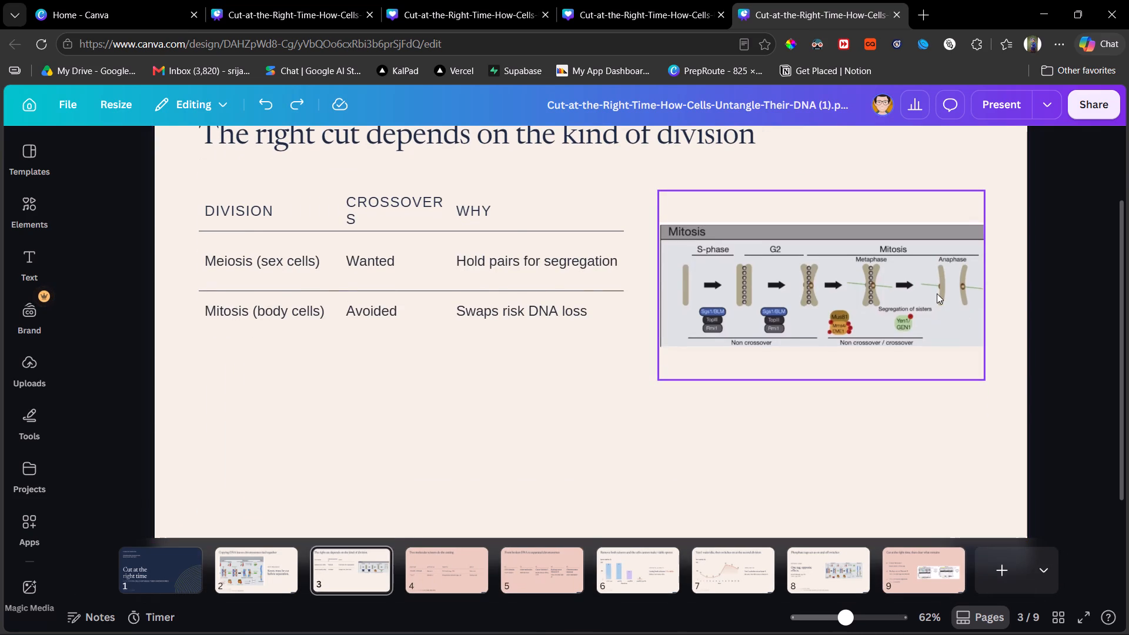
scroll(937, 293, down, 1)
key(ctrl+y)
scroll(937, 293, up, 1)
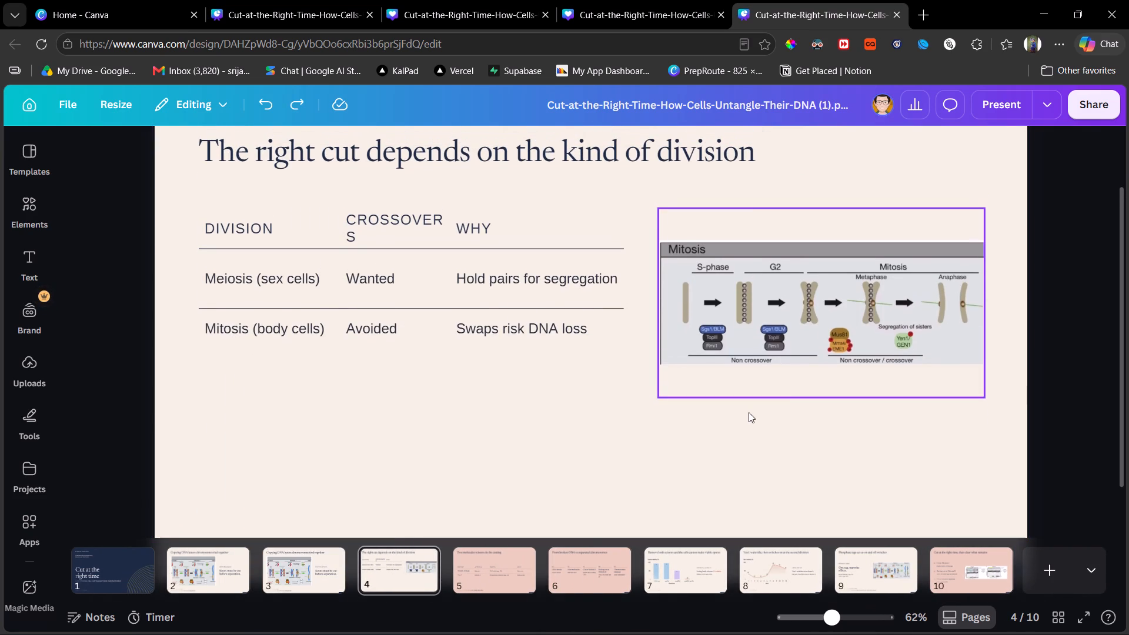
Delete the "Knots must be cut before separation." heading from the duplicated page 3.
click(316, 560)
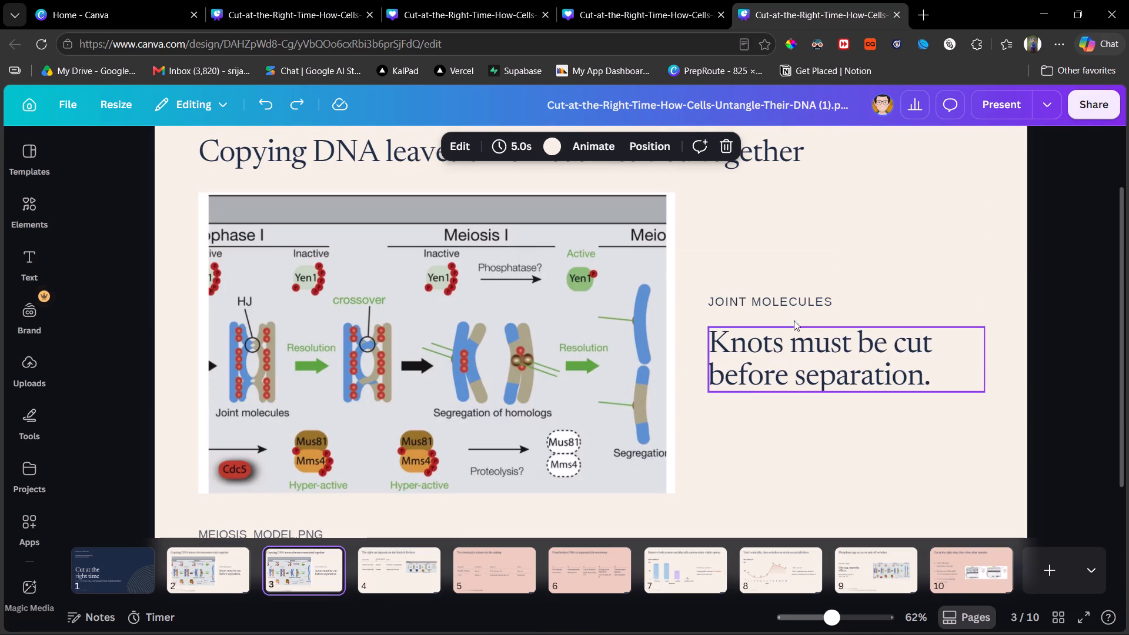
click(816, 355)
key(Delete)
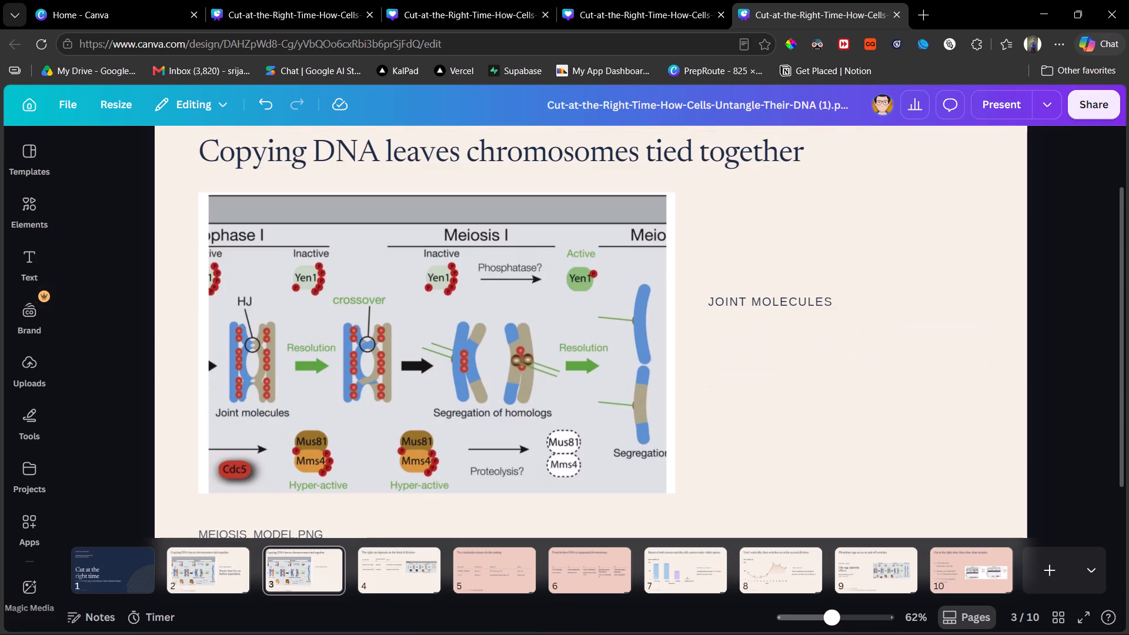
Replace the "JOINT MOLECULES" label on page 3 with the copied line "Duringreplicationand repair,homologous".
double_click(823, 306)
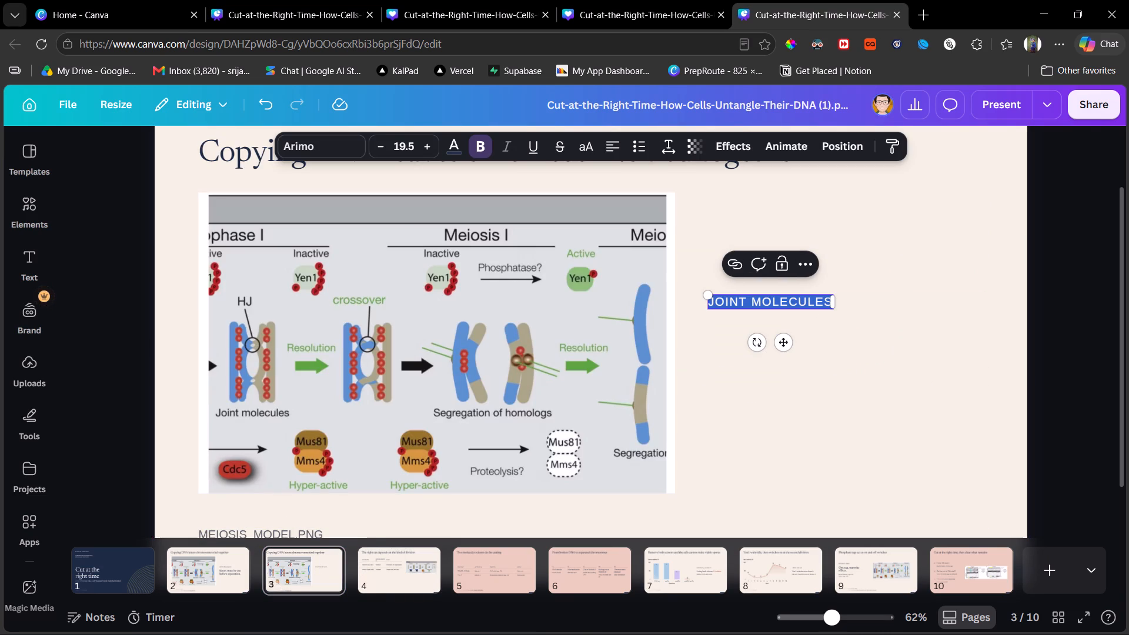
key(ctrl+v)
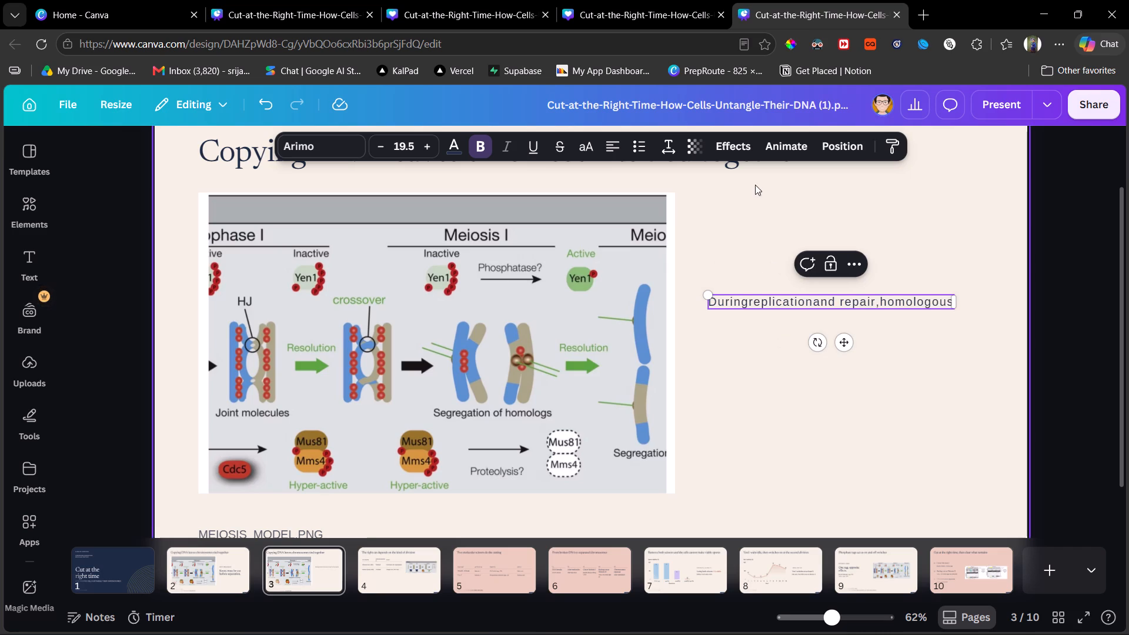
Insert the missing spaces in the pasted line so it reads "During replication and repair, homologous".
click(739, 302)
key(Right)
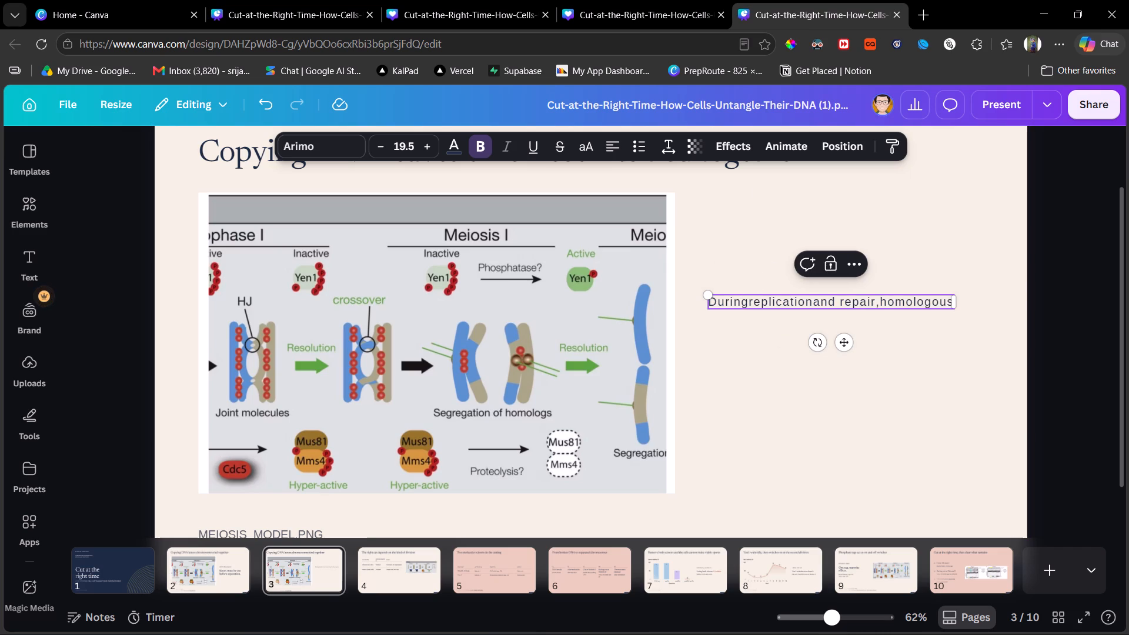
key(space)
key(Left)
key(Right)
key(Right)
key(Right)
key(Right)
key(Right)
key(Right)
key(Right)
key(Right)
key(Right)
key(Right)
key(Right)
key(Right)
key(Right)
key(Right)
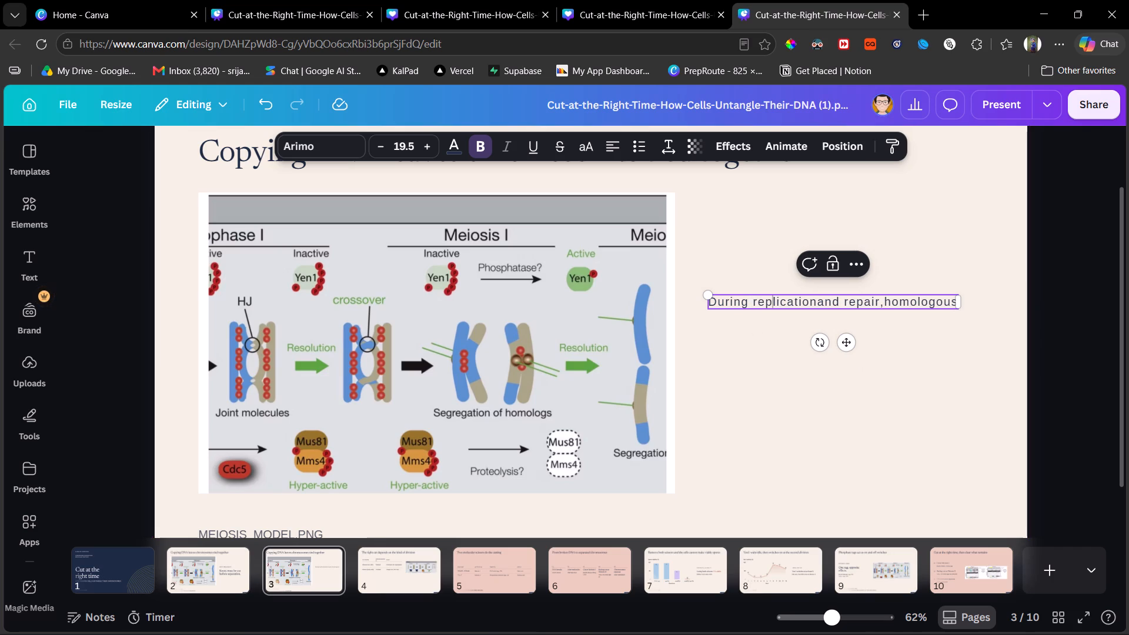
key(Left)
key(Left)
key(Left)
key(Right)
key(space)
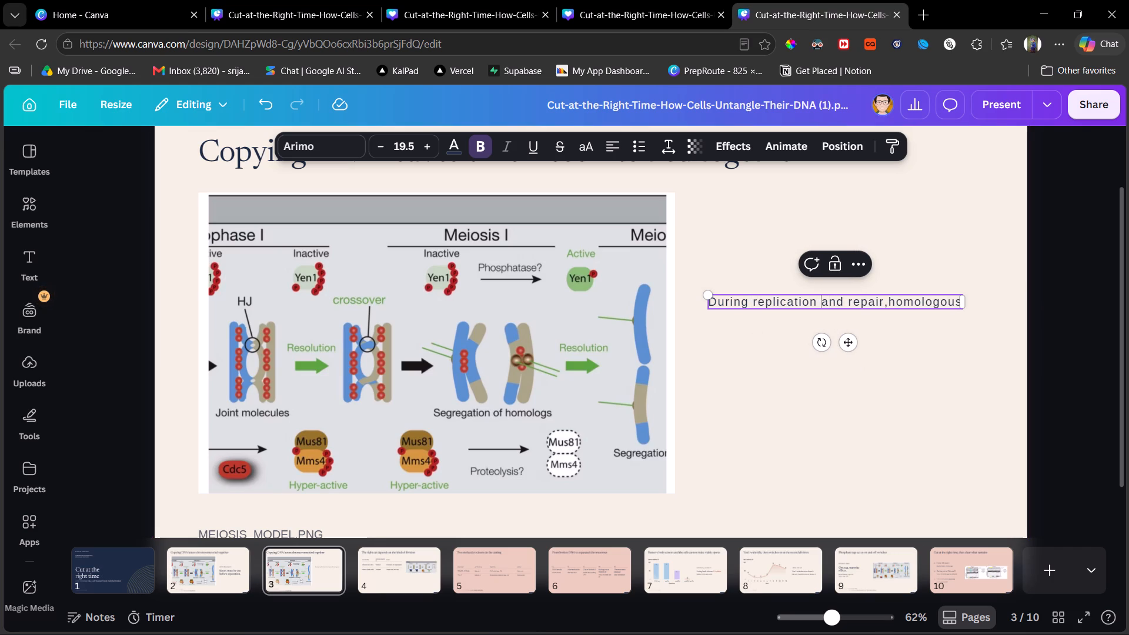
key(Right)
key(Right)
key(Right)
key(Right)
key(Right)
key(Right)
key(Right)
key(Right)
key(Right)
key(Right)
key(Right)
key(Right)
key(space)
key(Right)
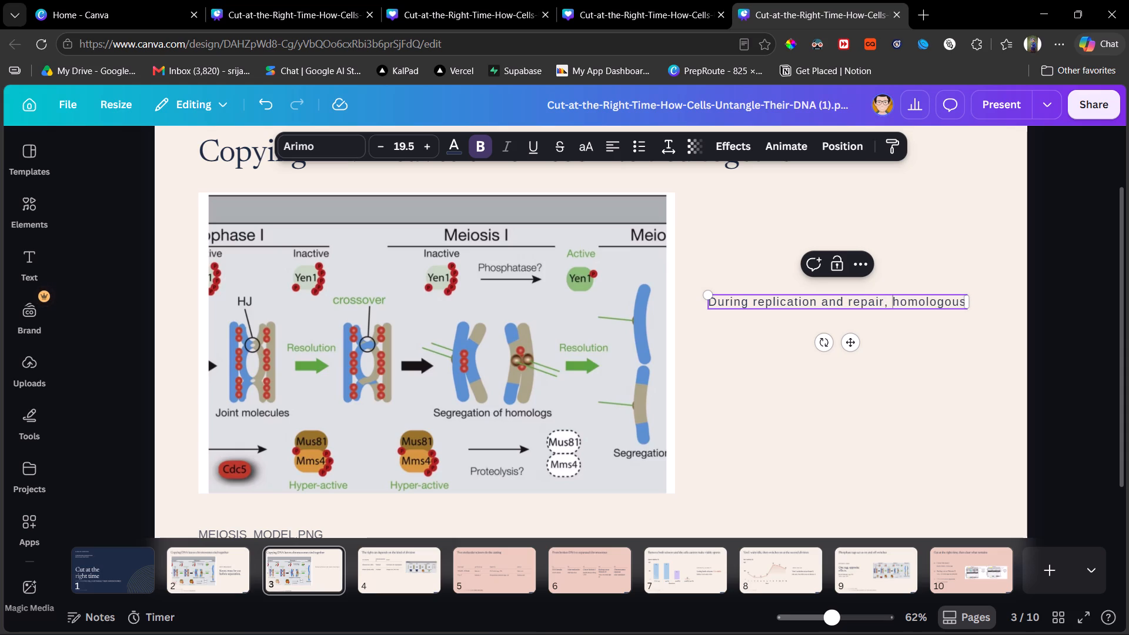
key(Right)
key(Right)
key(Right)
key(Right)
key(Right)
key(Right)
key(Right)
key(Right)
key(Right)
Copy the body text block starting "chromosomes physicallycross over" and ending "Holliday junctions." from page 2 of deck (2).
key(alt+Tab)
key(alt+Tab)
key(alt+Tab)
key(alt+Tab)
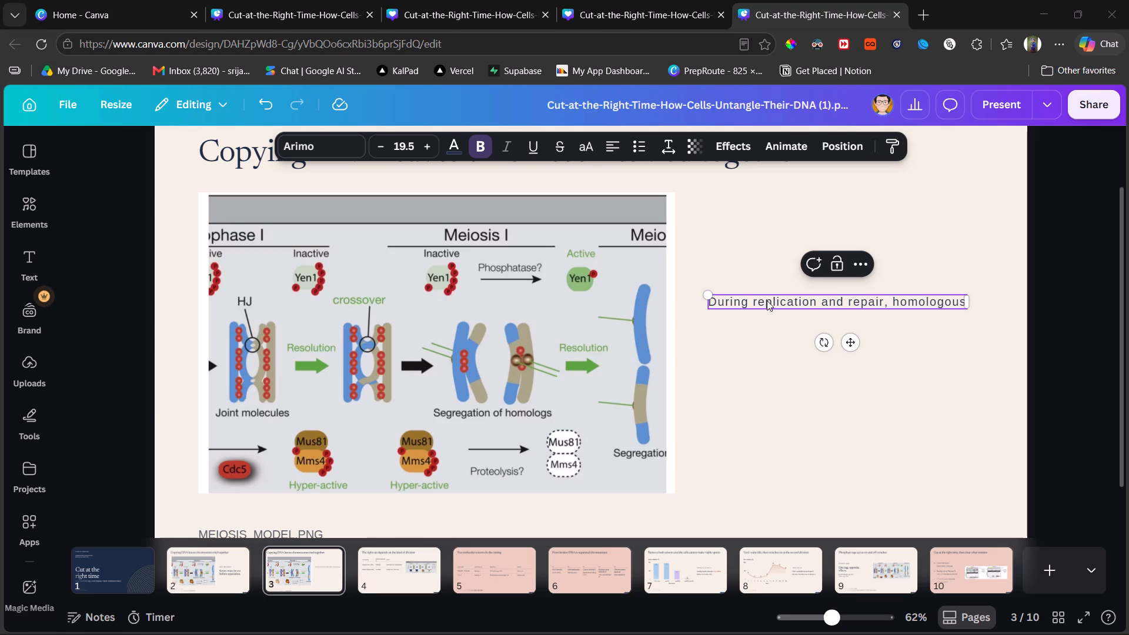
key(alt+Tab)
key(alt+Tab)
key(alt+Tab)
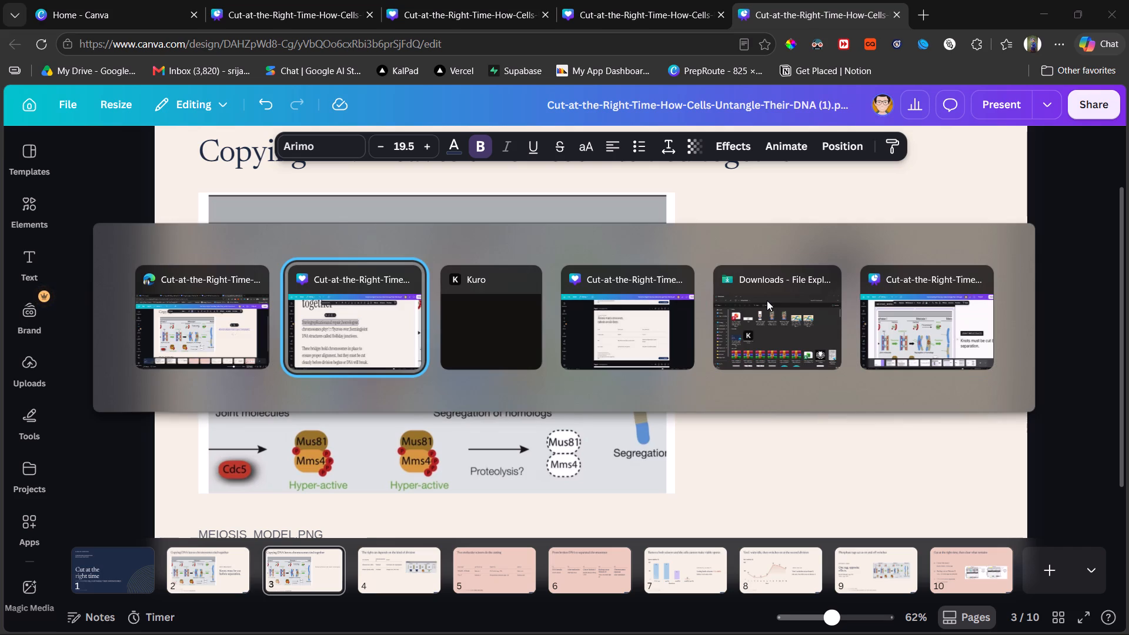
double_click(542, 357)
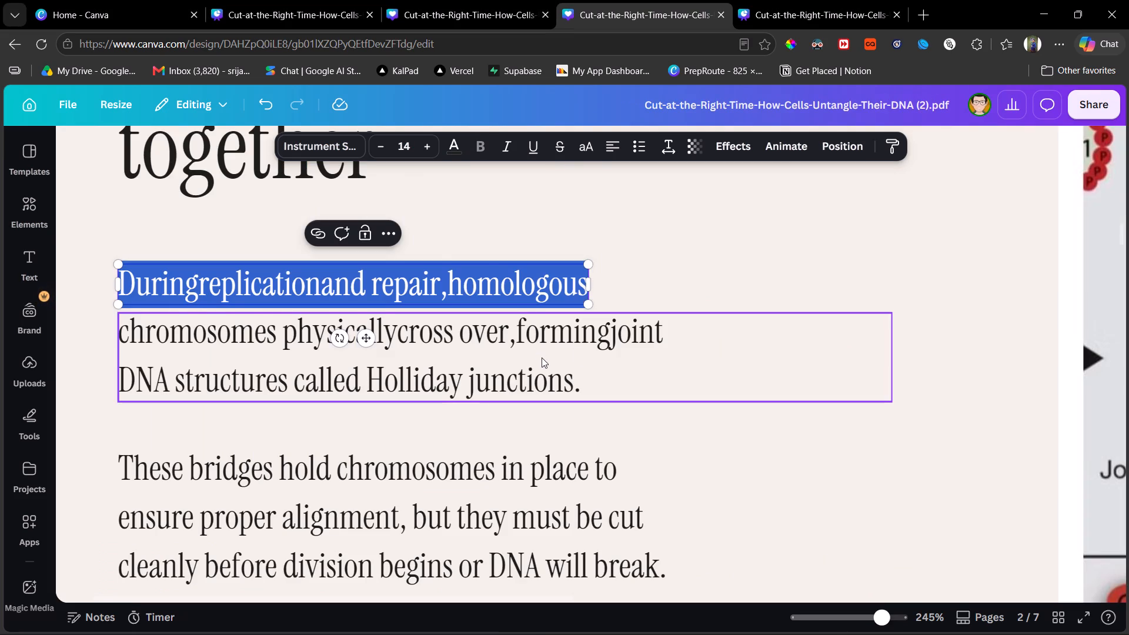
key(ctrl+c)
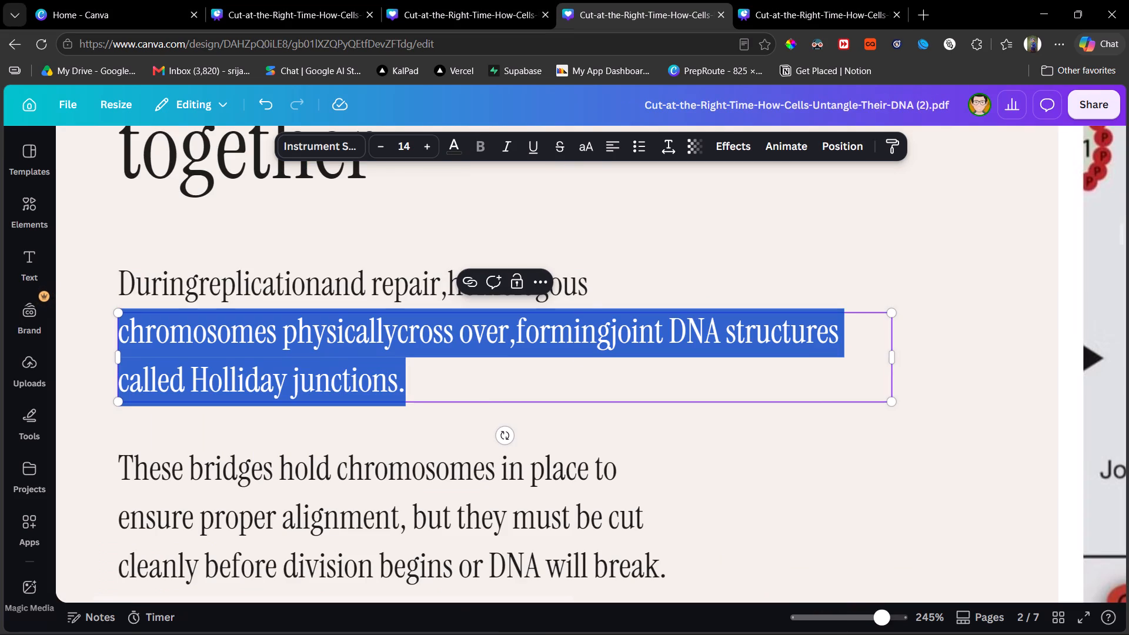
Append the copied Holliday junctions text after "homologous" in page 3's text block of deck (1), separated by a space.
click(766, 0)
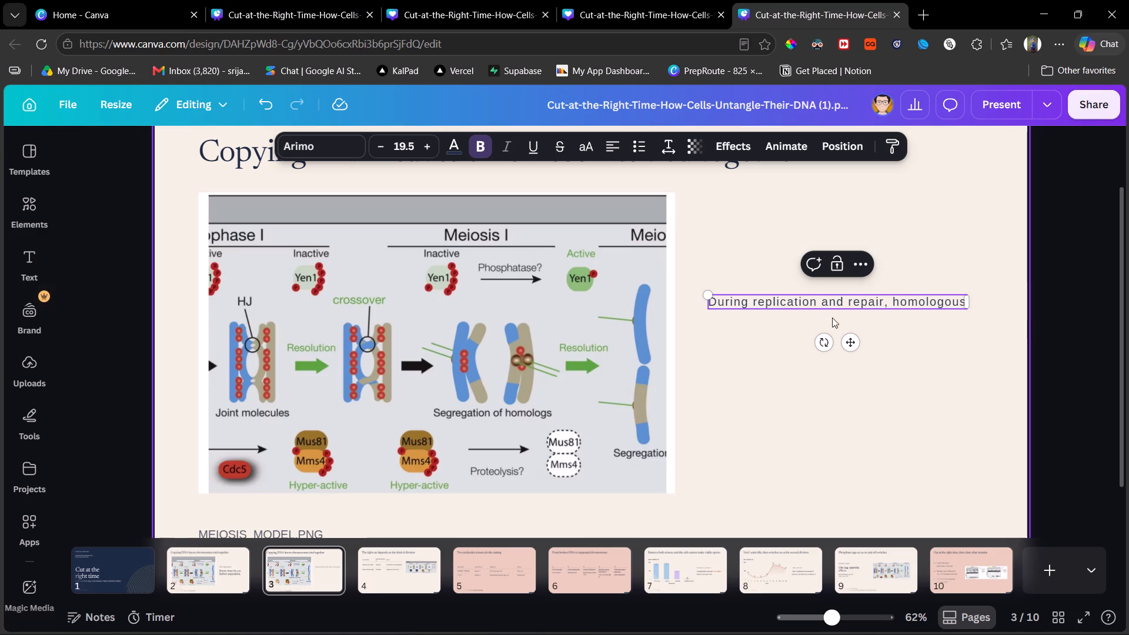
click(938, 299)
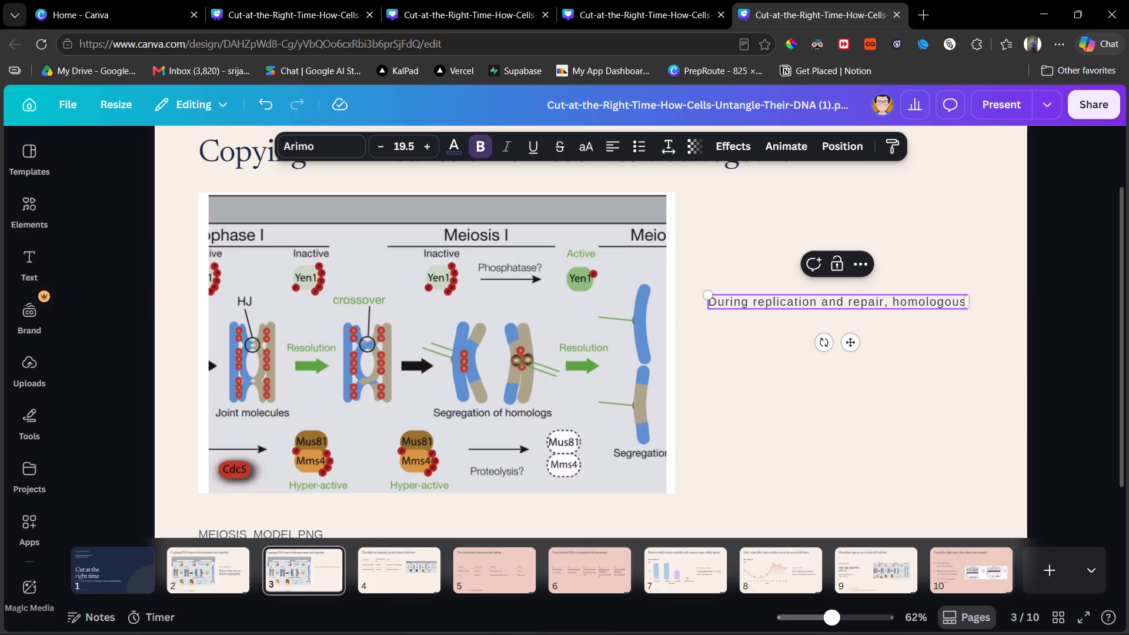
key(ctrl+a)
key(Right)
key(space)
key(ctrl+v)
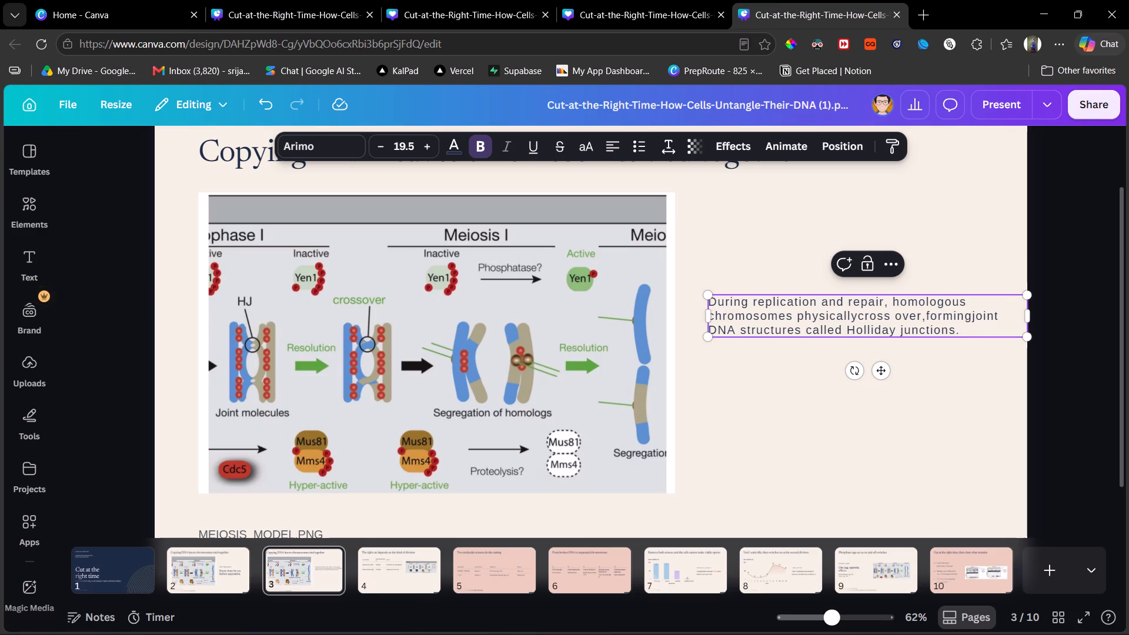
Insert the missing spaces in page 3's body text so it reads "physically cross over, forming joint DNA structures".
click(974, 318)
click(855, 320)
key(space)
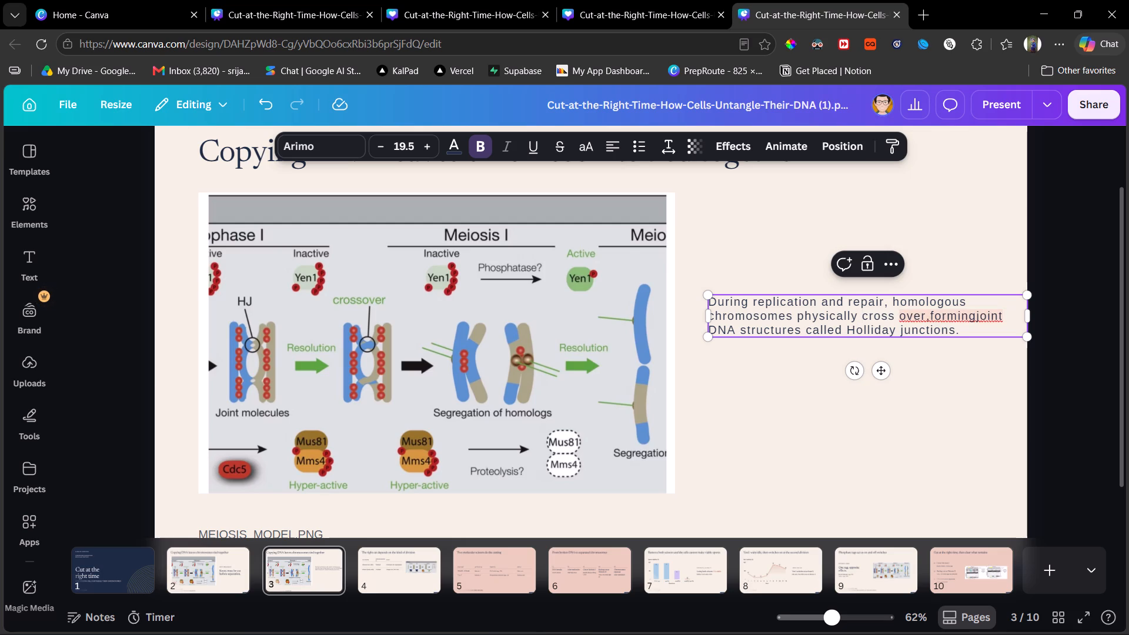
click(930, 311)
key(space)
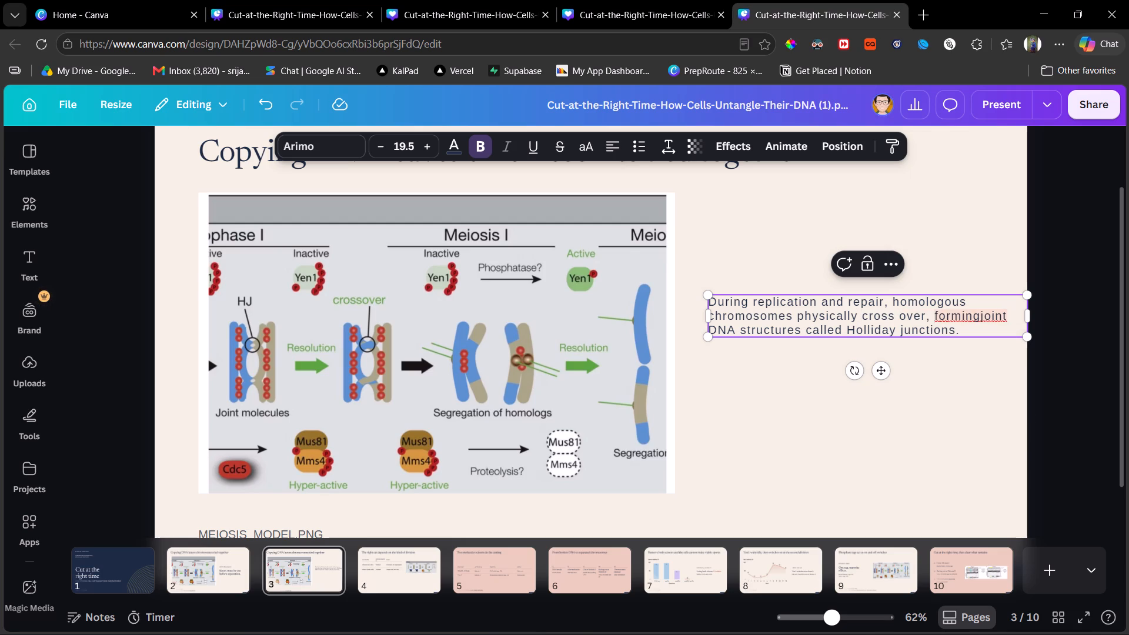
click(977, 318)
key(space)
key(BackSpace)
key(Right)
key(space)
key(Down)
Copy the "These bridges hold chromosomes" paragraph from page 2 of deck (2) into deck (1)'s page 3 text as a second paragraph, separated by a blank line.
key(alt+Tab)
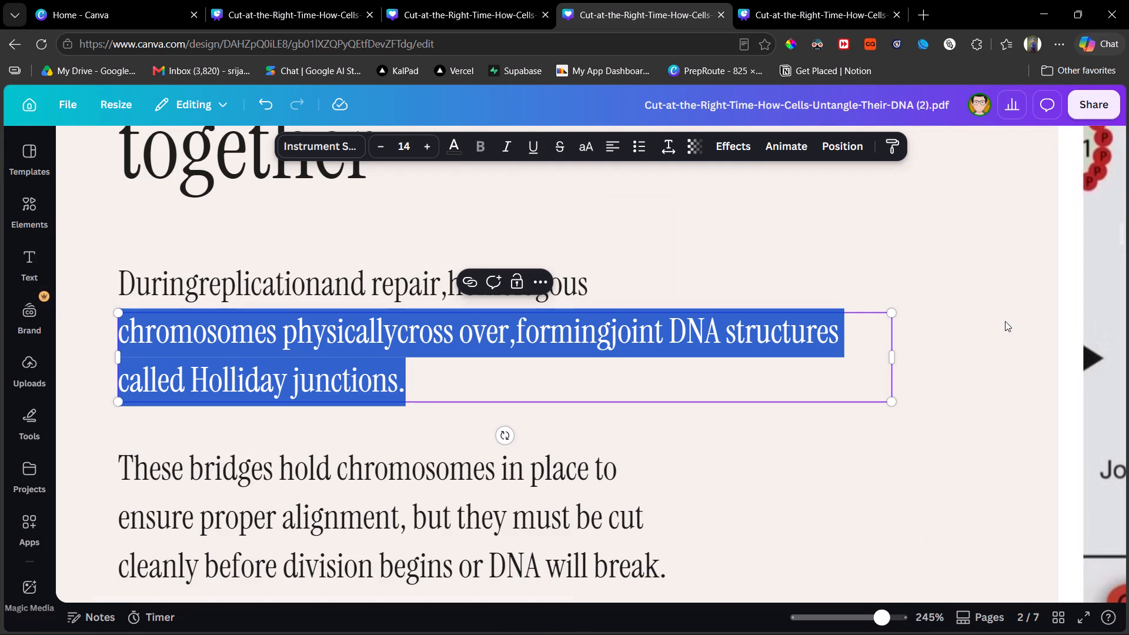
scroll(1005, 321, down, 1)
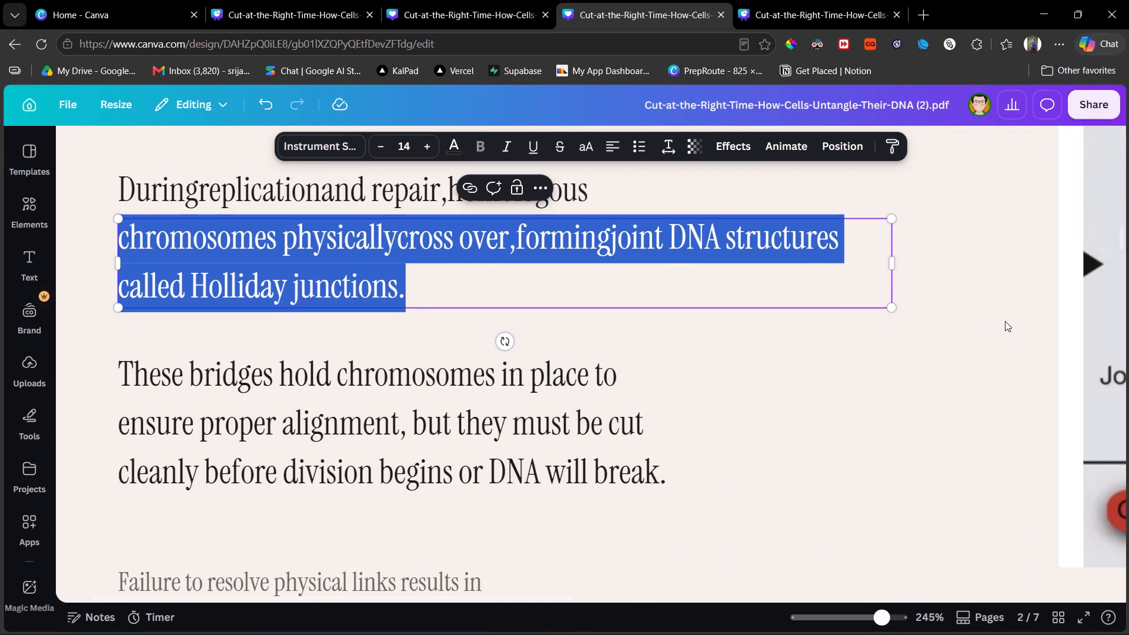
double_click(736, 386)
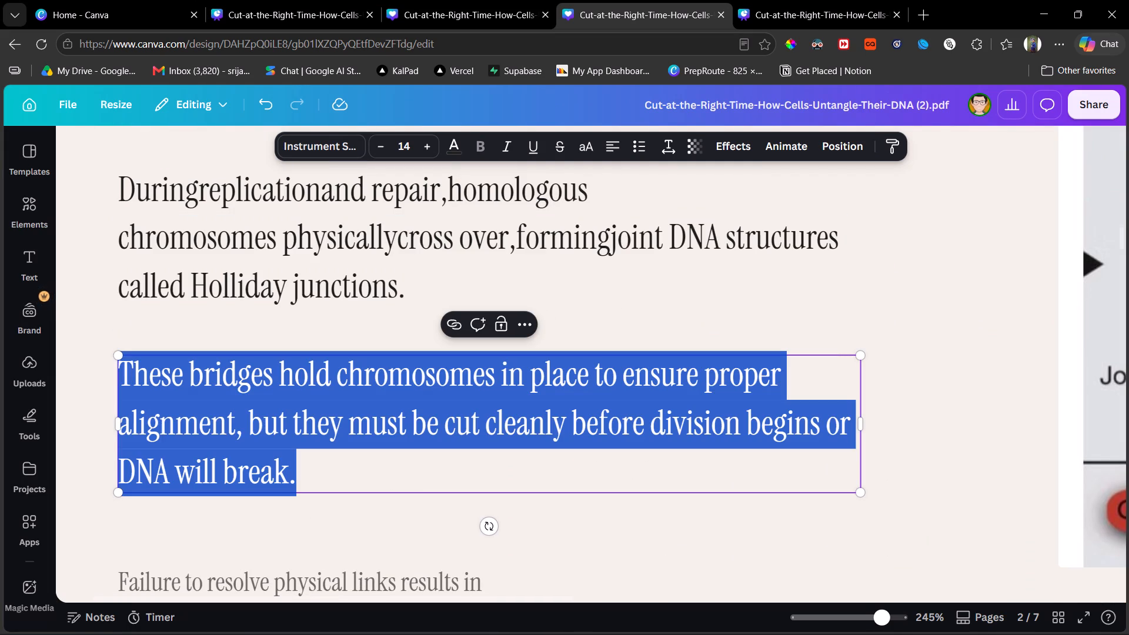
key(ctrl+c)
key(alt+Tab)
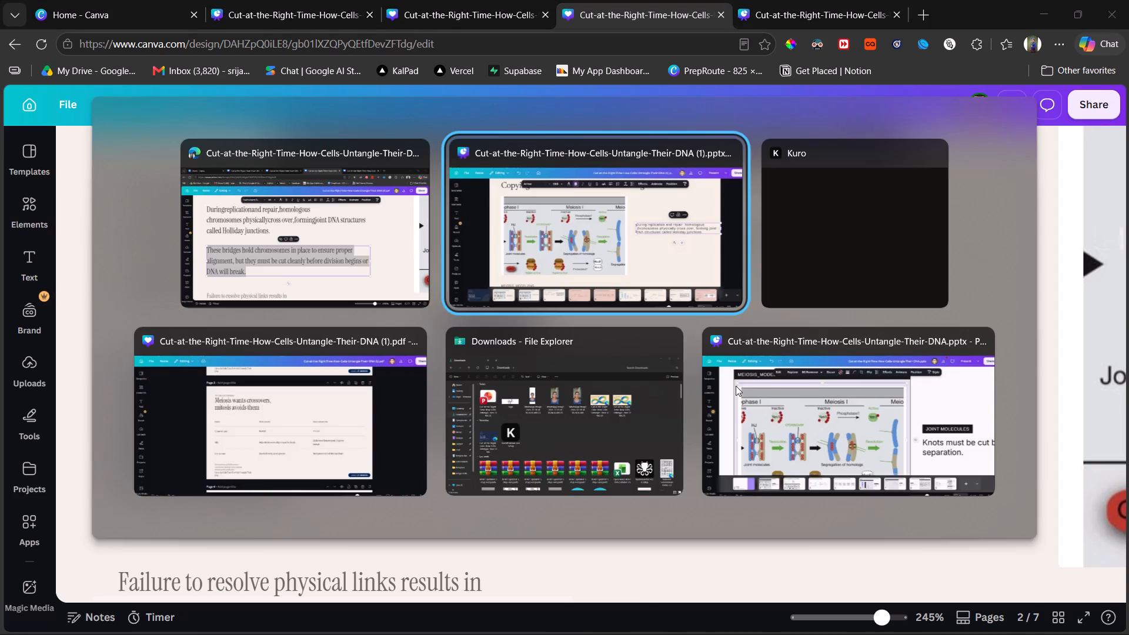
click(977, 334)
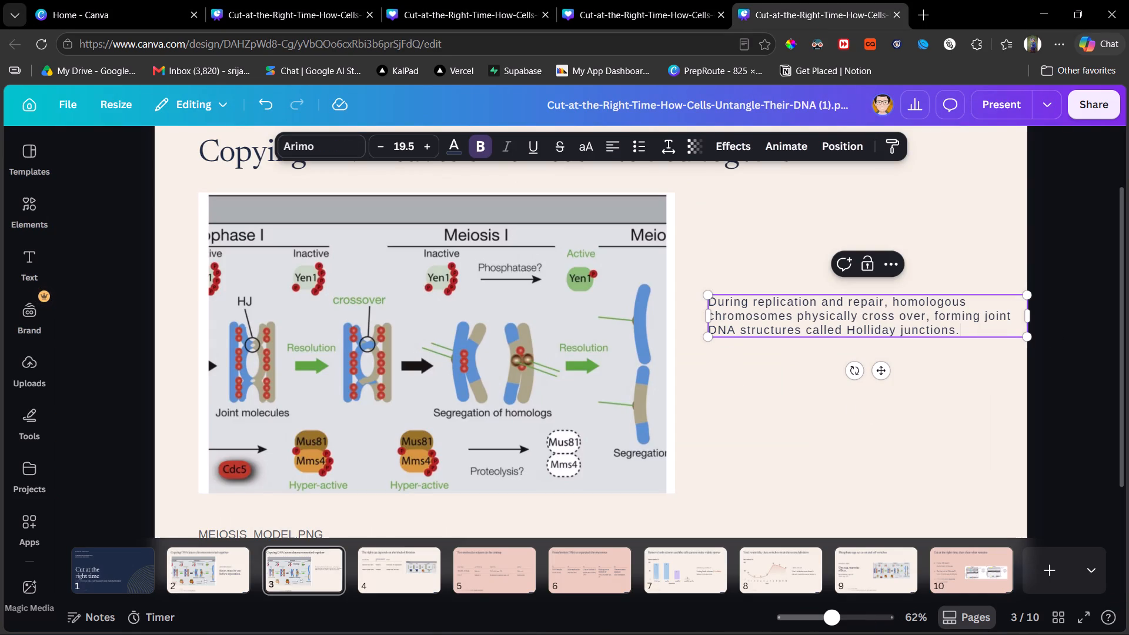
key(Return)
key(Return)
key(ctrl+v)
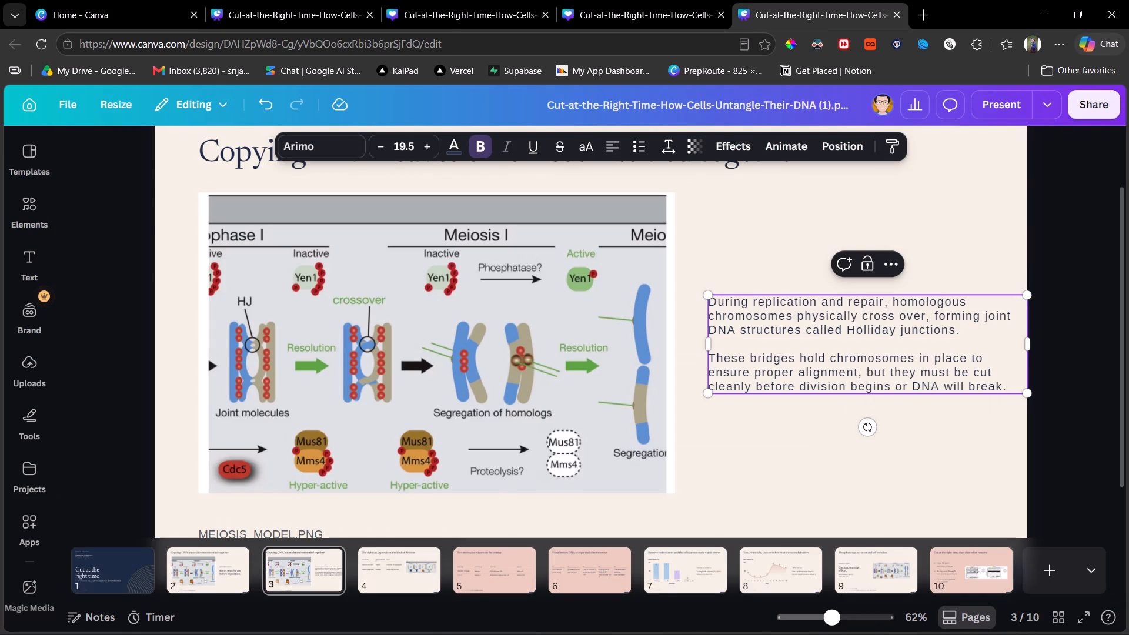
Copy only the text from "Failure to resolve physical links" to "cellular lethality." on page 2 of deck (2), excluding the title line.
key(alt+Tab)
scroll(776, 412, down, 1)
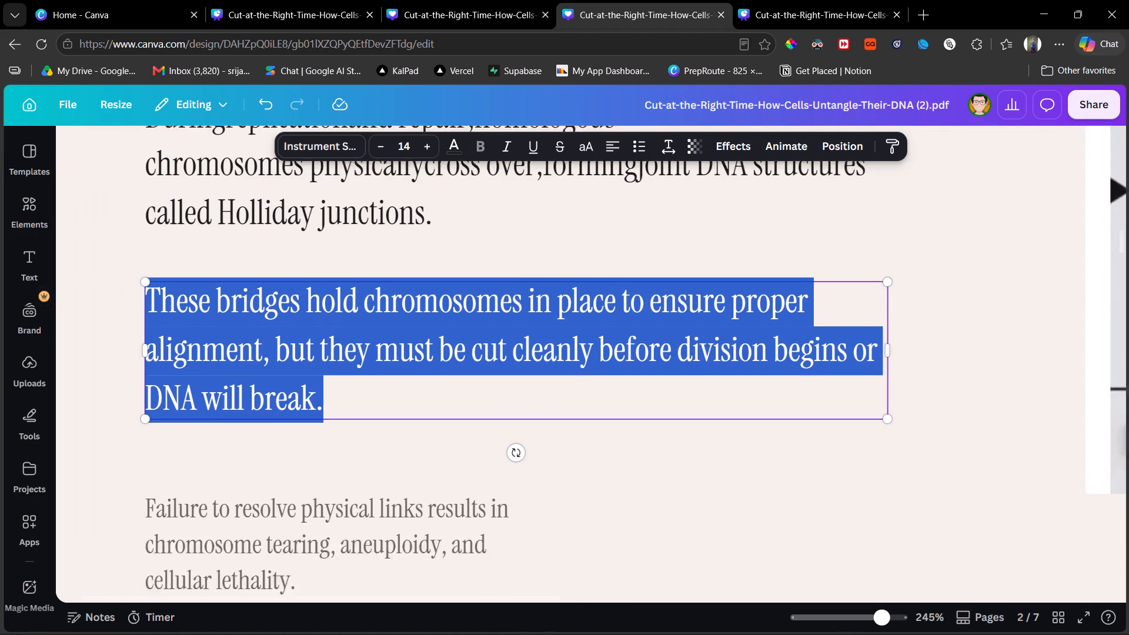
scroll(776, 412, down, 1)
scroll(563, 413, down, 1)
click(455, 377)
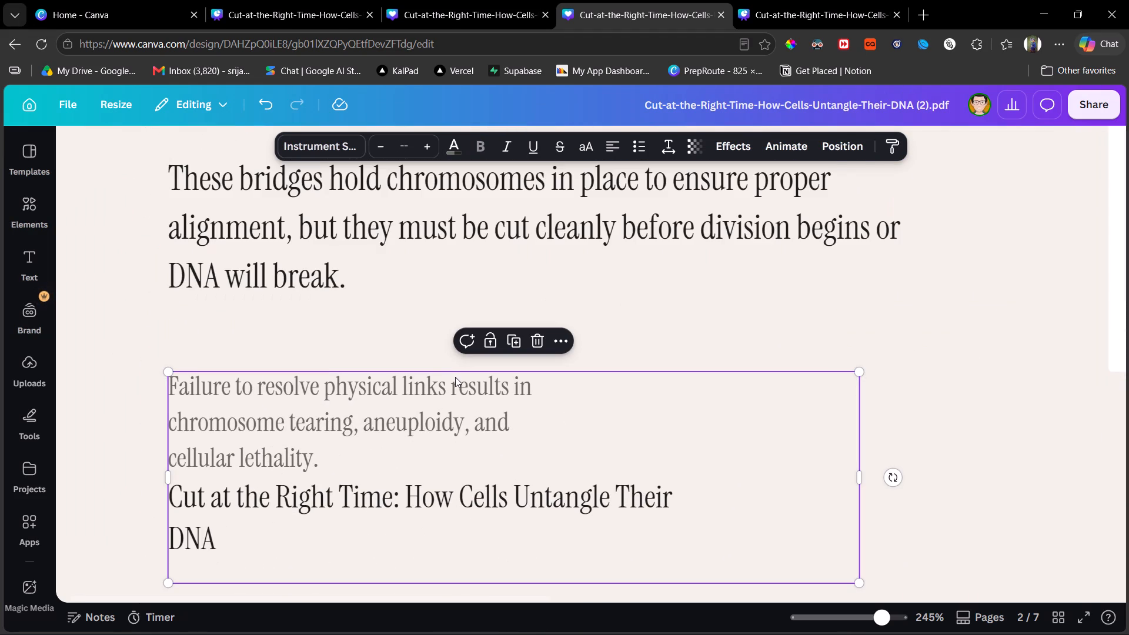
click(276, 454)
click(326, 450)
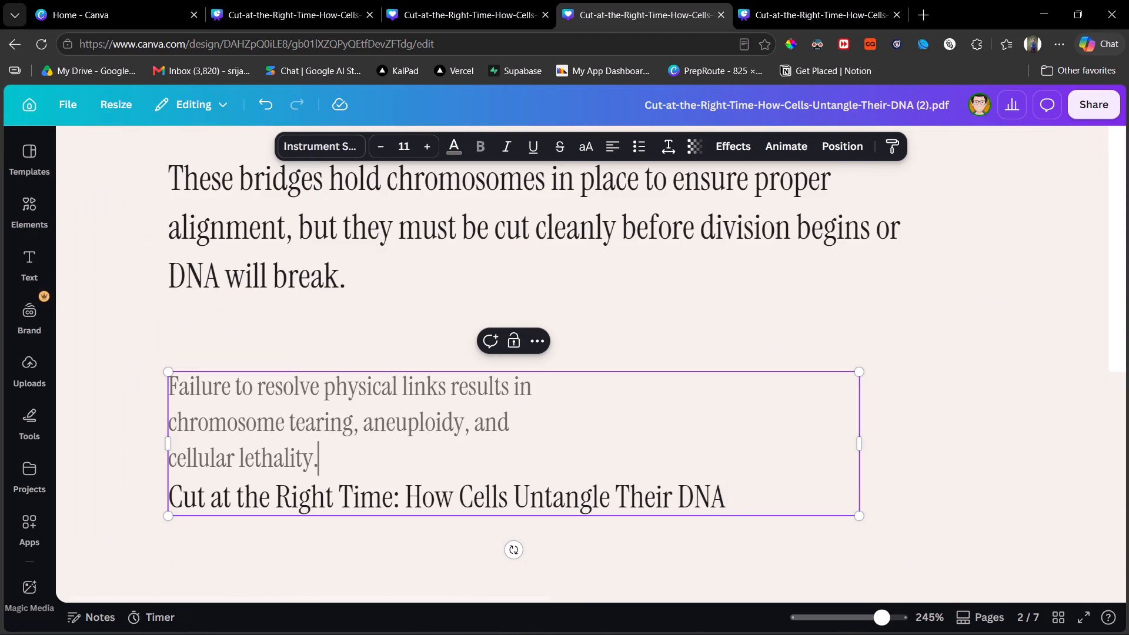
drag(326, 449, 166, 383)
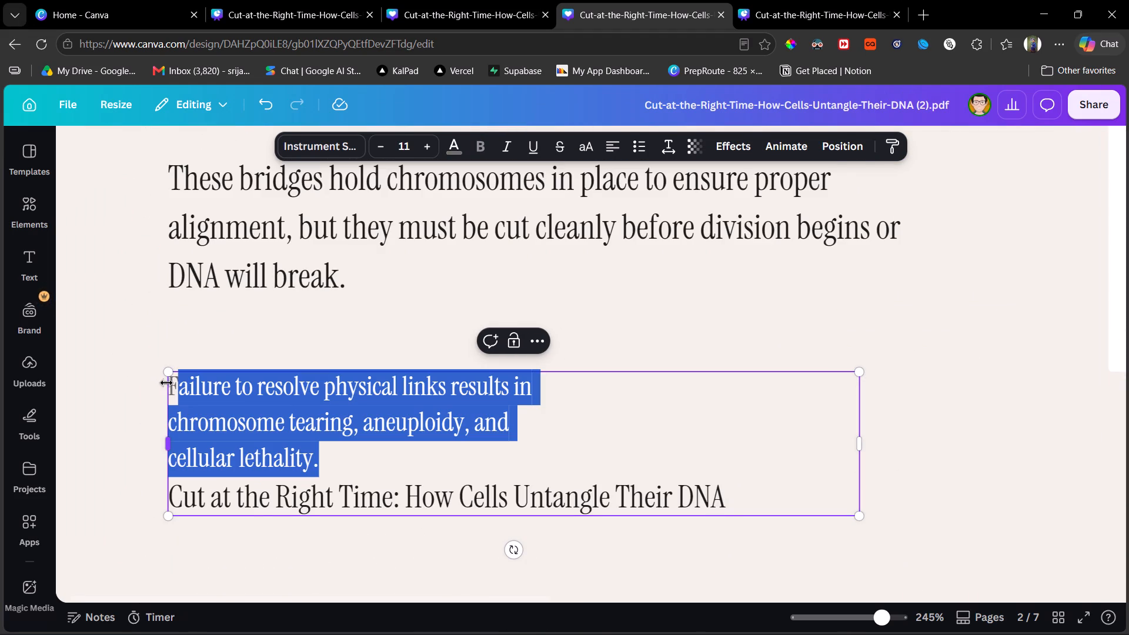
drag(166, 383, 160, 379)
key(ctrl+c)
Add the copied "Failure to resolve" text as a third paragraph in deck (1)'s page 3 block, removing the trailing empty line.
key(alt+Tab)
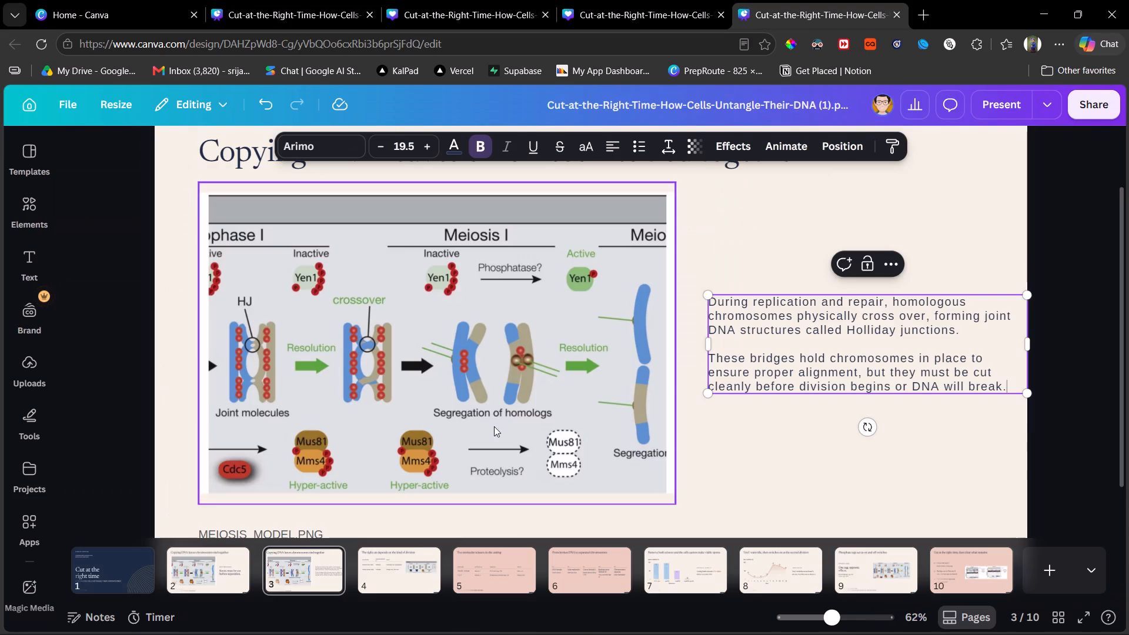
key(Return)
key(Return)
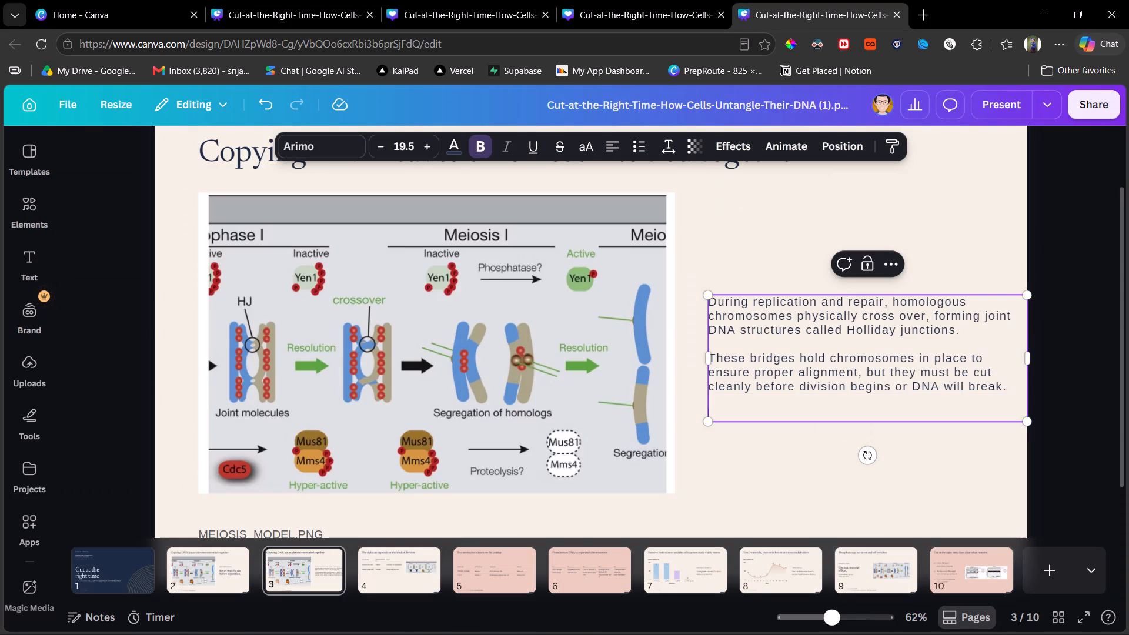
key(ctrl+v)
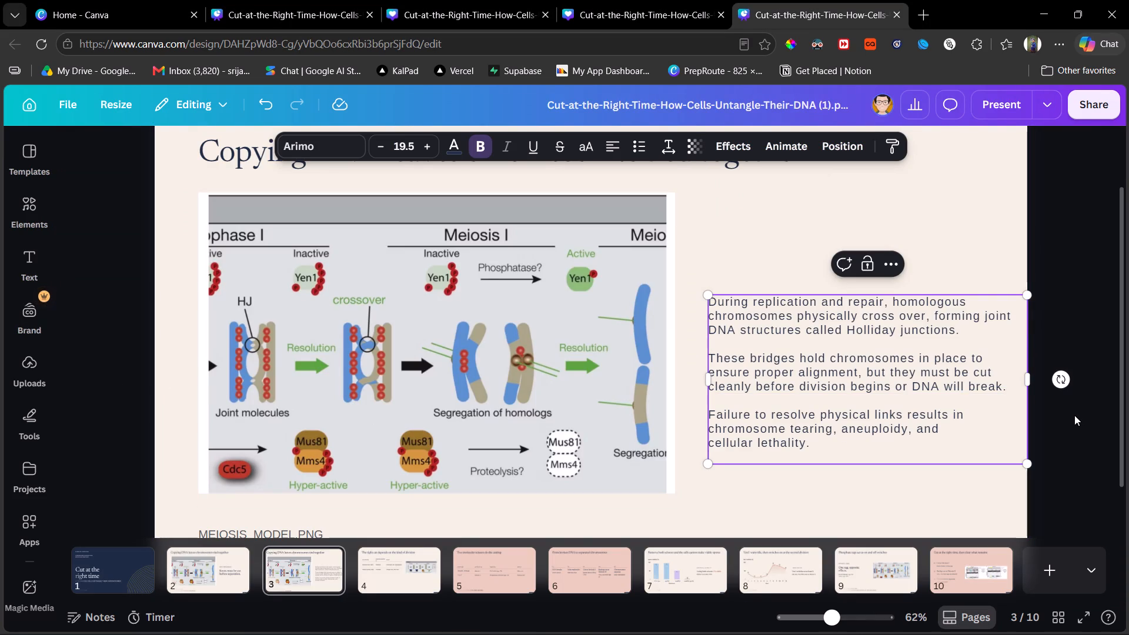
key(BackSpace)
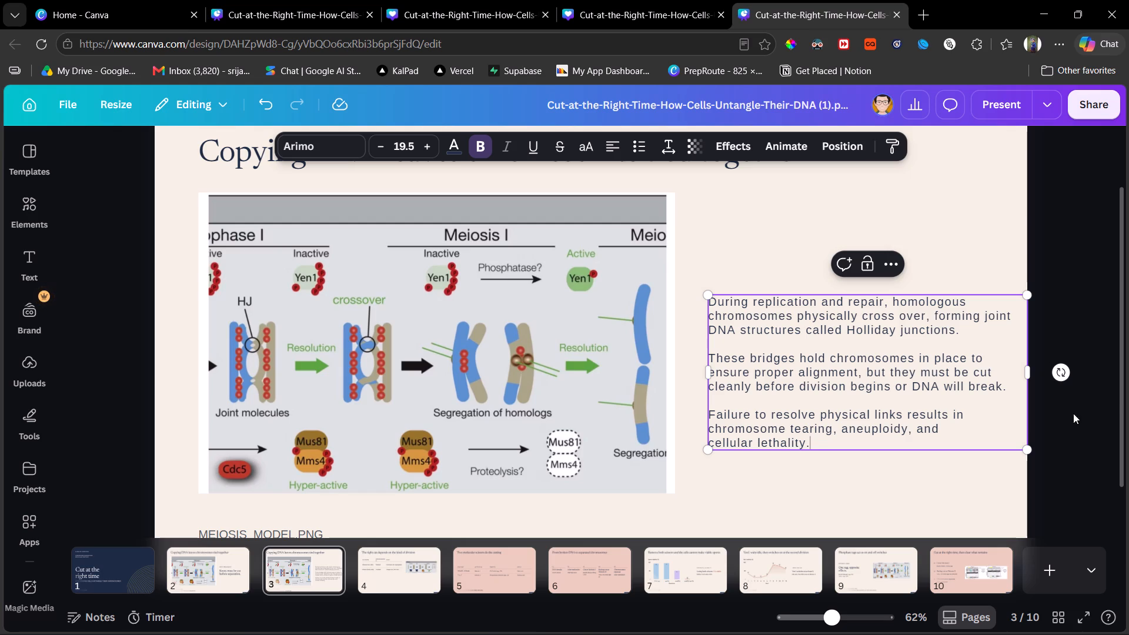
Narrow page 3's body text block to about 647 wide and reposition it higher beside the meiosis figure, within the page margin.
click(807, 225)
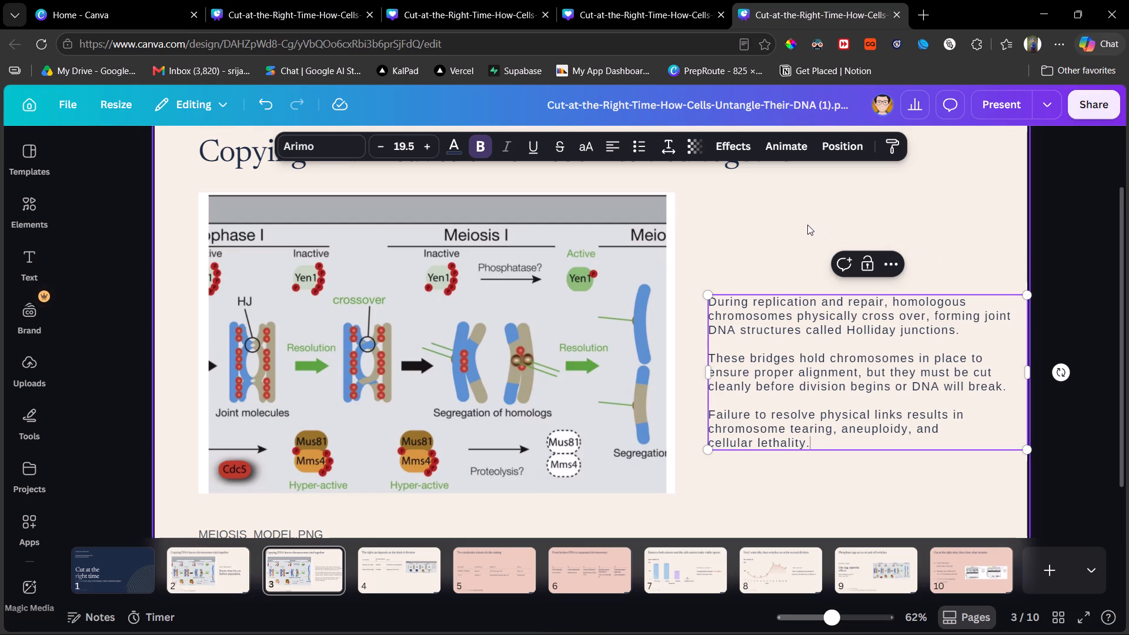
drag(763, 331, 762, 327)
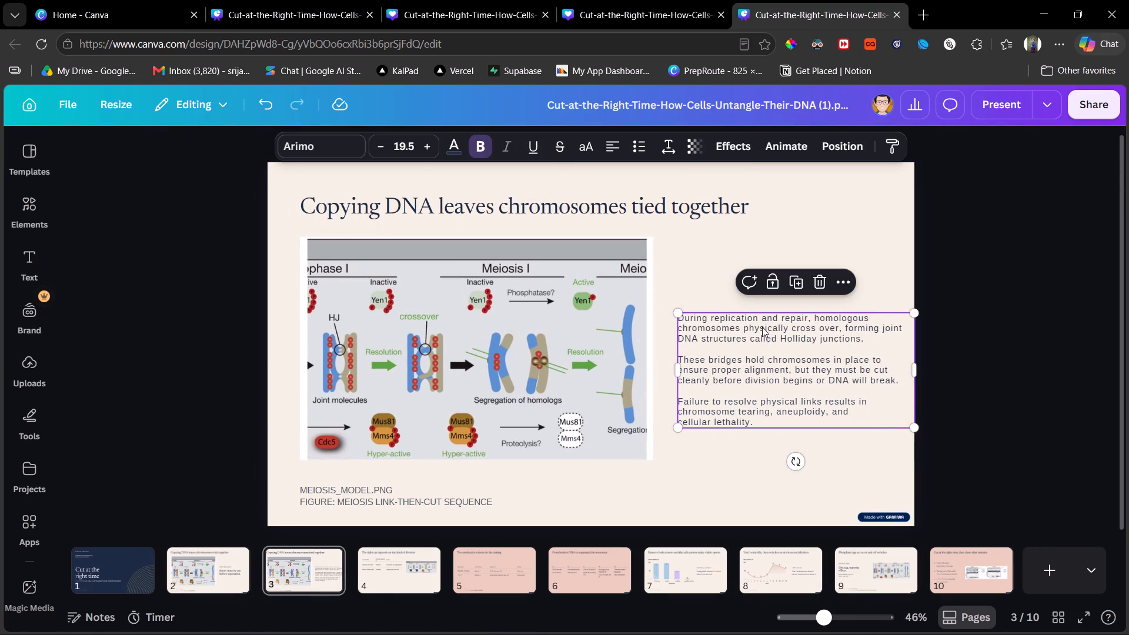
drag(762, 327, 749, 261)
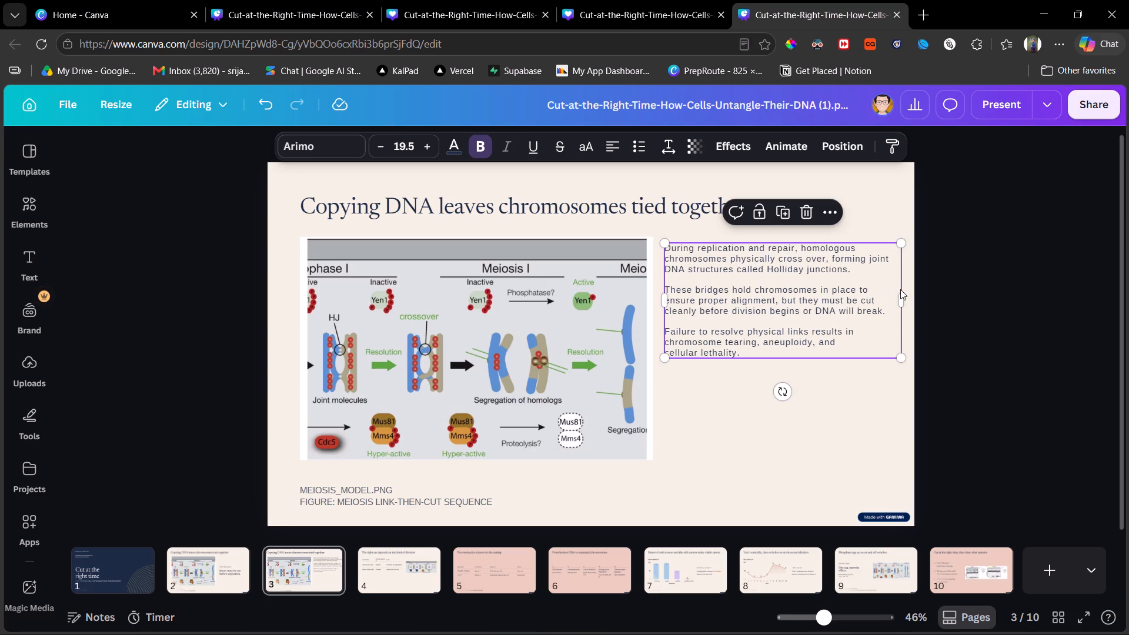
drag(902, 293, 884, 294)
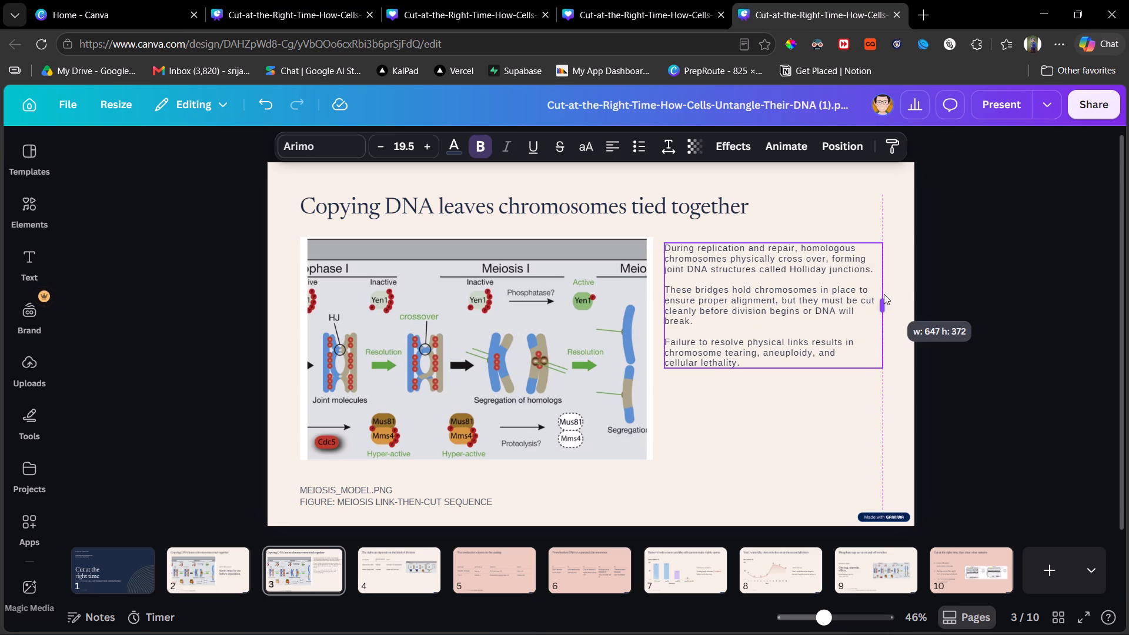
drag(884, 294, 883, 294)
drag(845, 296, 855, 329)
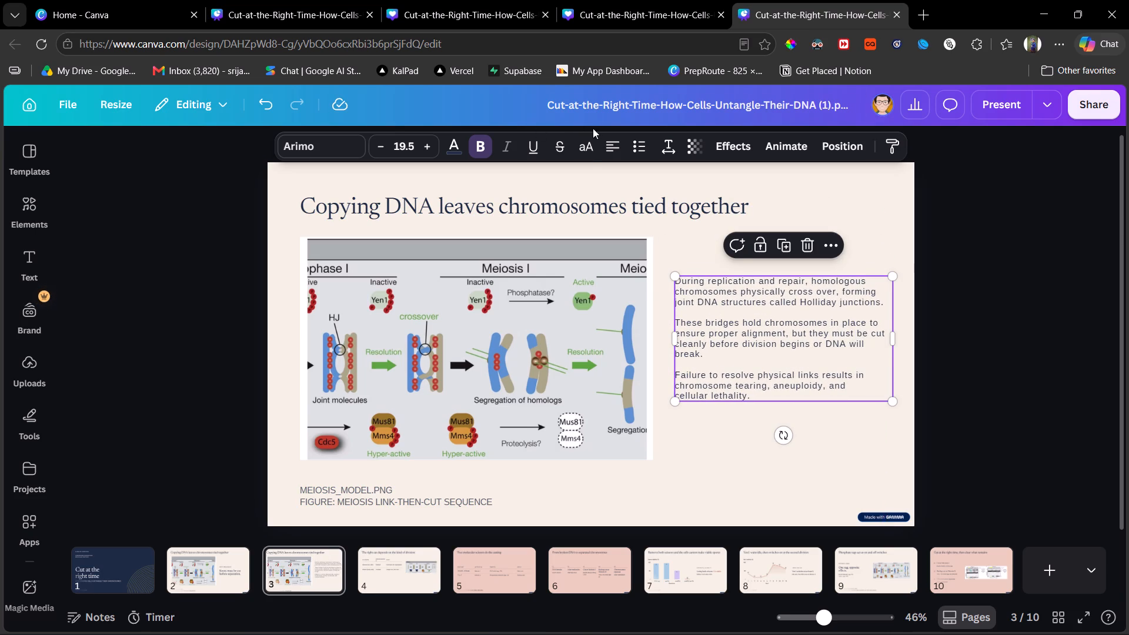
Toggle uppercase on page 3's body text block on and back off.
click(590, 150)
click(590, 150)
Match page 3's body text to the heading's font by setting it to Newsreader 36pt, Regular weight.
click(484, 198)
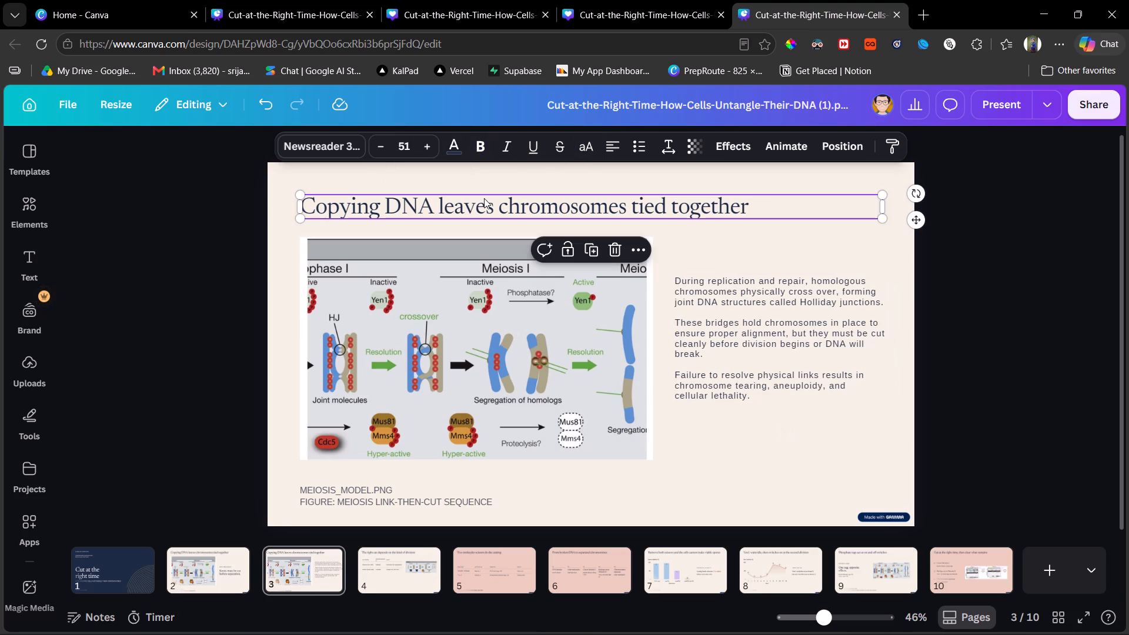
click(764, 342)
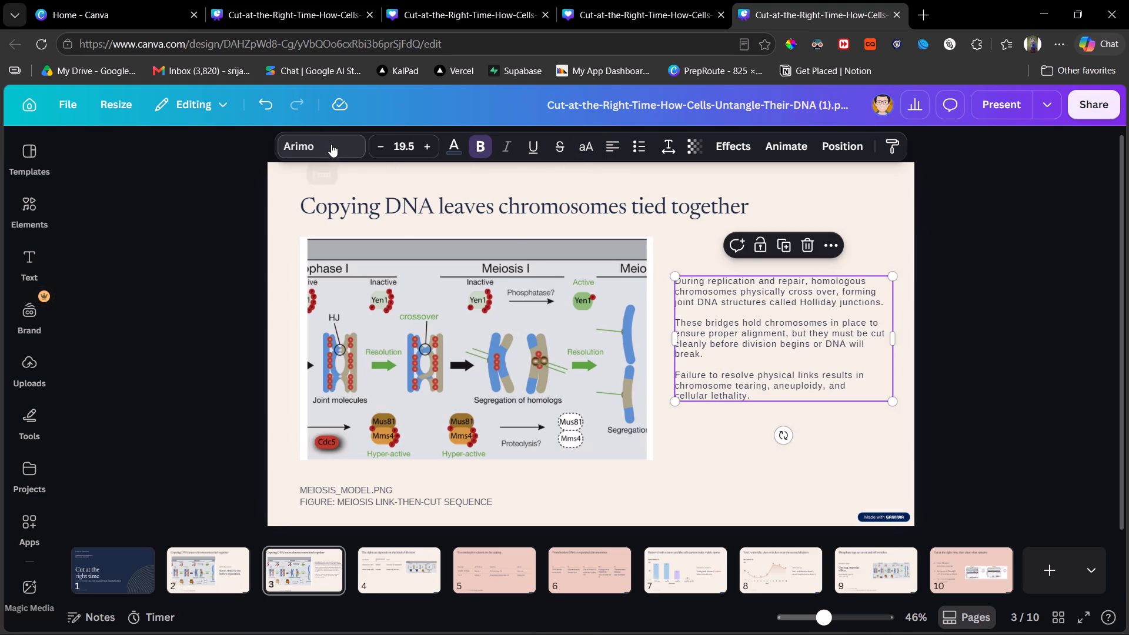
click(334, 148)
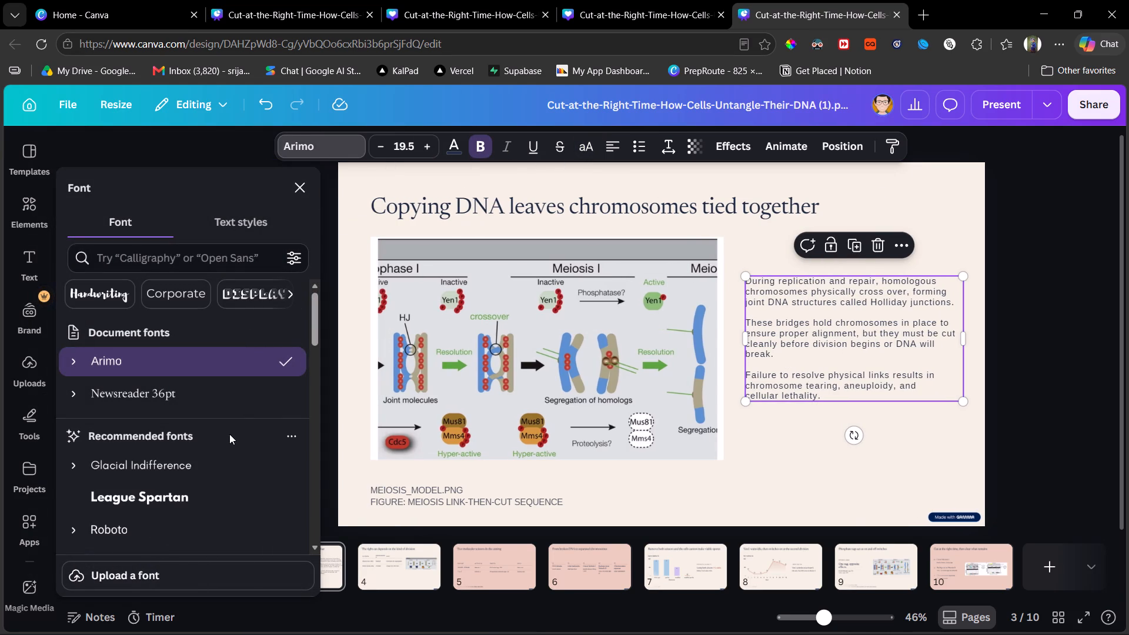
click(229, 399)
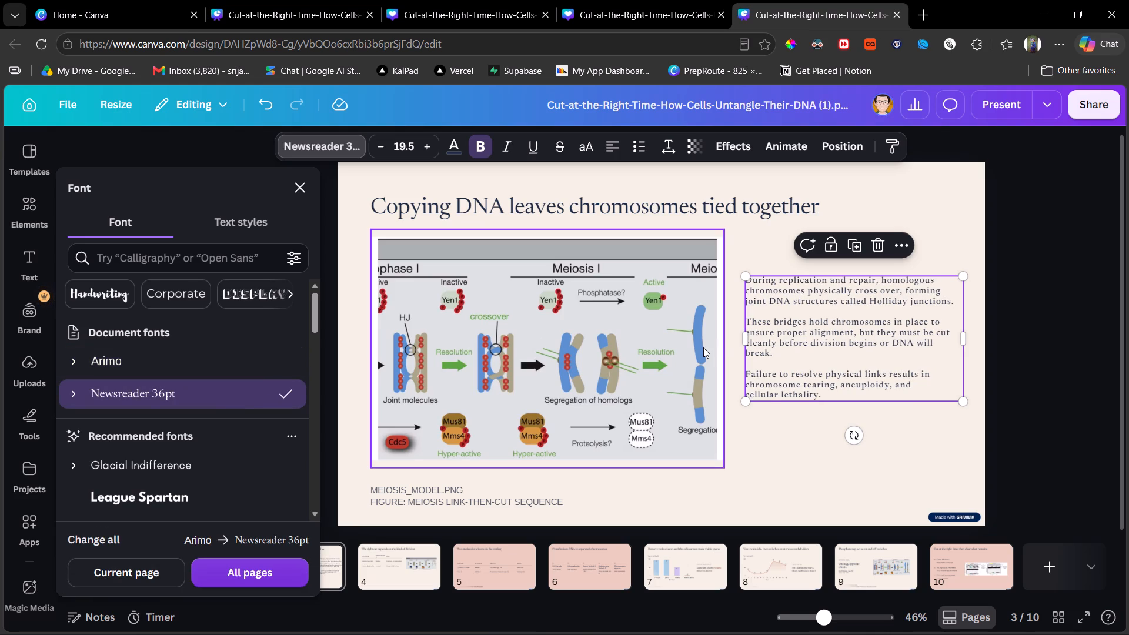
click(72, 397)
scroll(115, 420, down, 1)
click(136, 410)
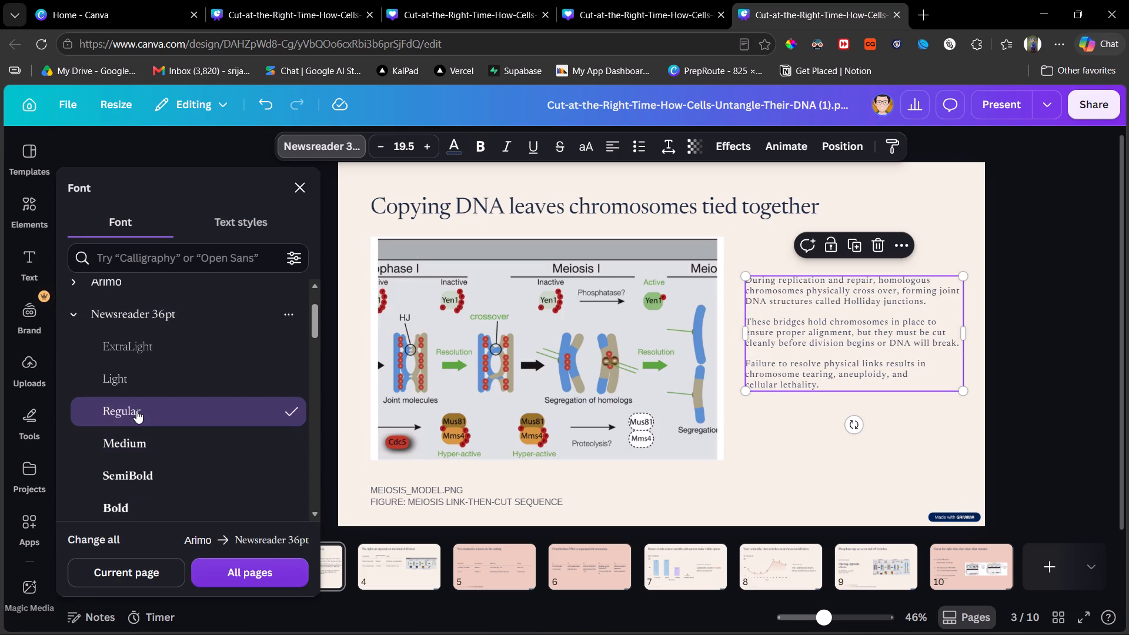
Compare page 3's body text in deck (1) with the source text on page 2 of deck (2).
scroll(946, 424, left, 1)
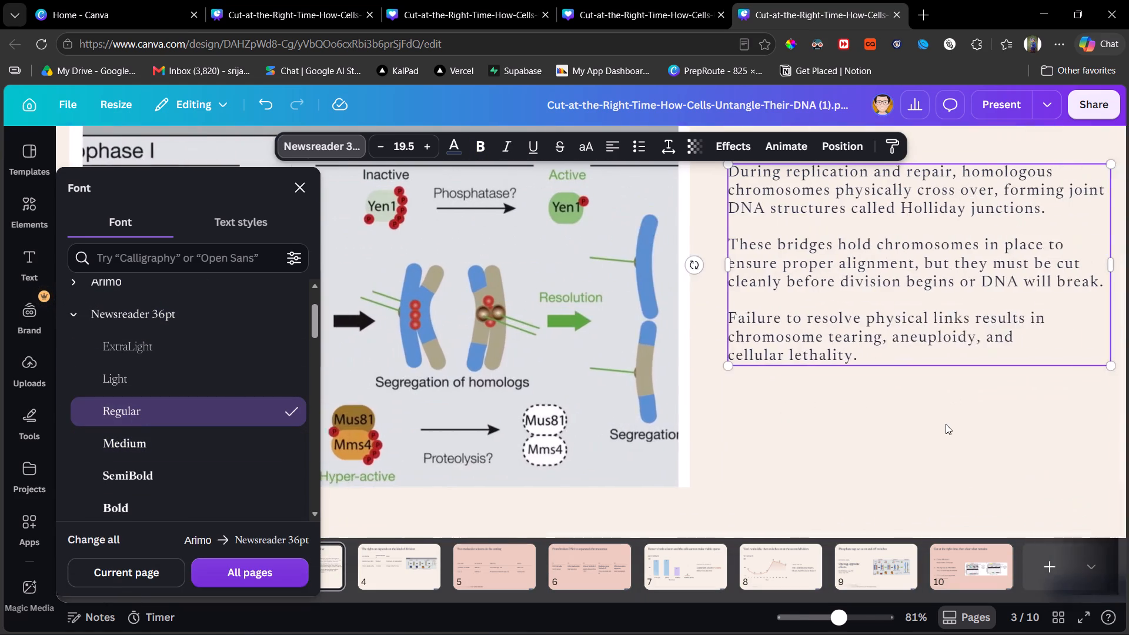
scroll(946, 424, left, 1)
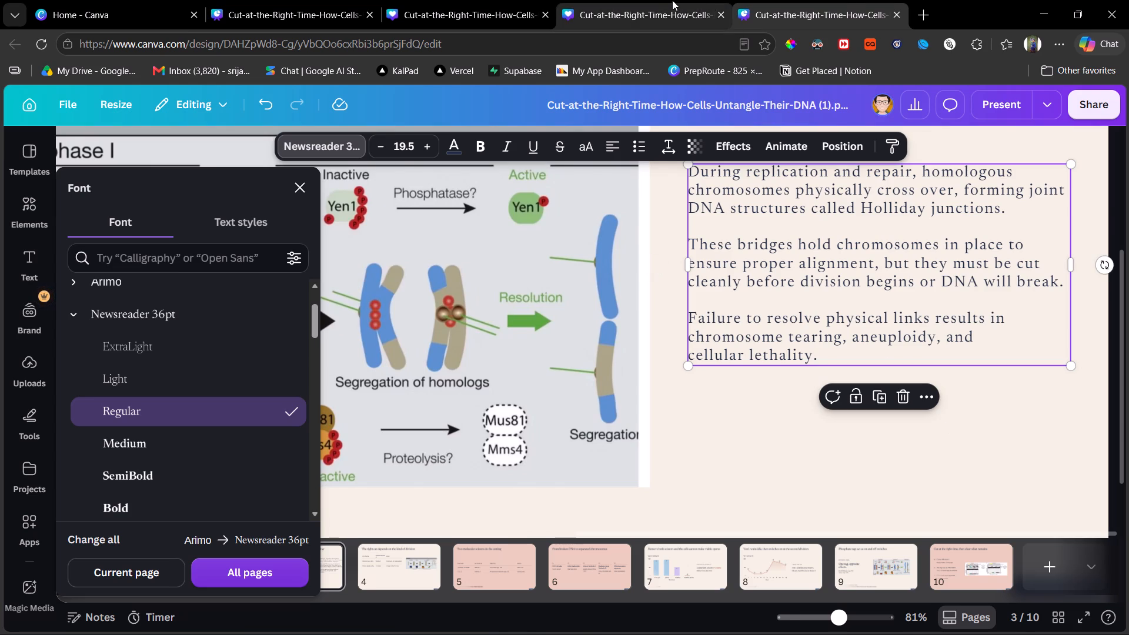
click(672, 0)
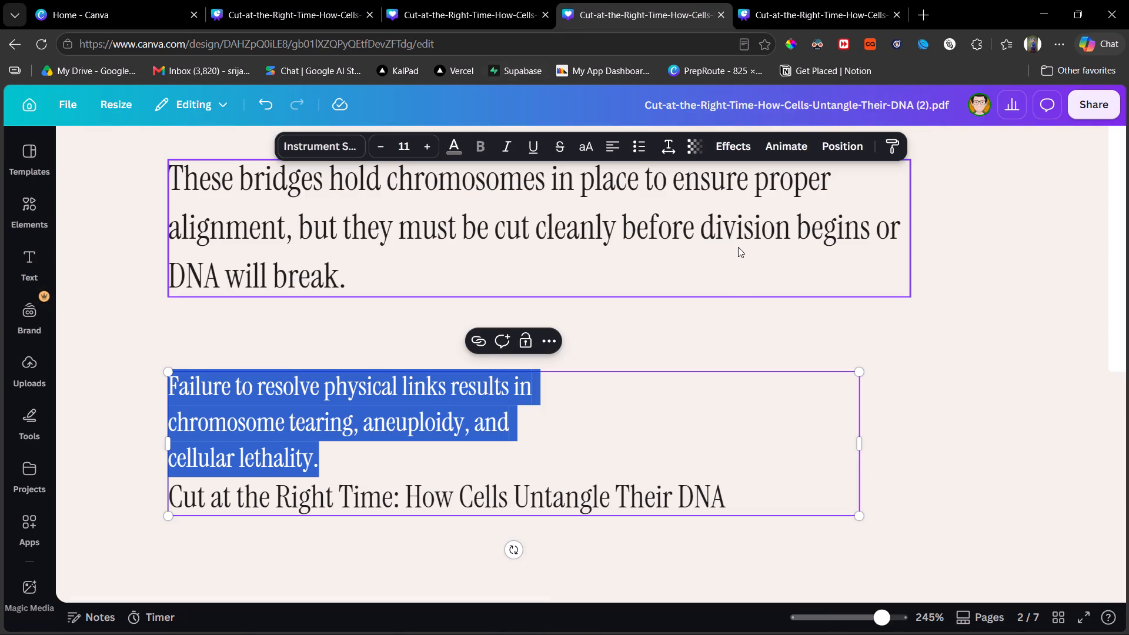
click(842, 0)
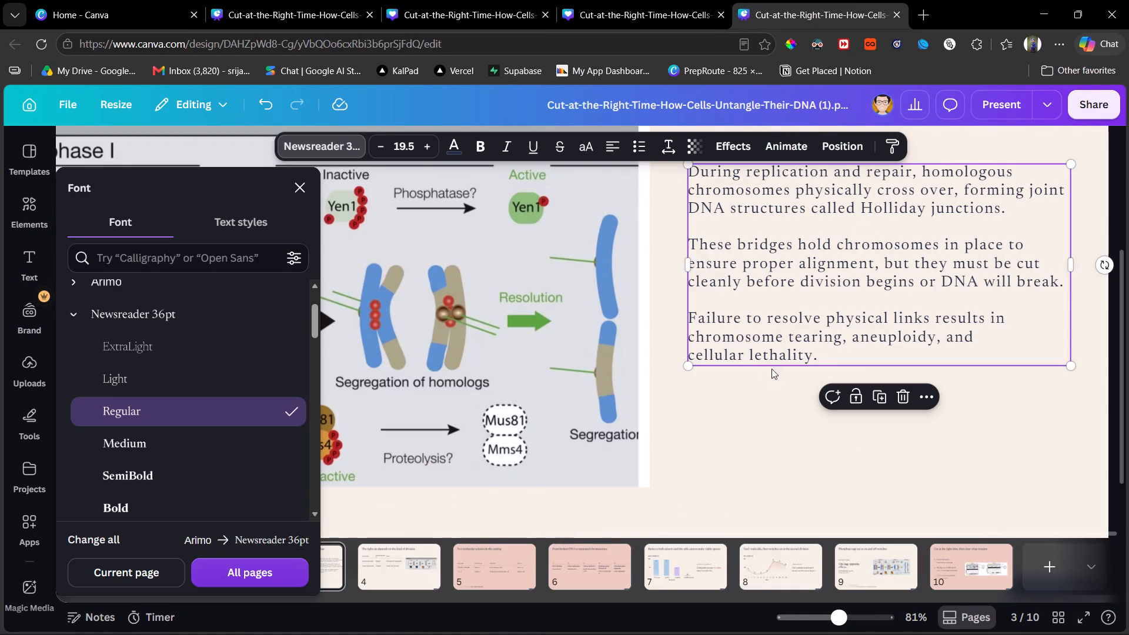
Change the font of page 3's body text block to Arimo, Regular weight.
click(753, 447)
click(807, 279)
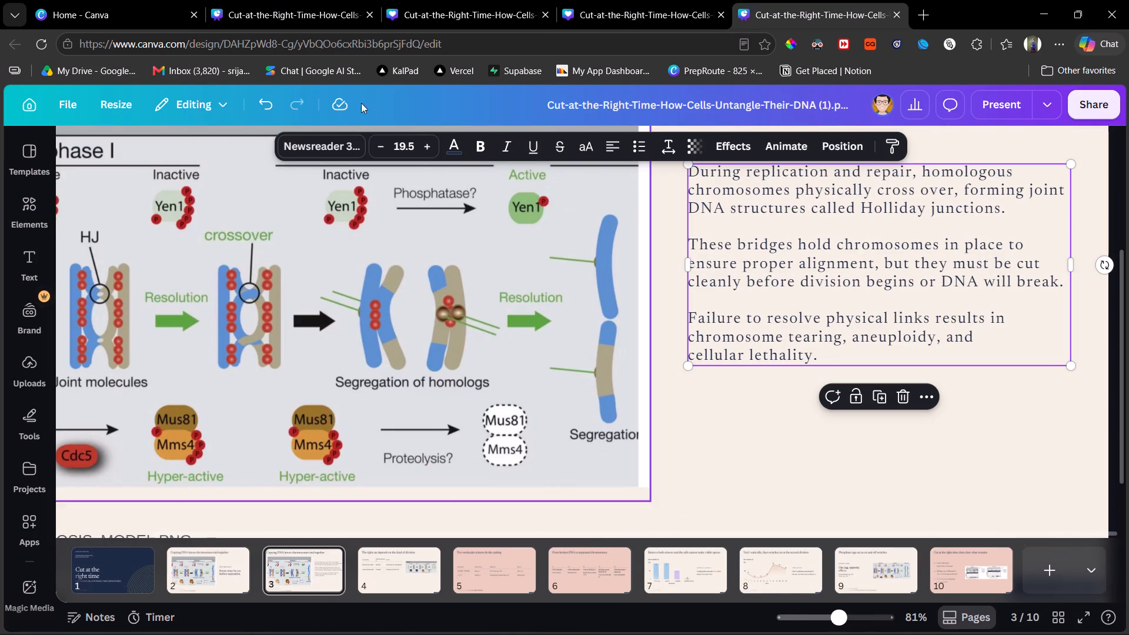
click(332, 144)
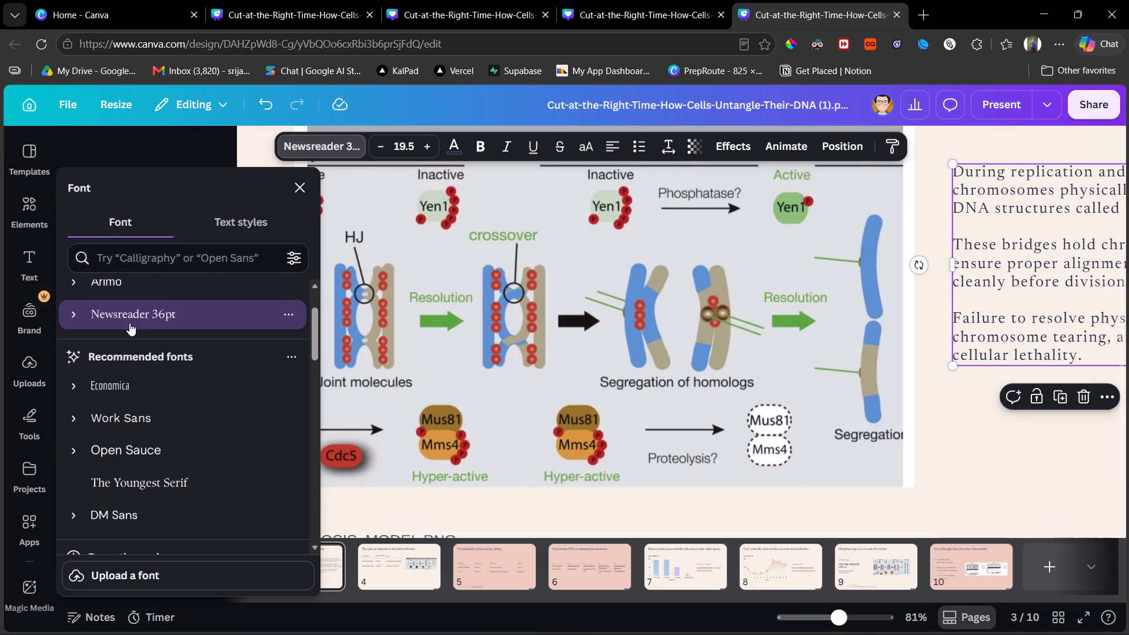
scroll(129, 323, up, 1)
click(71, 351)
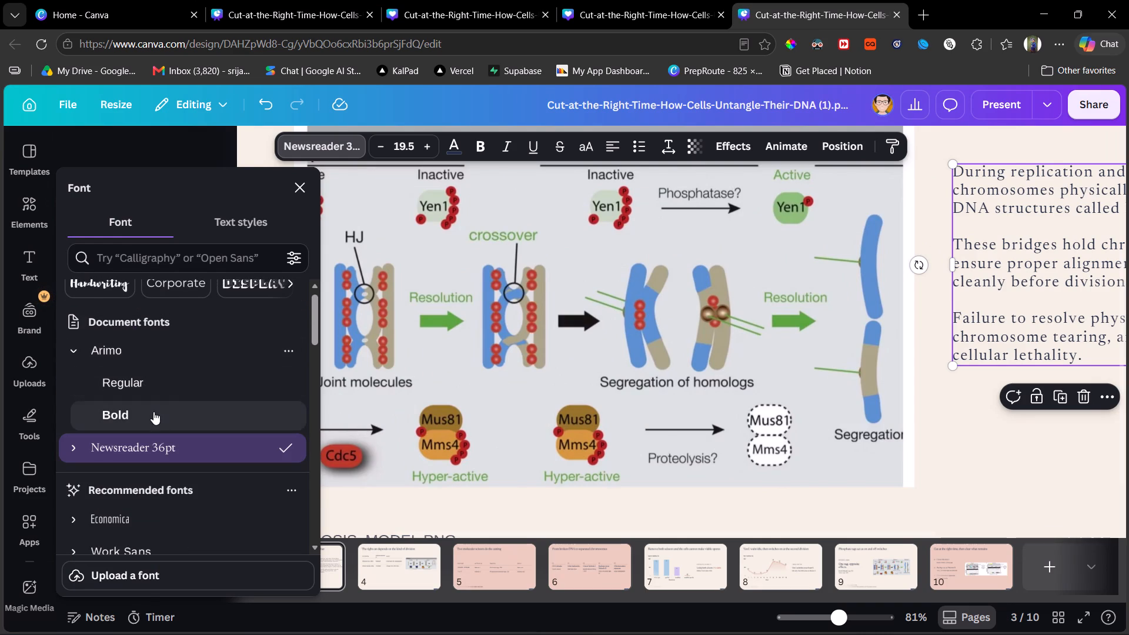
click(177, 385)
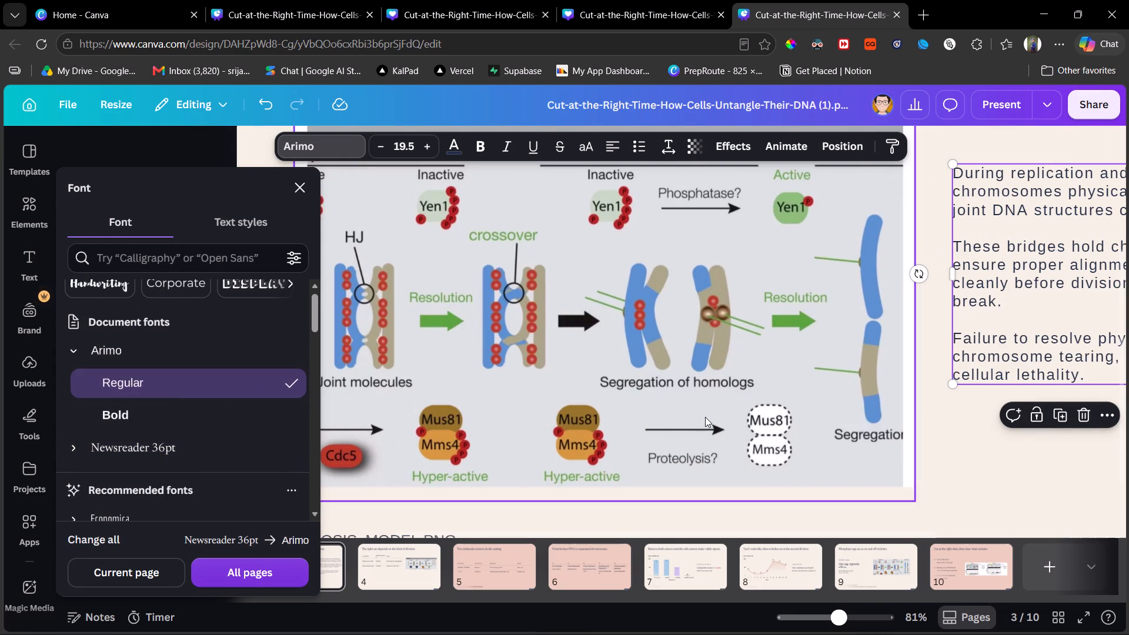
scroll(705, 417, left, 3)
click(944, 459)
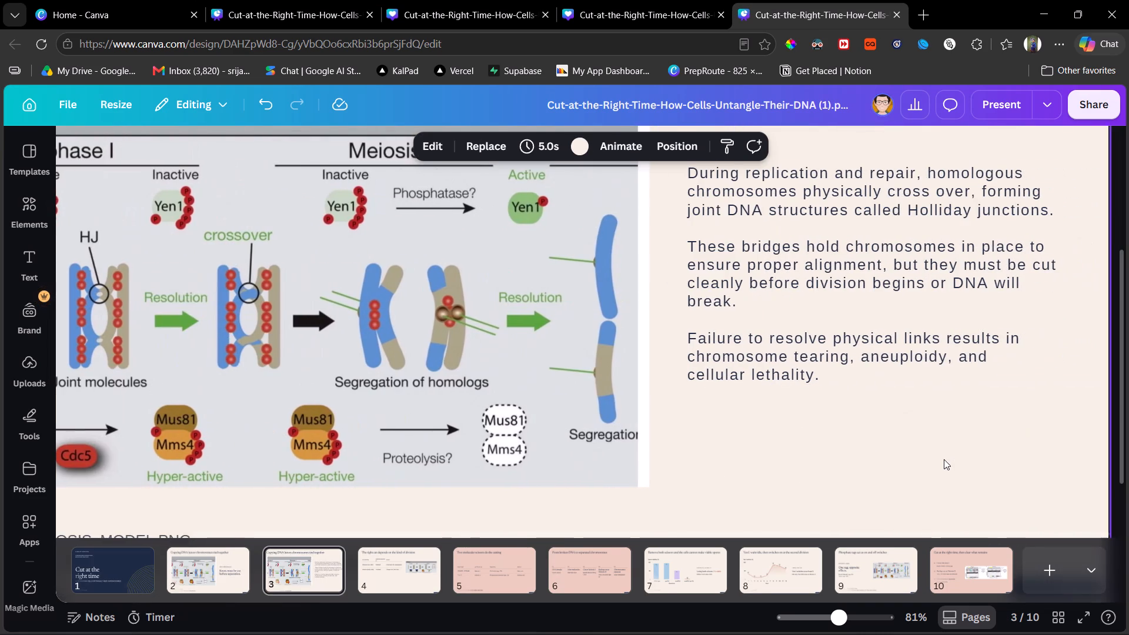
scroll(944, 459, left, 1)
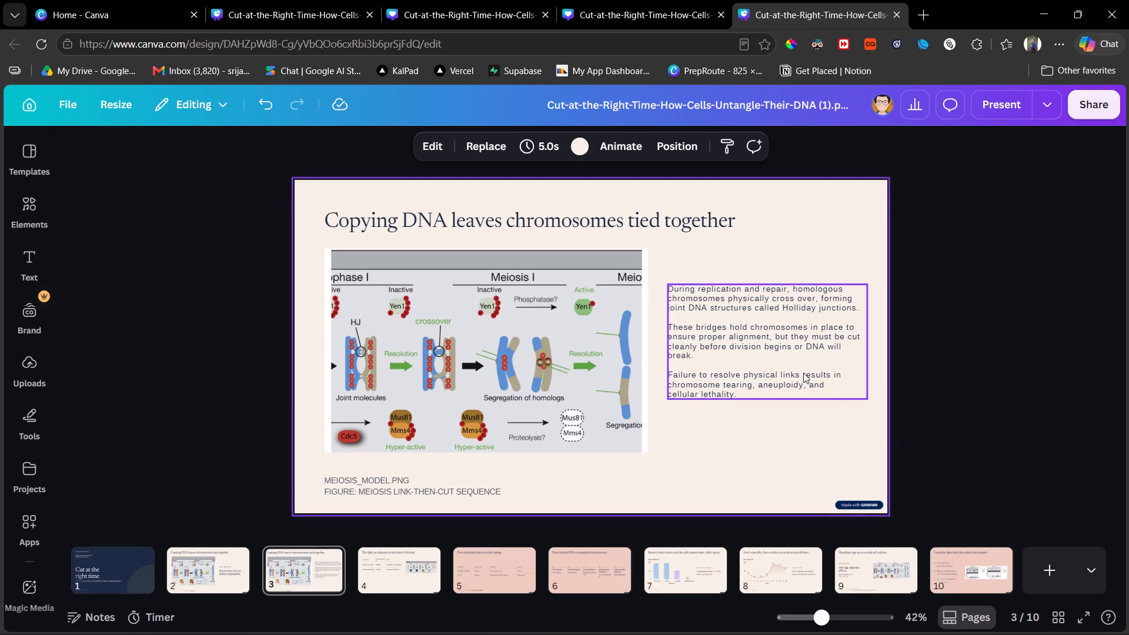
Increase the font size of page 3's body text to 23.5.
click(757, 350)
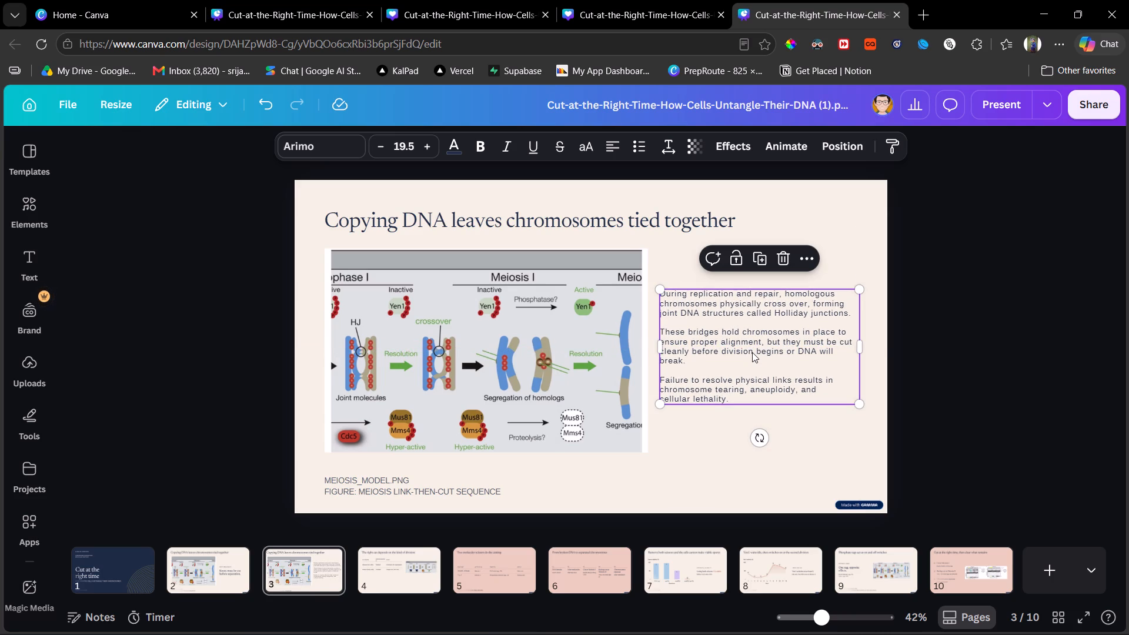
click(425, 148)
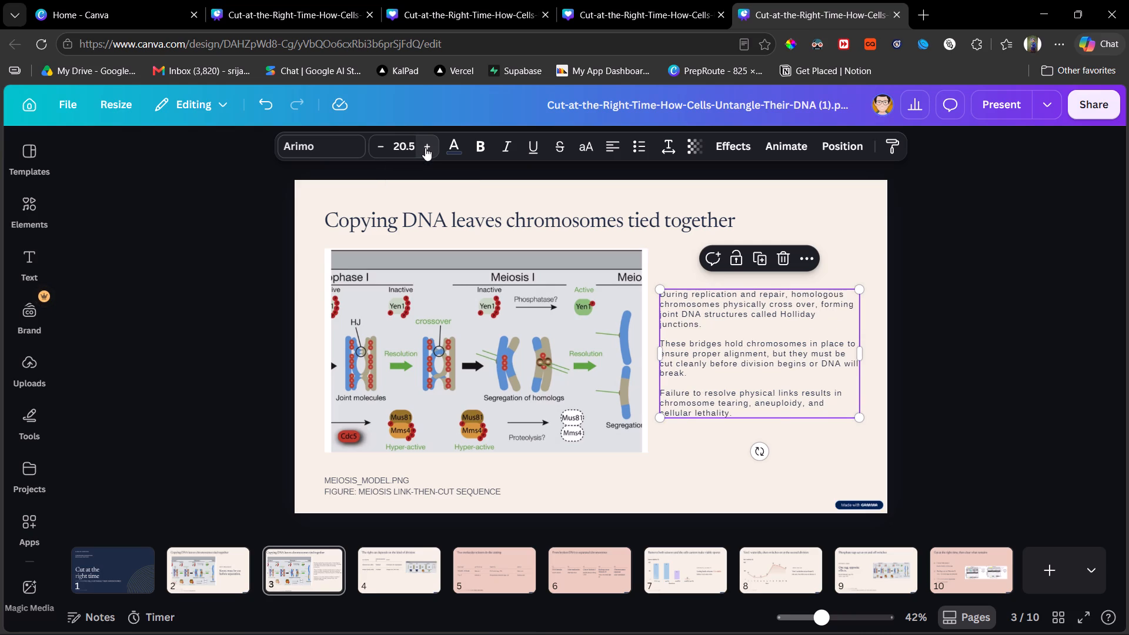
click(425, 148)
double_click(425, 148)
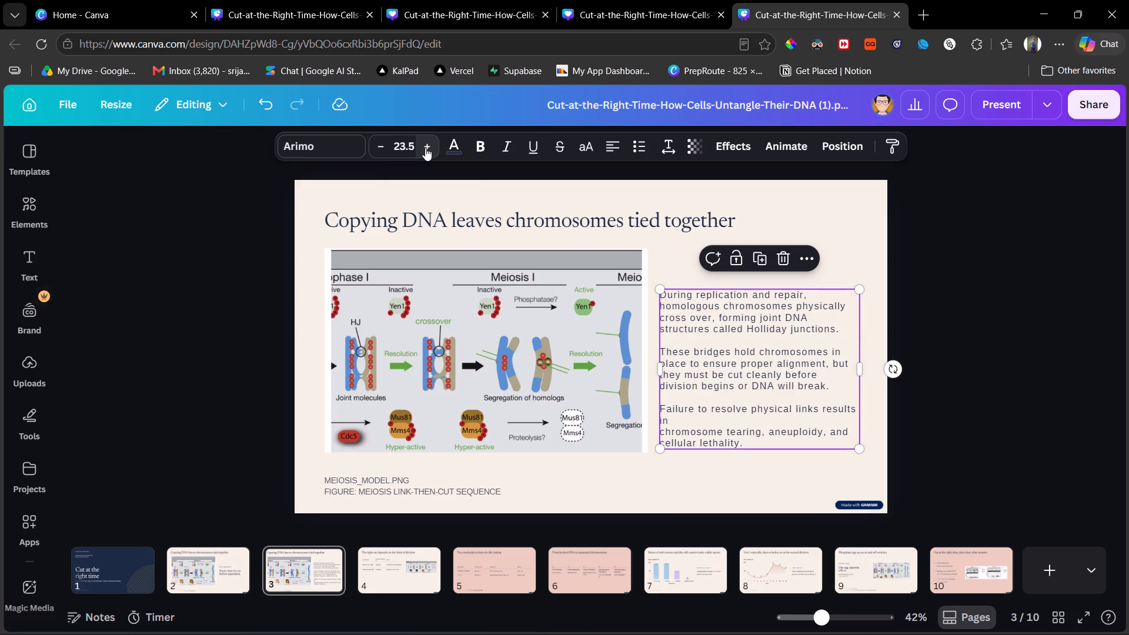
Remove the stray line breaks before "chromosome tearing" and "cellular lethality" so the last paragraph flows continuously.
click(697, 416)
click(697, 416)
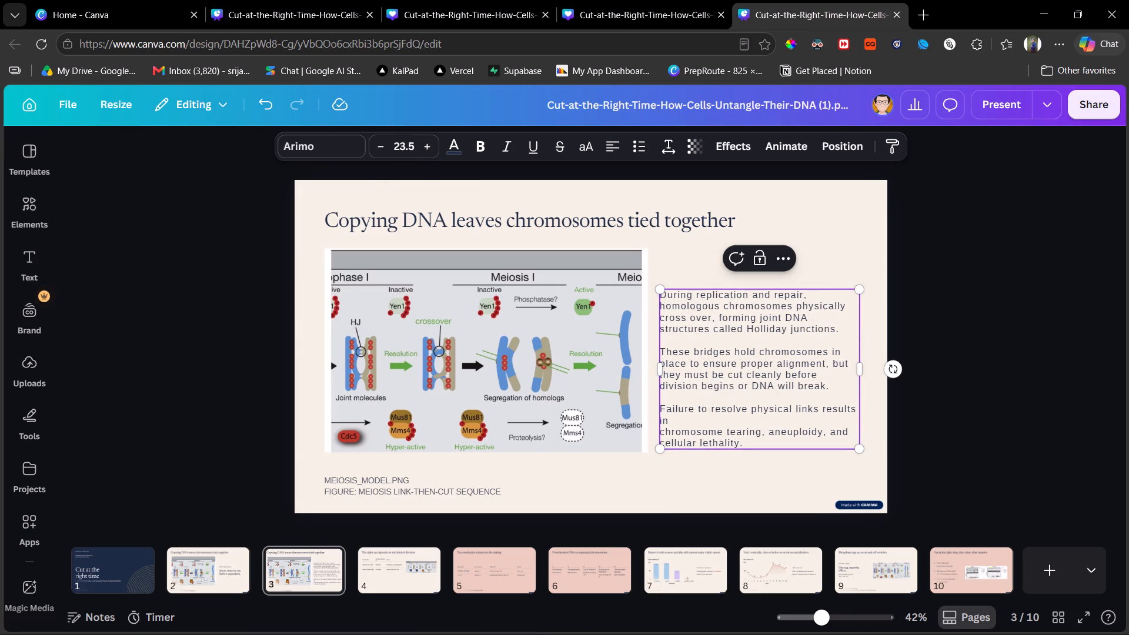
key(Right)
key(BackSpace)
key(Down)
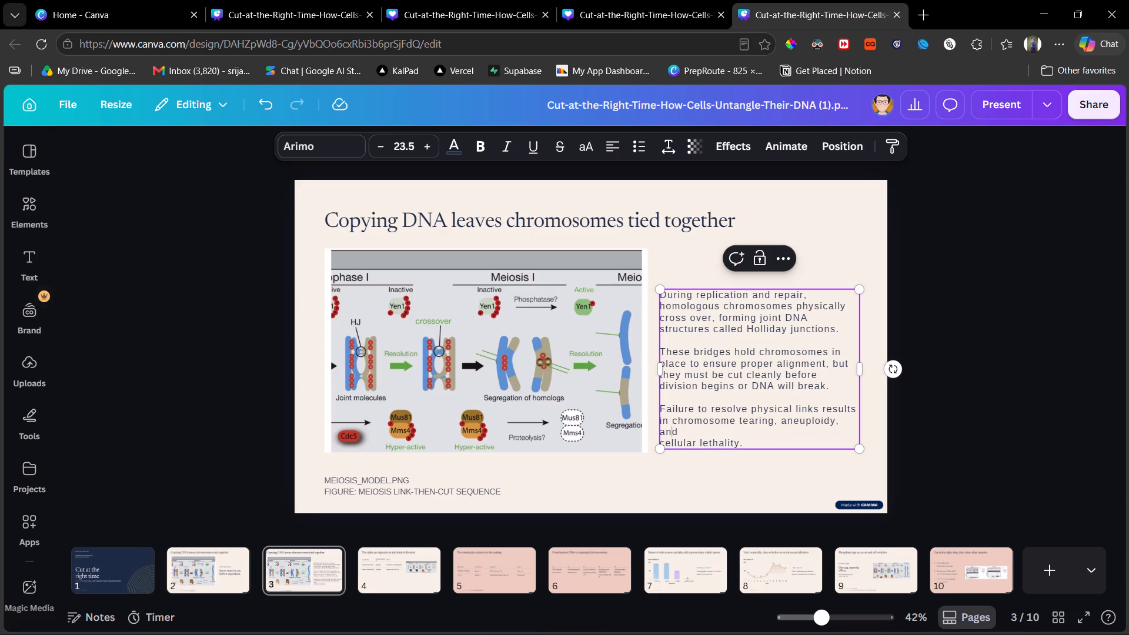
key(Right)
key(Right)
key(Right)
key(BackSpace)
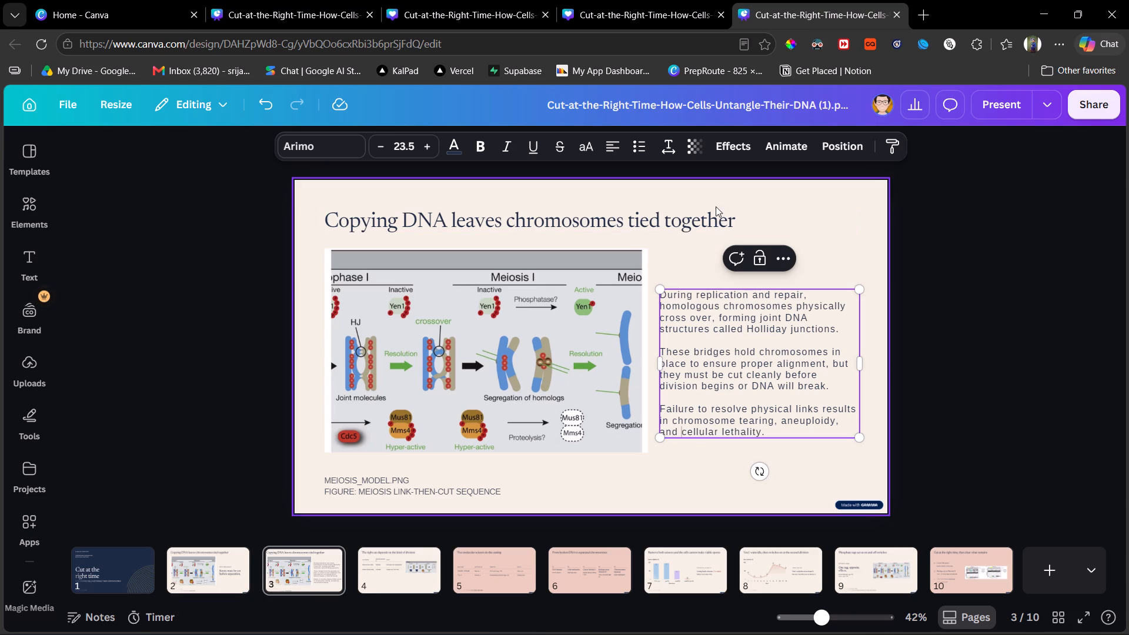
Format all of page 3's body text as a bulleted list.
click(643, 152)
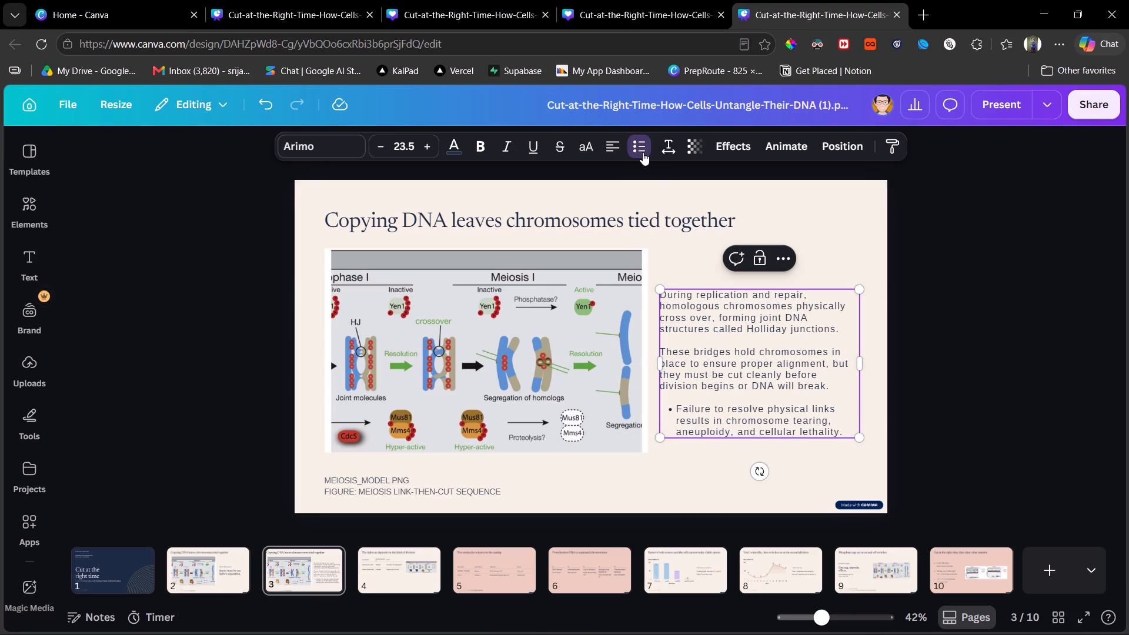
key(ctrl+a)
click(643, 152)
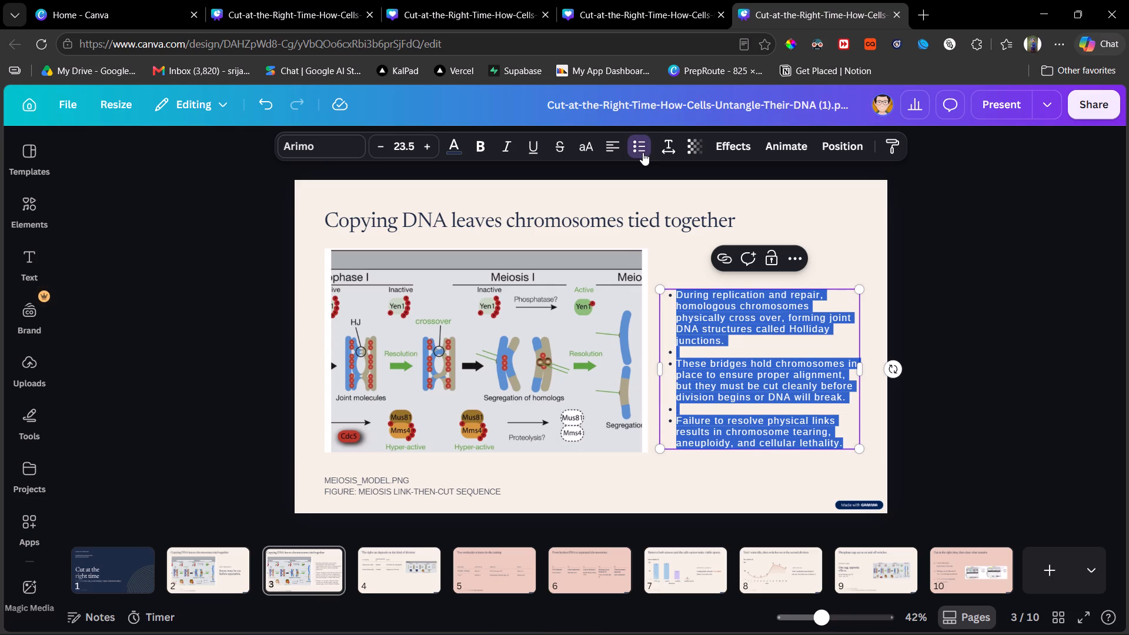
click(751, 315)
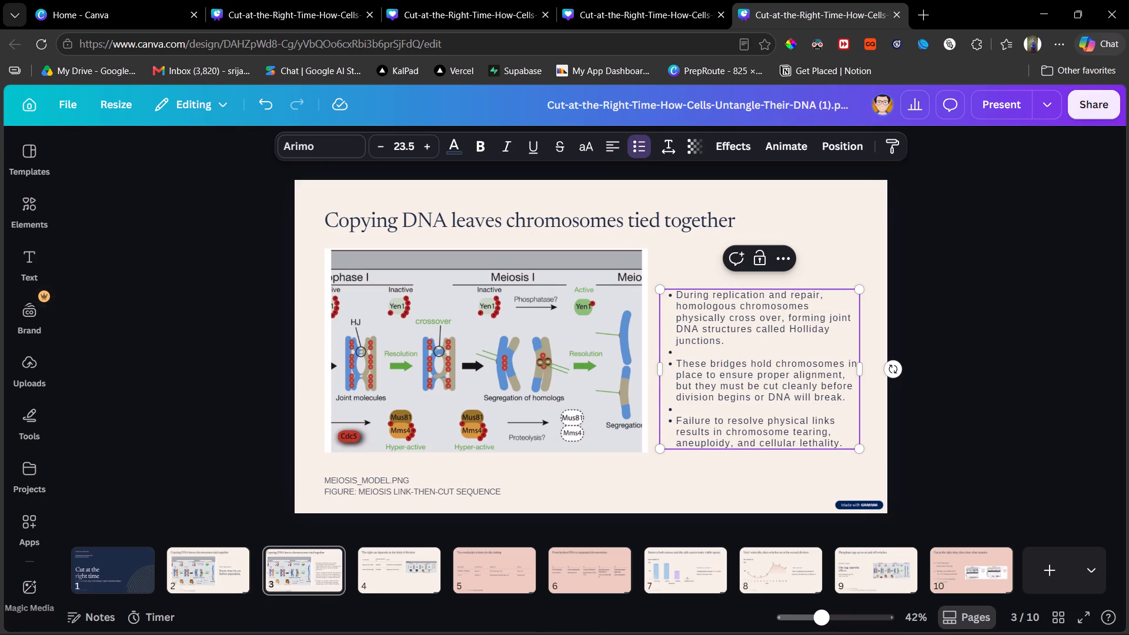
Remove the bullets from the two blank lines between the paragraphs, keeping the spacing.
click(717, 350)
key(BackSpace)
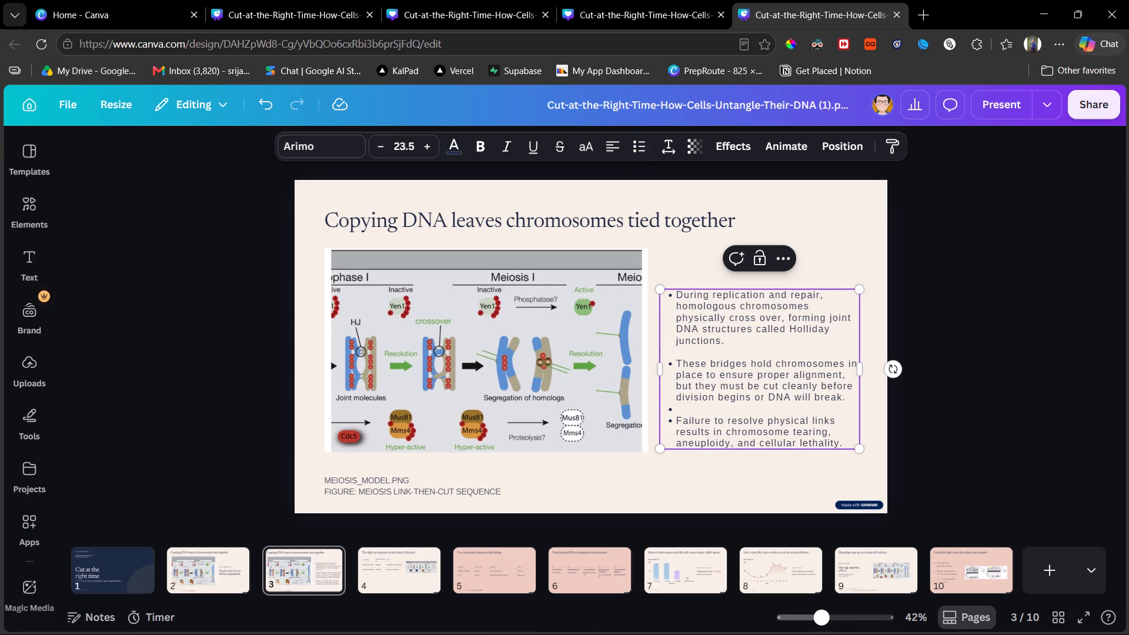
key(Down)
key(Down)
key(Down)
key(Down)
key(Down)
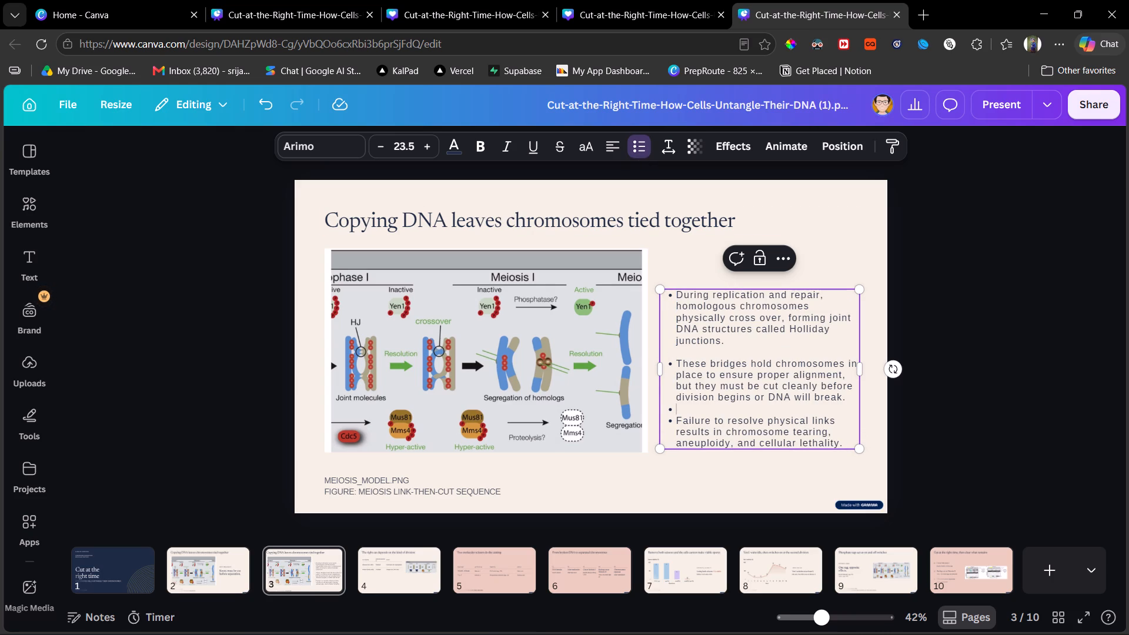
key(BackSpace)
click(1039, 268)
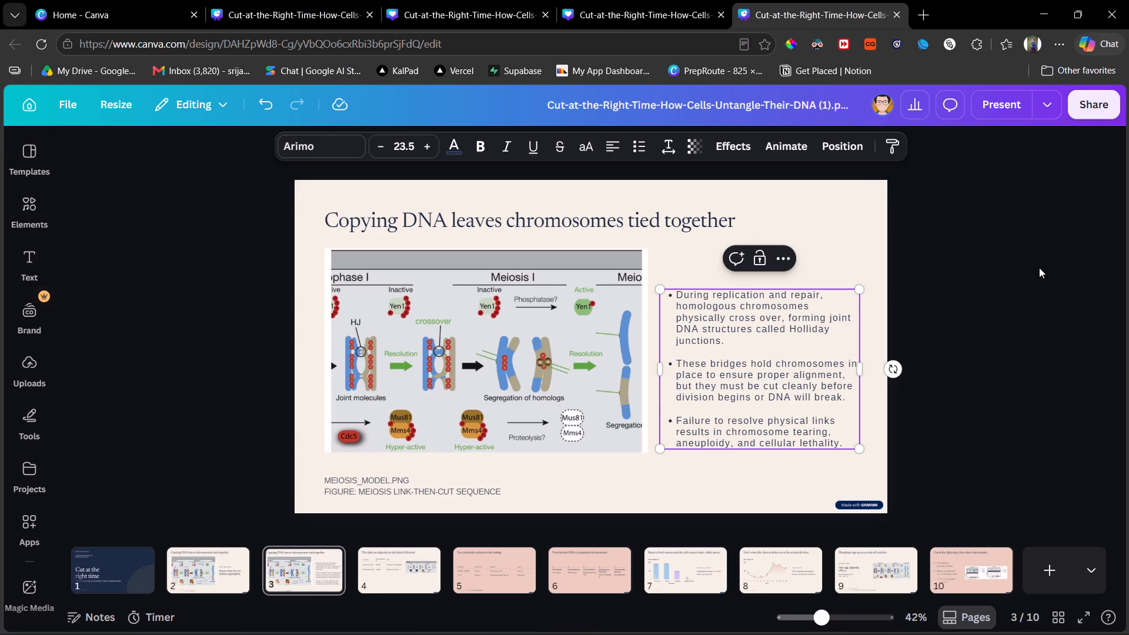
Move the bulleted text block higher beside the meiosis figure, centring it vertically on the page and keeping its right margin alignment.
drag(821, 366, 821, 350)
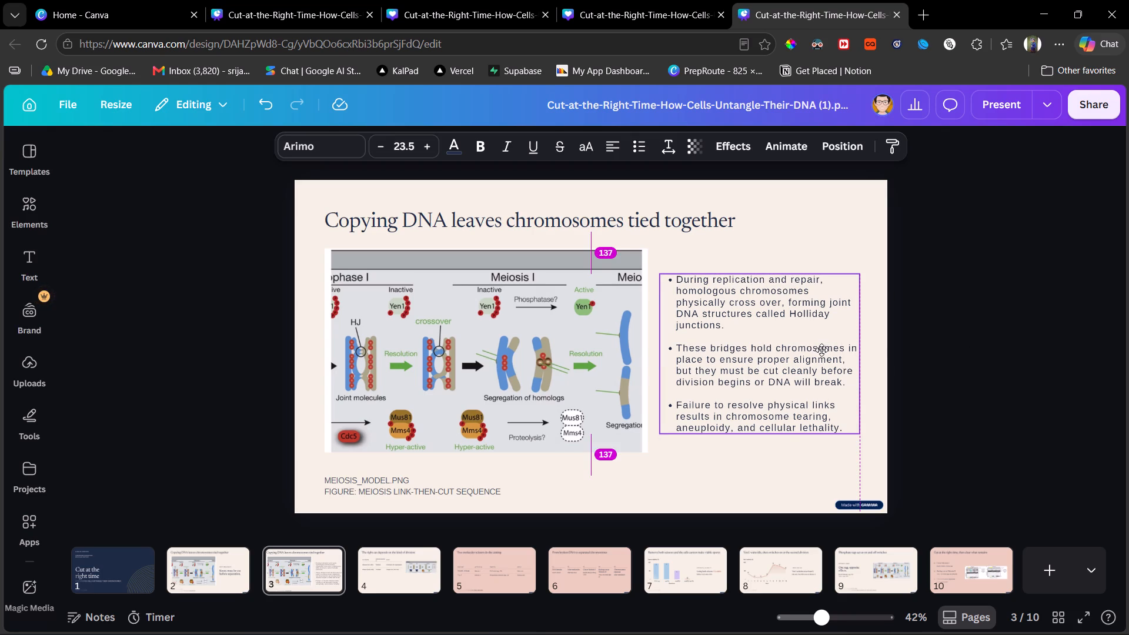
drag(821, 350, 820, 335)
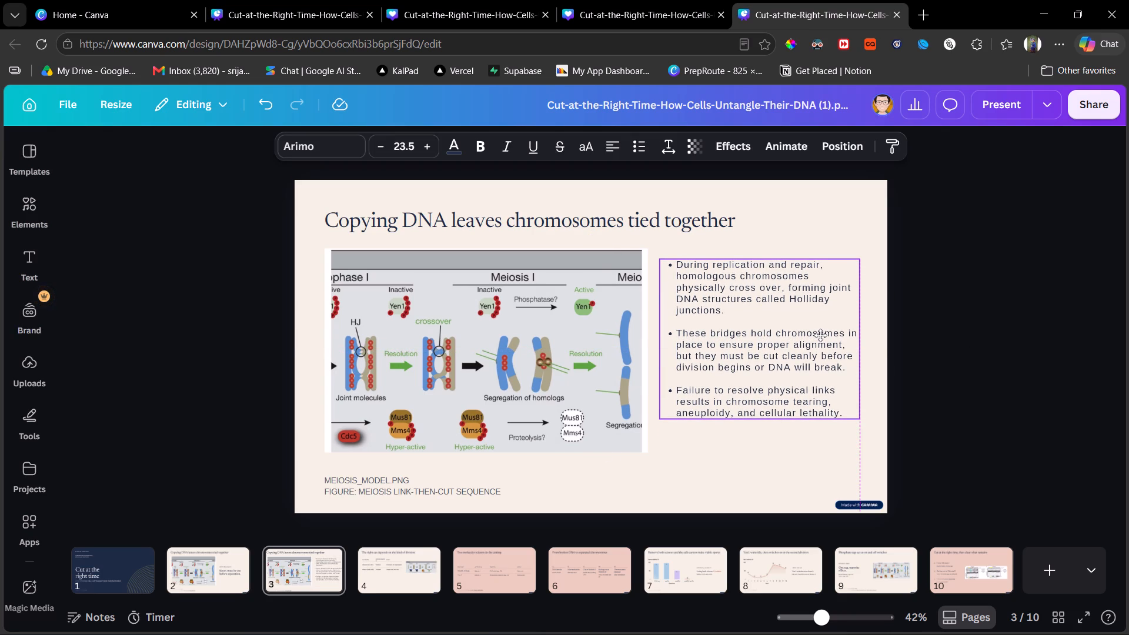
drag(820, 335, 820, 345)
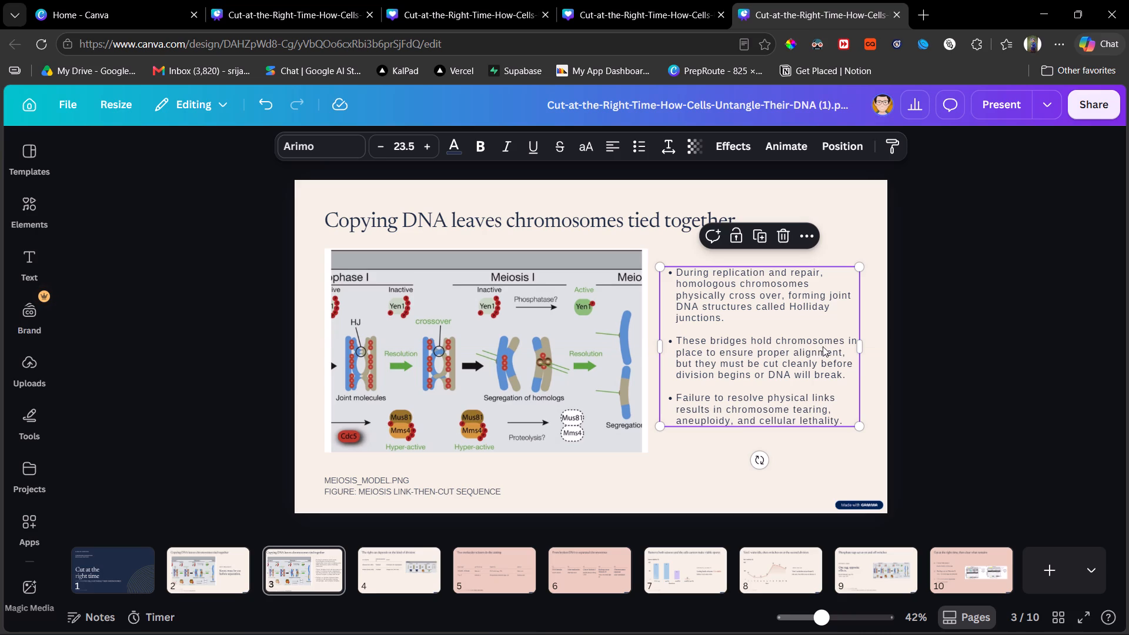
click(893, 426)
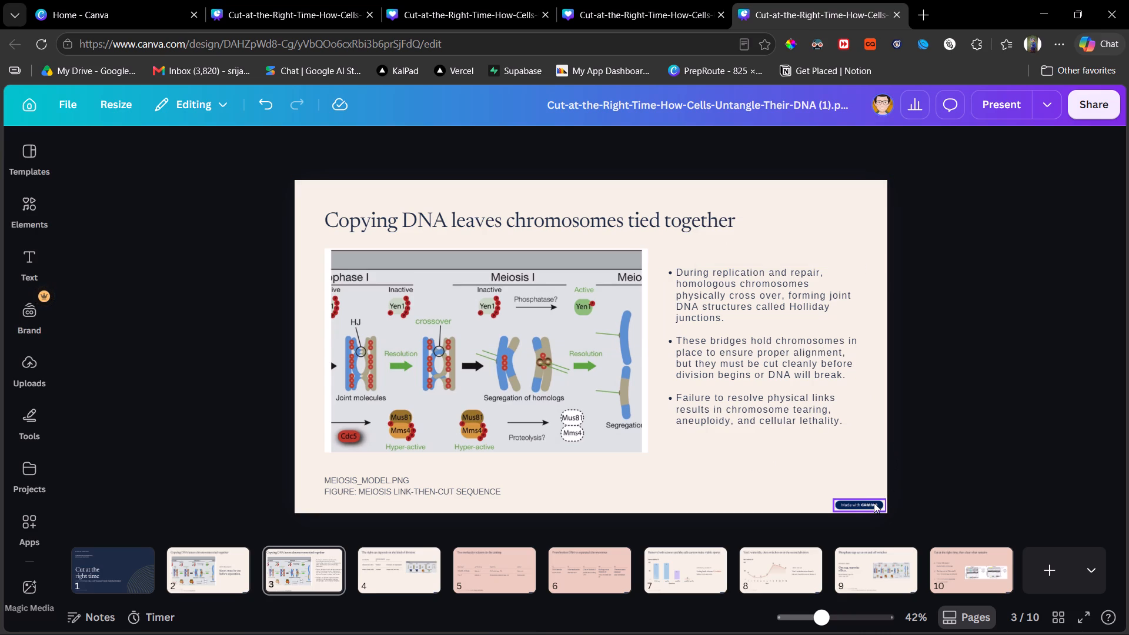
Delete the "Made with Gamma" badge from page 3, including its empty frame.
click(864, 507)
key(Delete)
key(Delete)
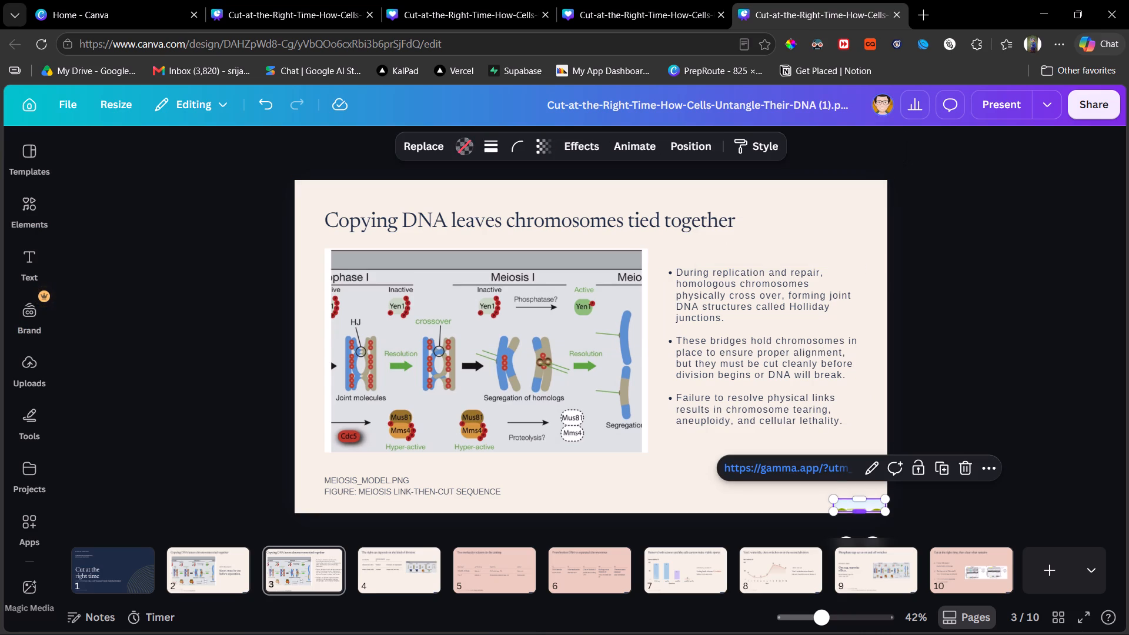
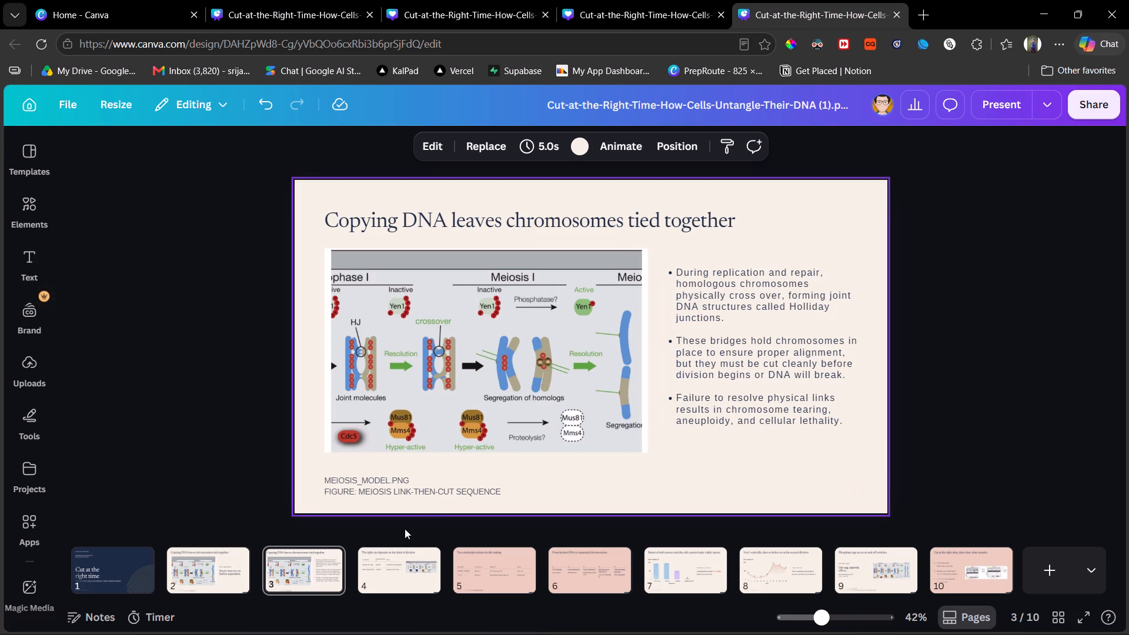
Compare page 4 of deck (1) with the meiosis-versus-mitosis table page in deck (2).
click(223, 568)
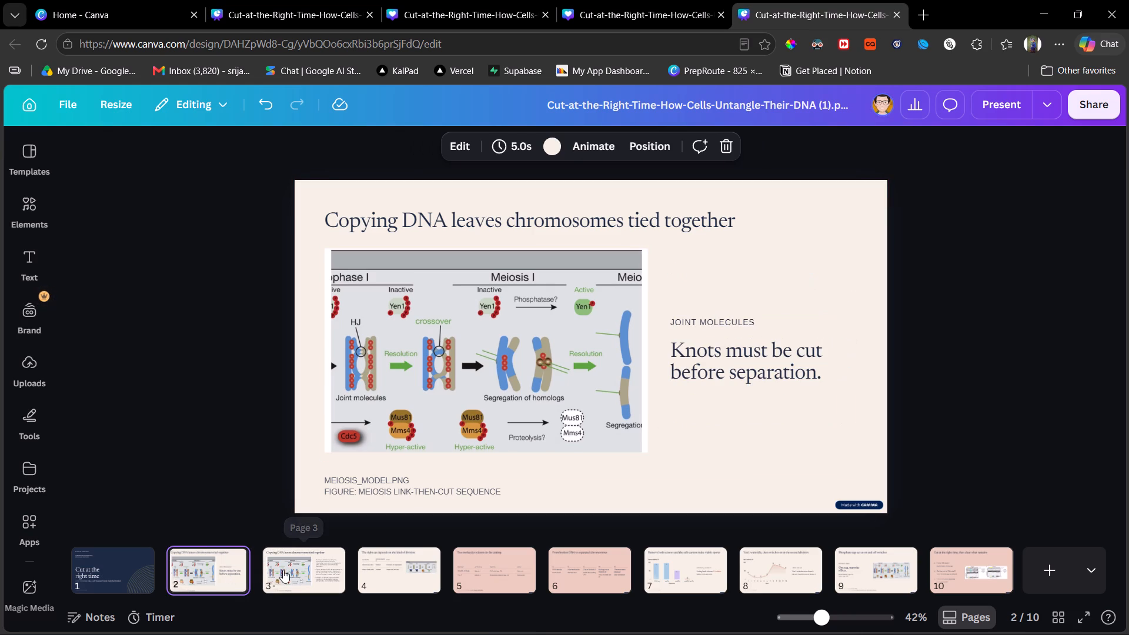
click(279, 566)
click(395, 560)
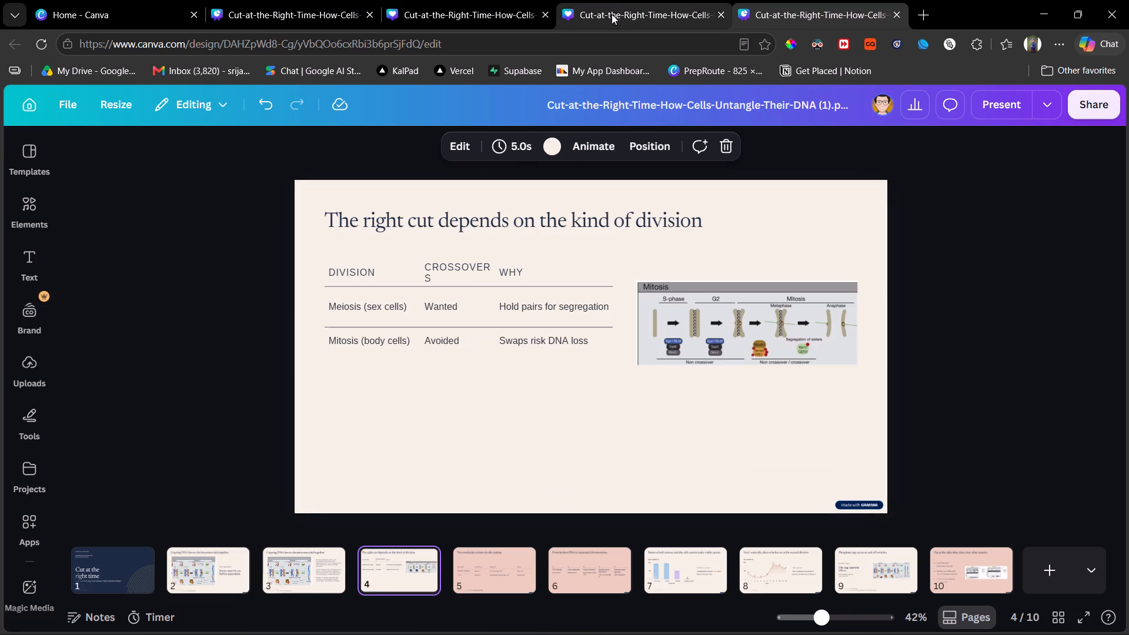
click(634, 0)
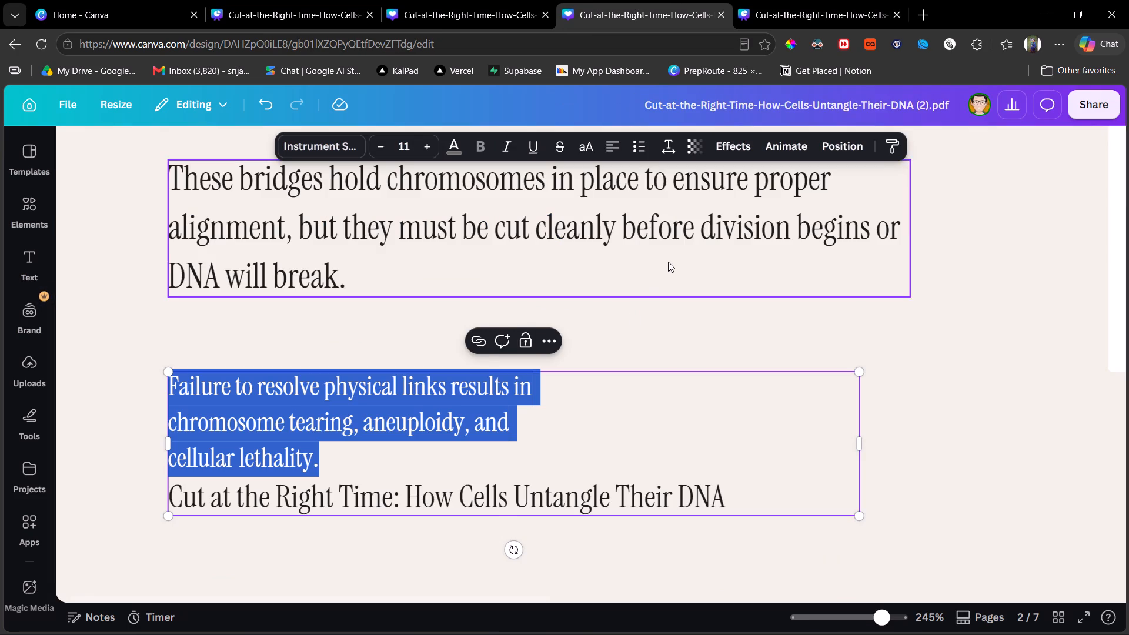
click(668, 262)
scroll(668, 262, down, 1)
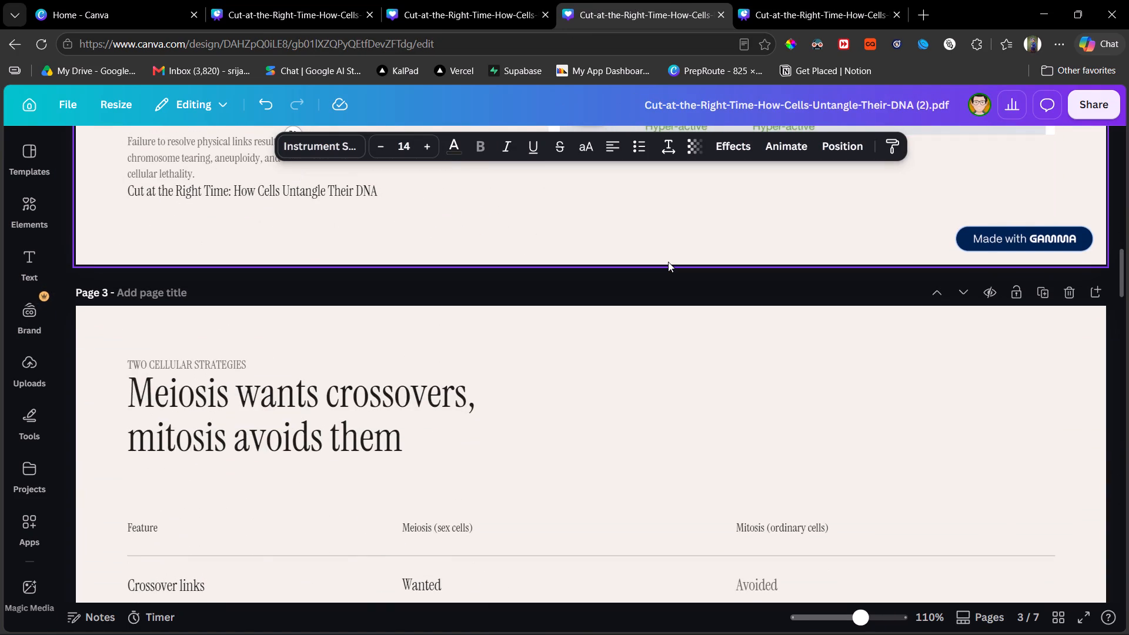
scroll(668, 262, down, 6)
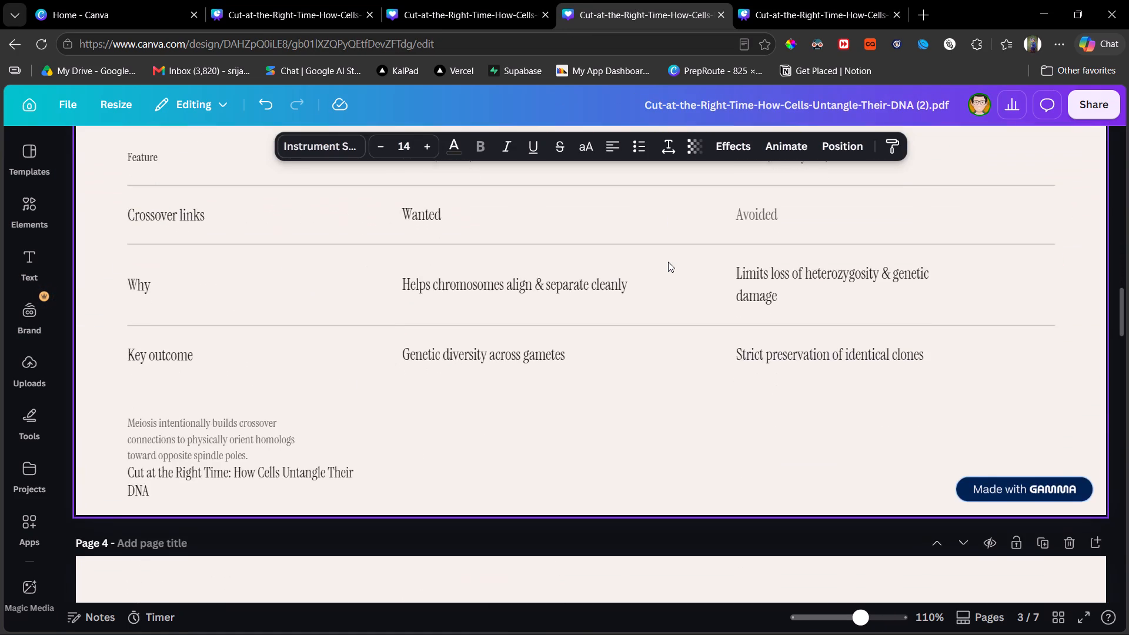
scroll(668, 262, down, 2)
scroll(668, 262, up, 1)
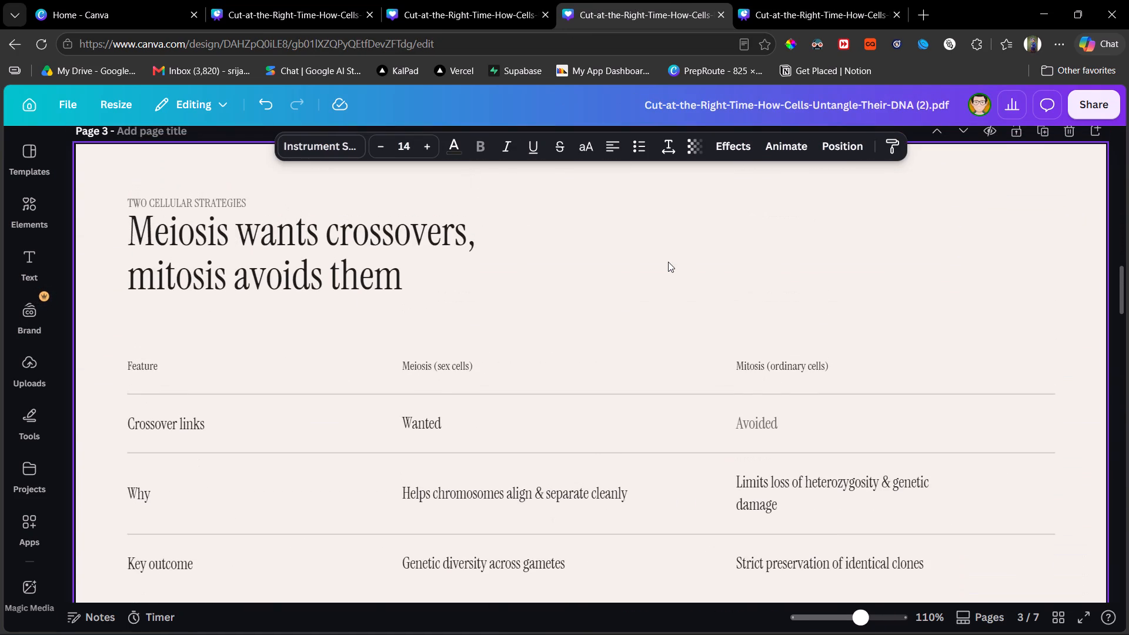
click(834, 0)
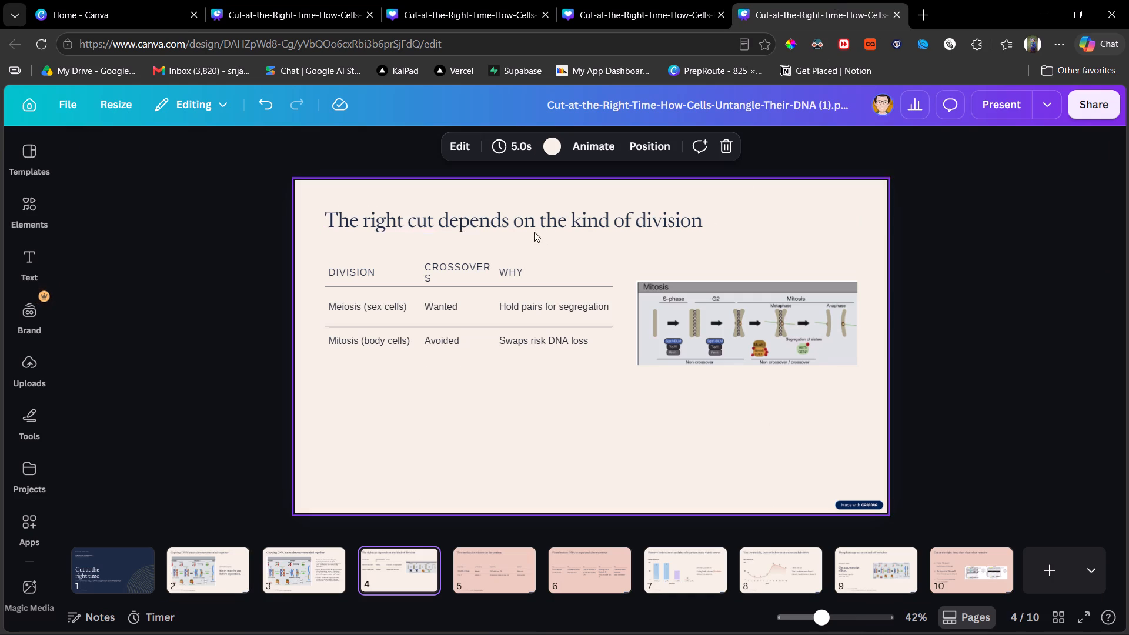
click(685, 0)
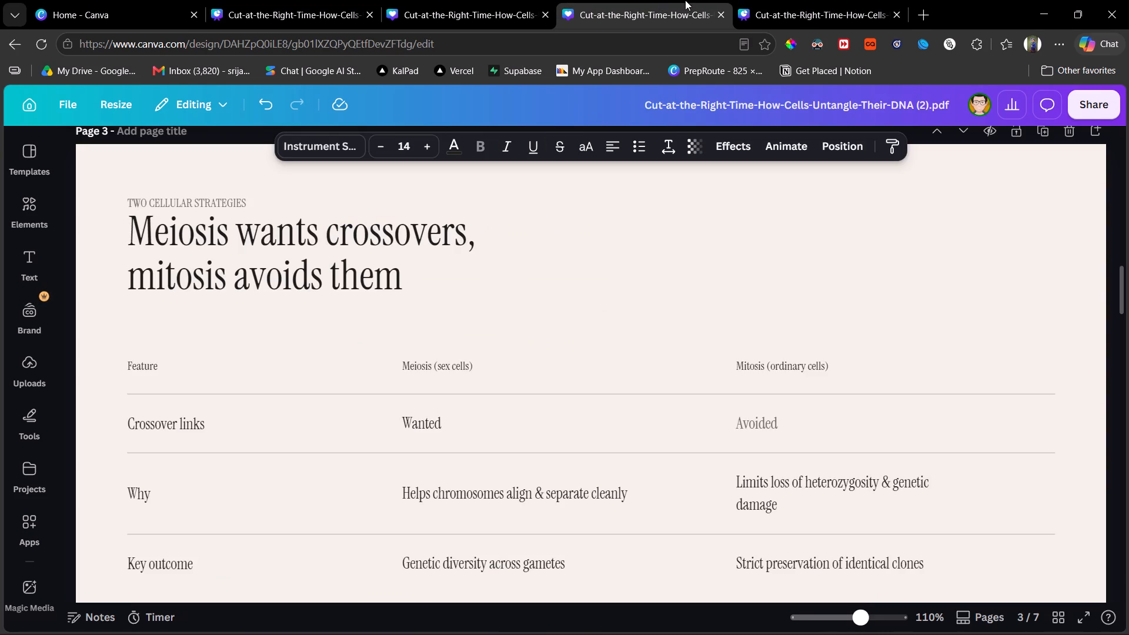
click(850, 0)
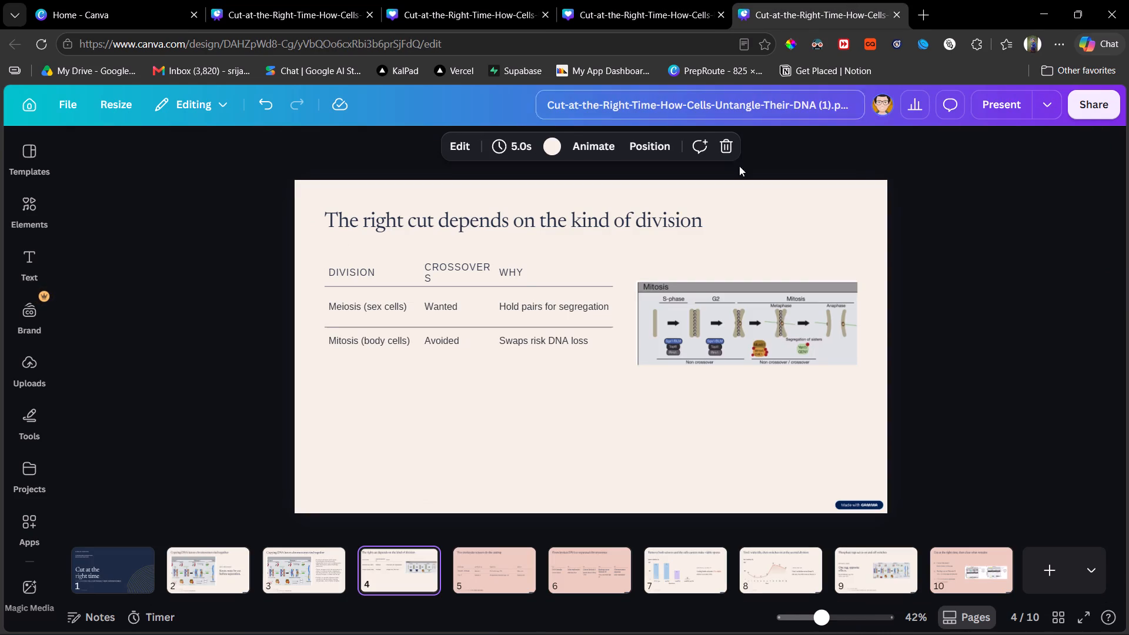
click(631, 0)
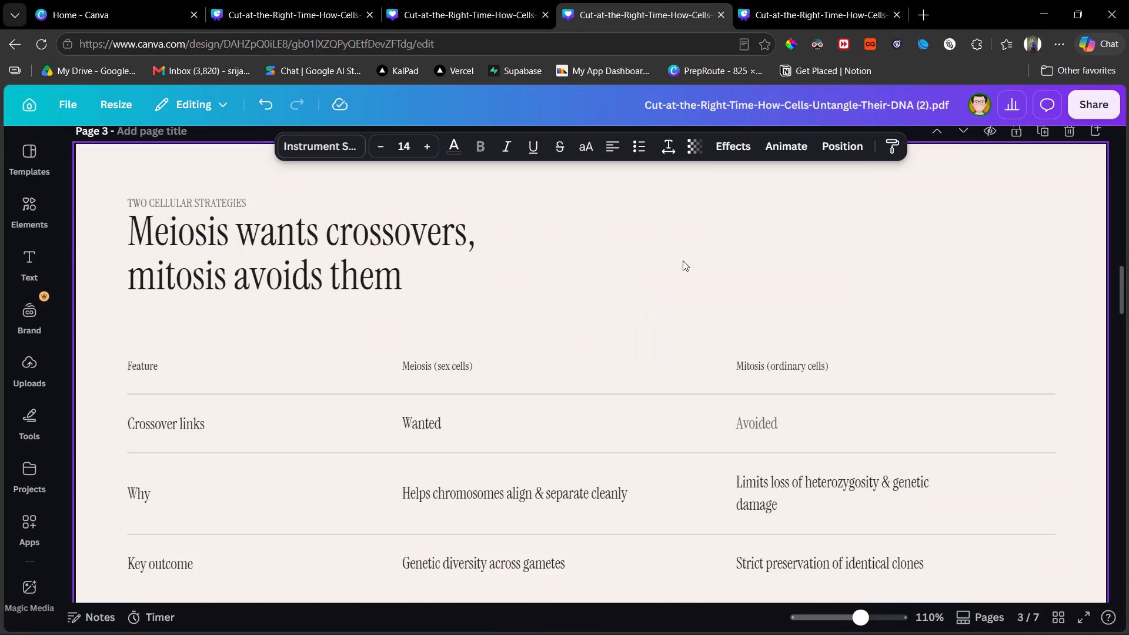
scroll(683, 260, down, 1)
scroll(683, 260, up, 1)
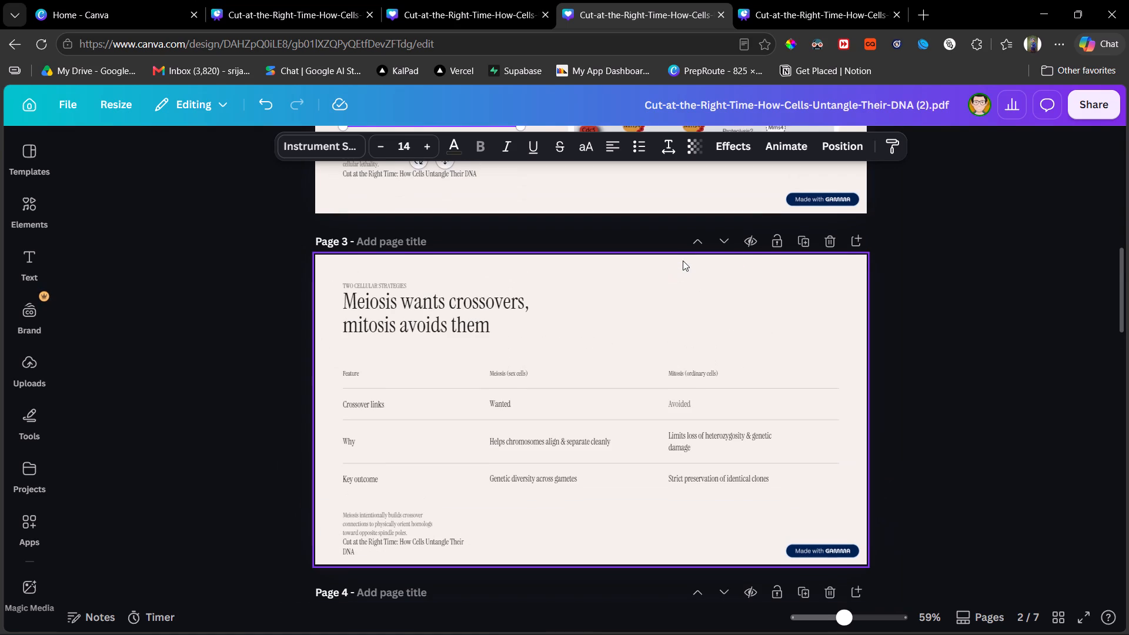
scroll(683, 260, up, 1)
click(702, 279)
Return to deck (1) and add a blank page directly after page 4.
click(784, 0)
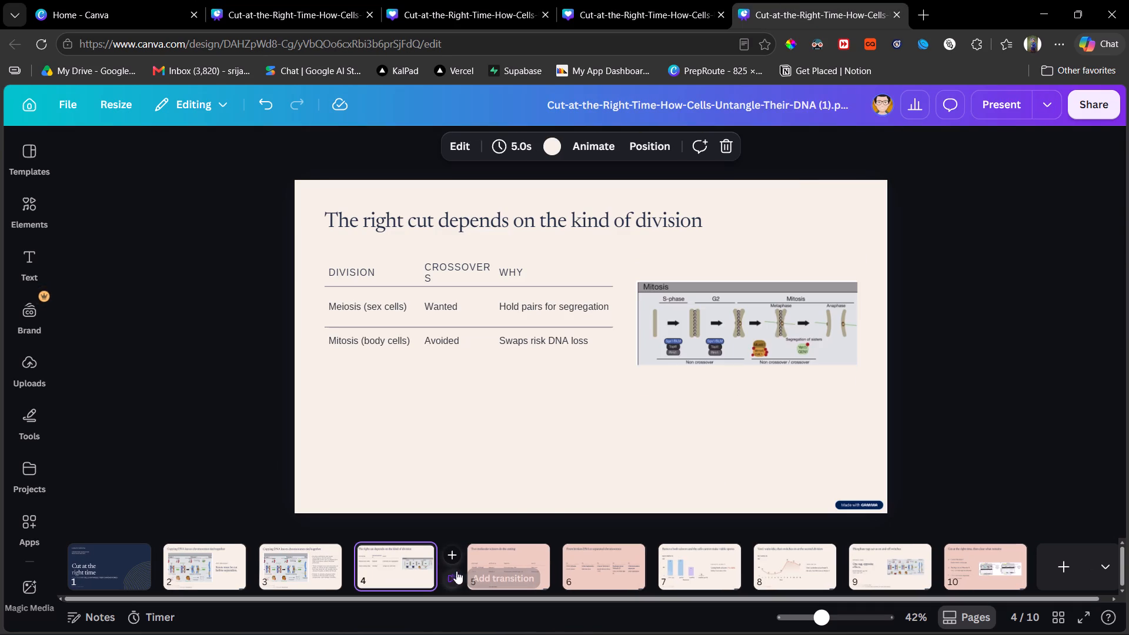
click(452, 553)
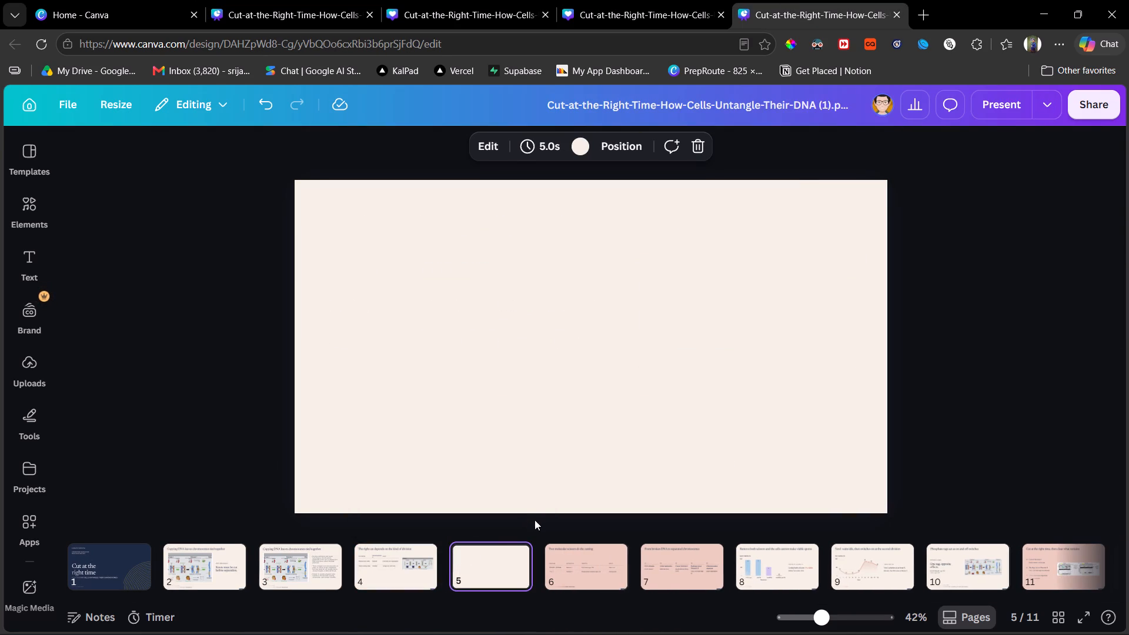
Fill the blank page 5 with the "Meiosis wants crossovers, mitosis avoids them" page from the seven-page deck in all projects.
click(33, 472)
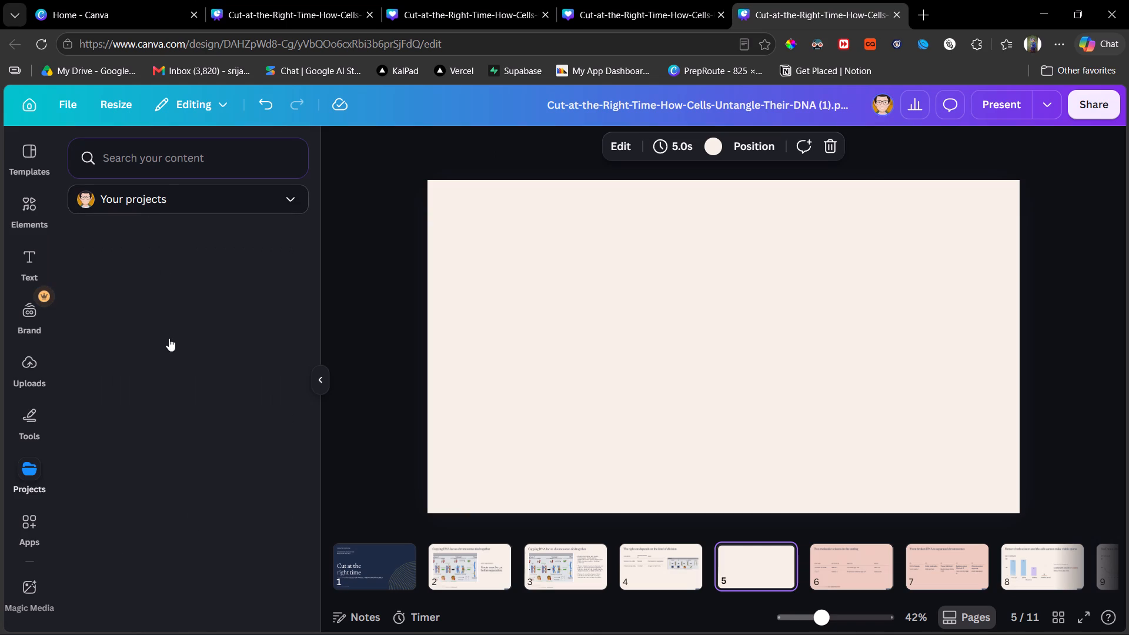
click(191, 234)
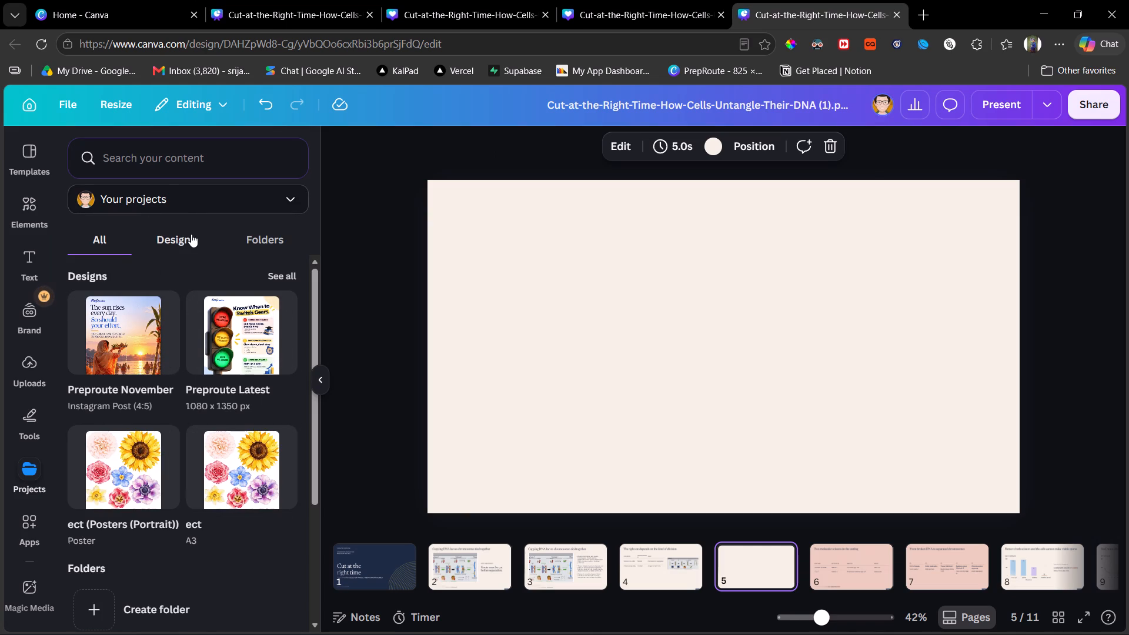
click(261, 236)
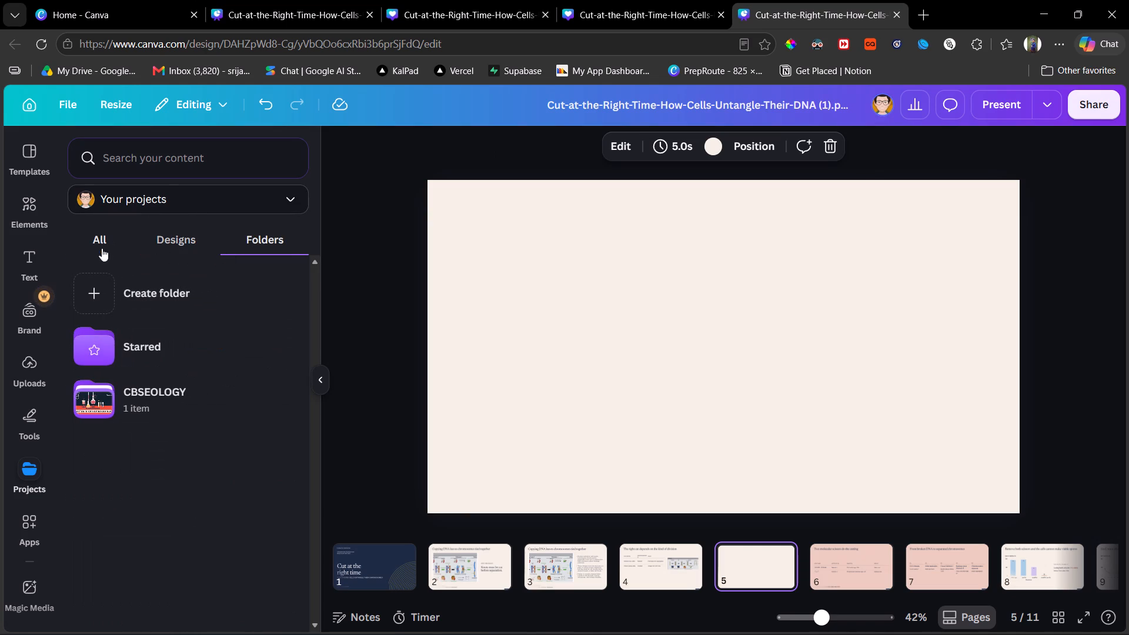
click(98, 253)
click(115, 239)
click(189, 207)
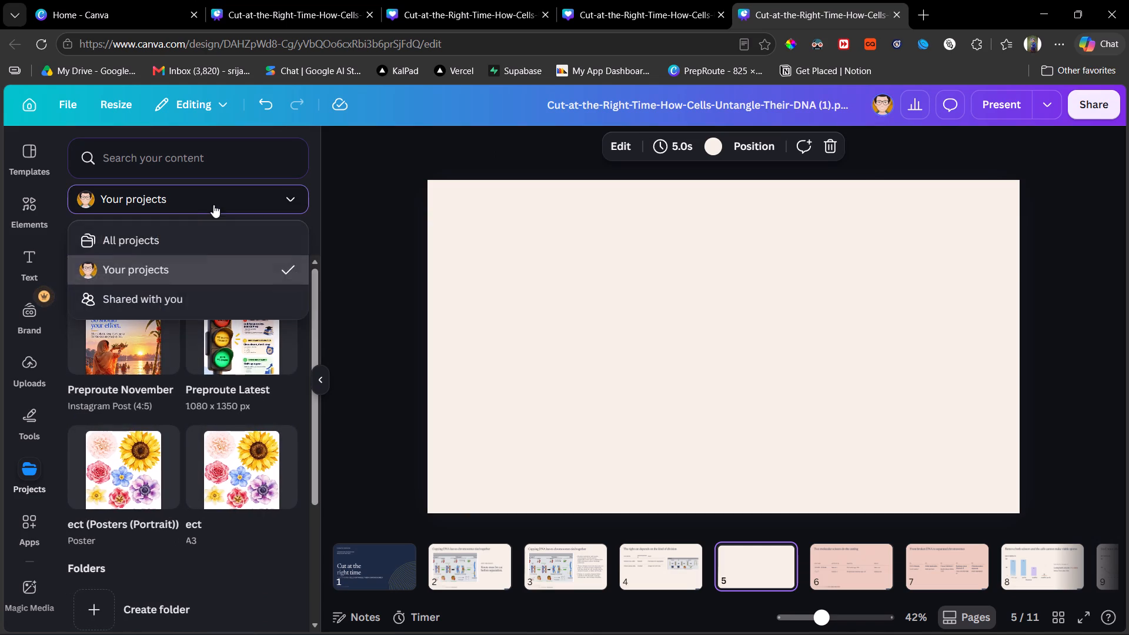
click(210, 248)
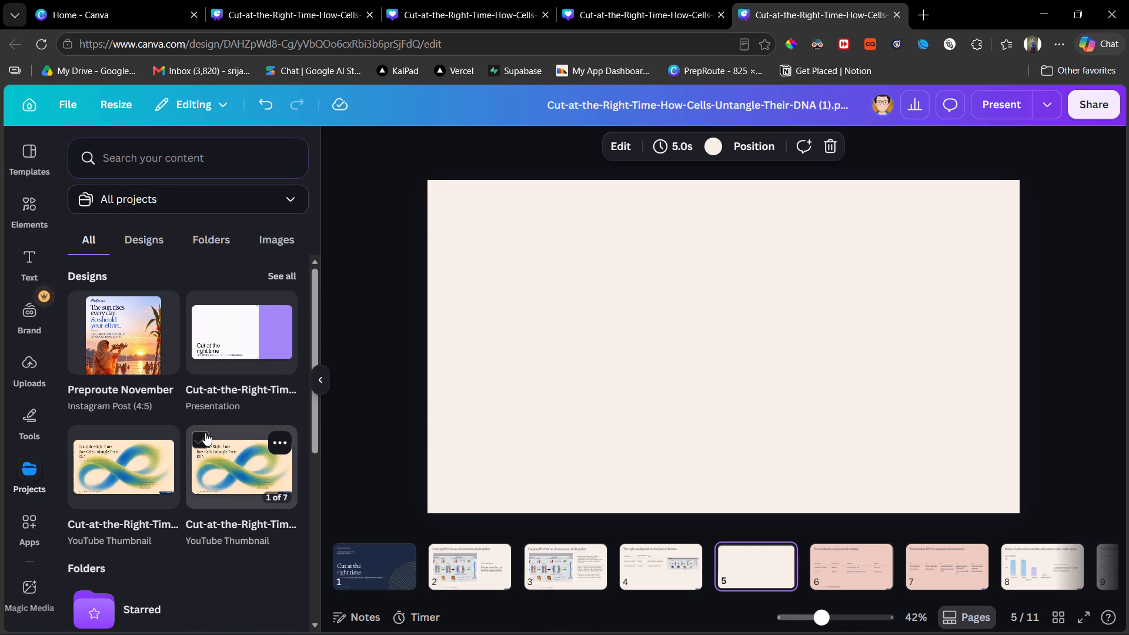
click(232, 486)
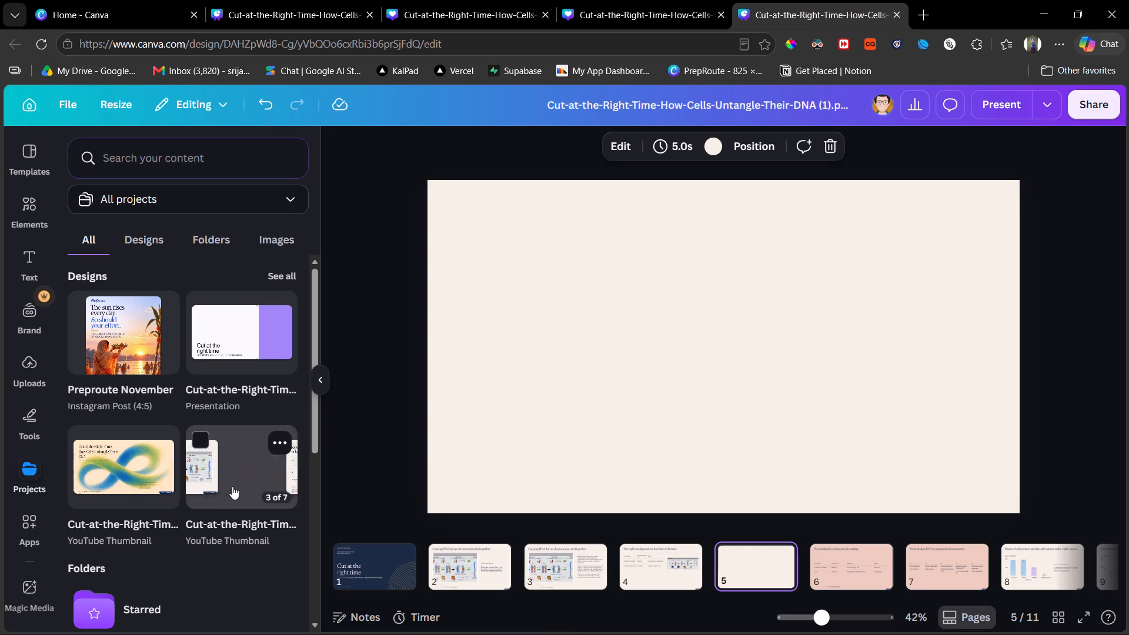
click(134, 347)
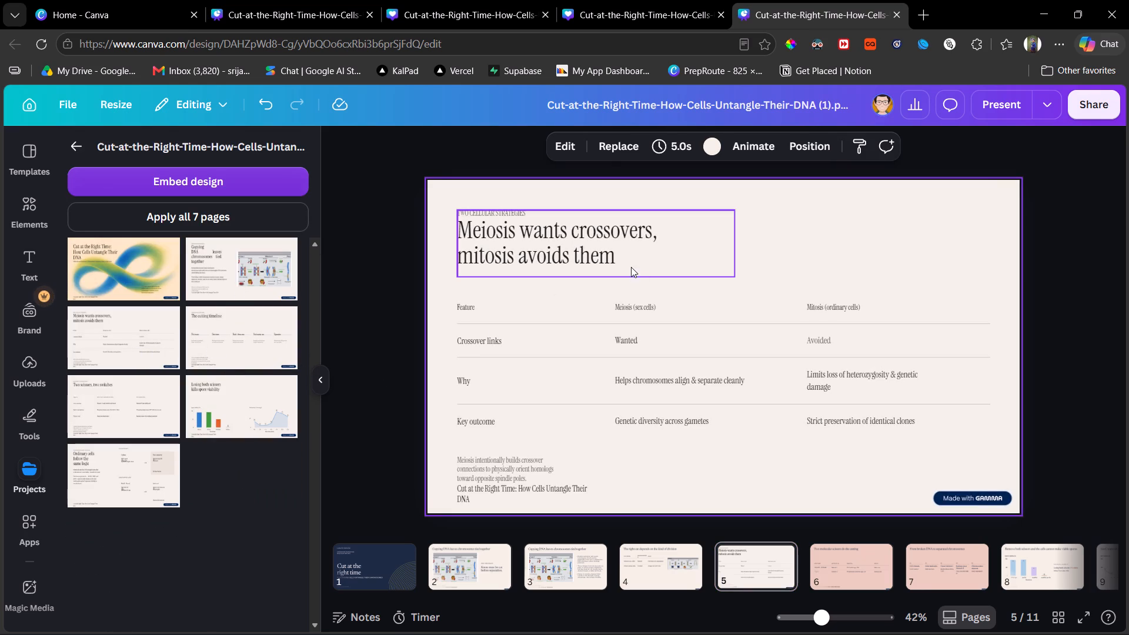
Set page 5's heading block to the Newsreader 36pt font in Medium weight.
click(631, 266)
click(453, 146)
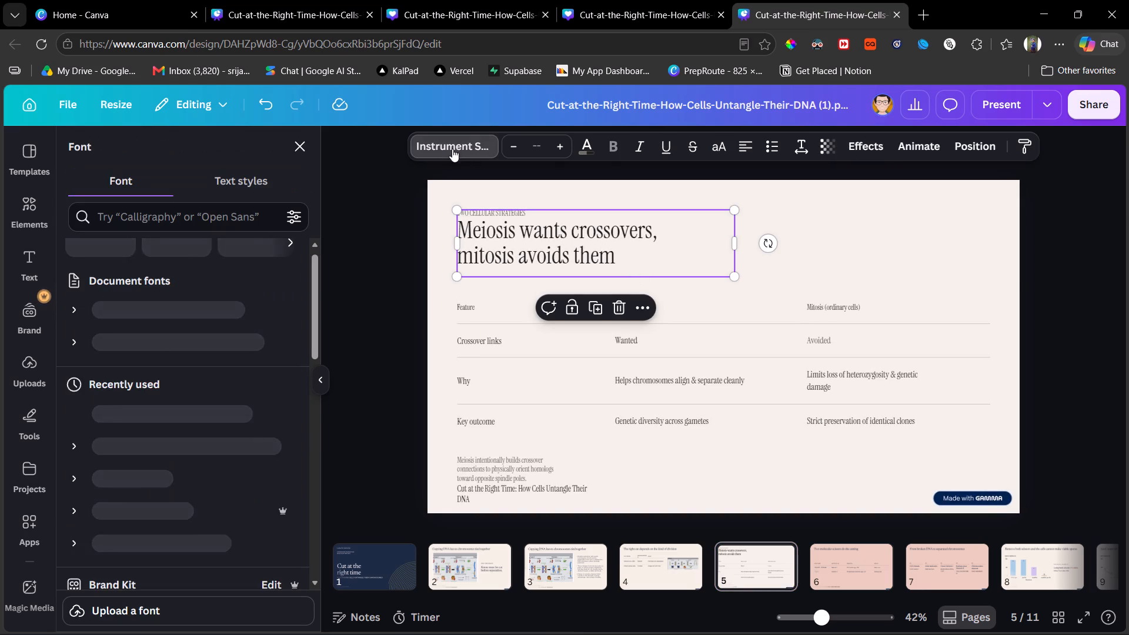
click(231, 306)
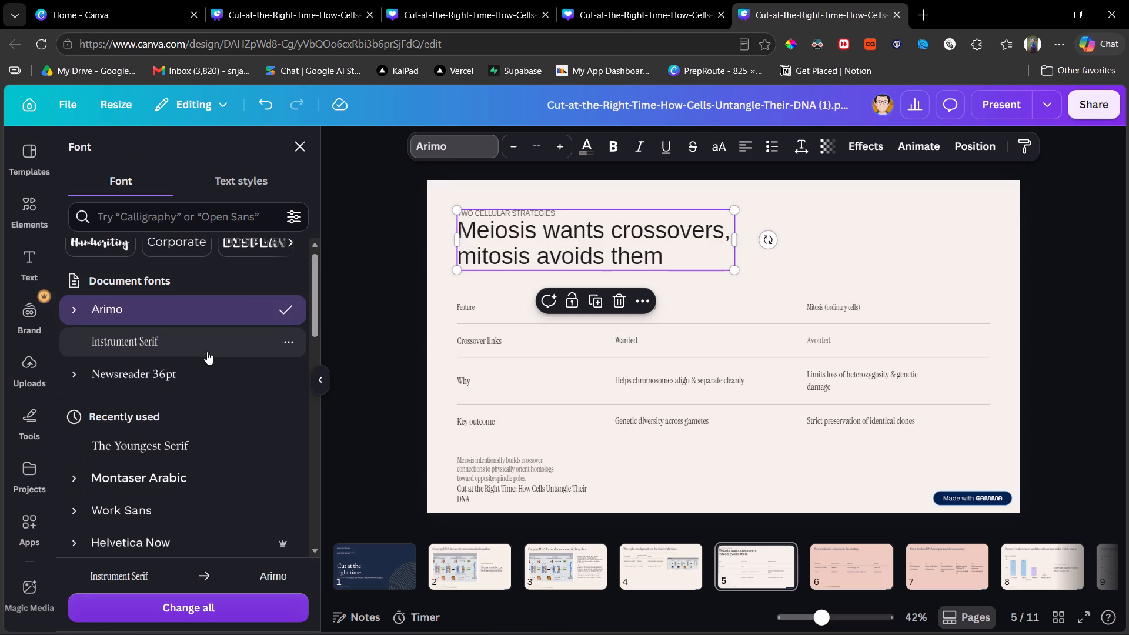
click(198, 371)
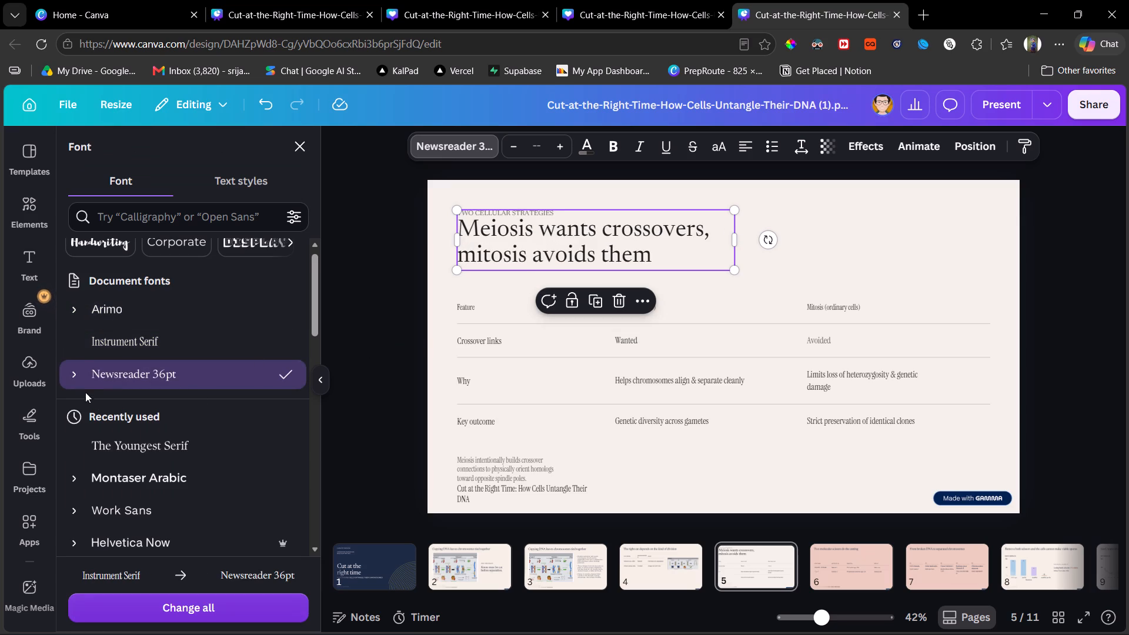
click(76, 378)
click(138, 498)
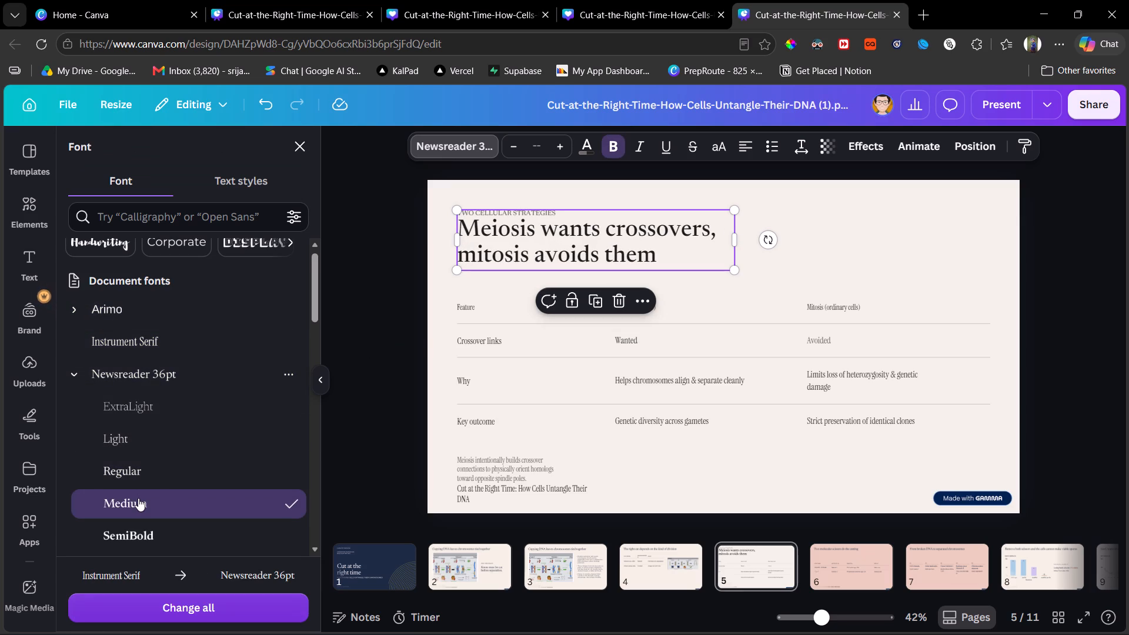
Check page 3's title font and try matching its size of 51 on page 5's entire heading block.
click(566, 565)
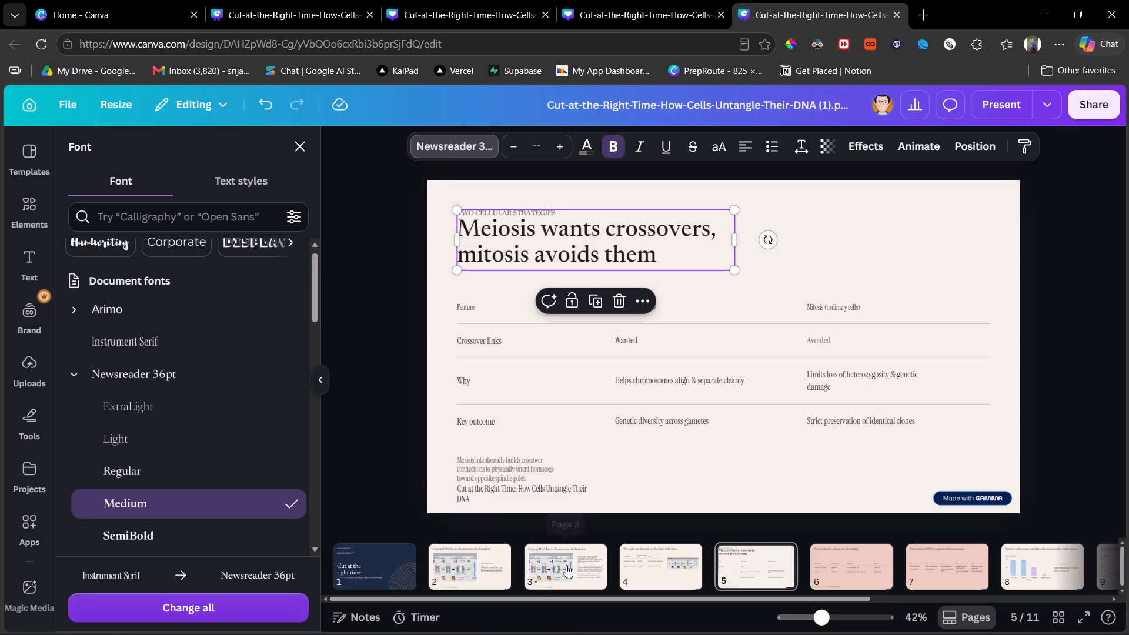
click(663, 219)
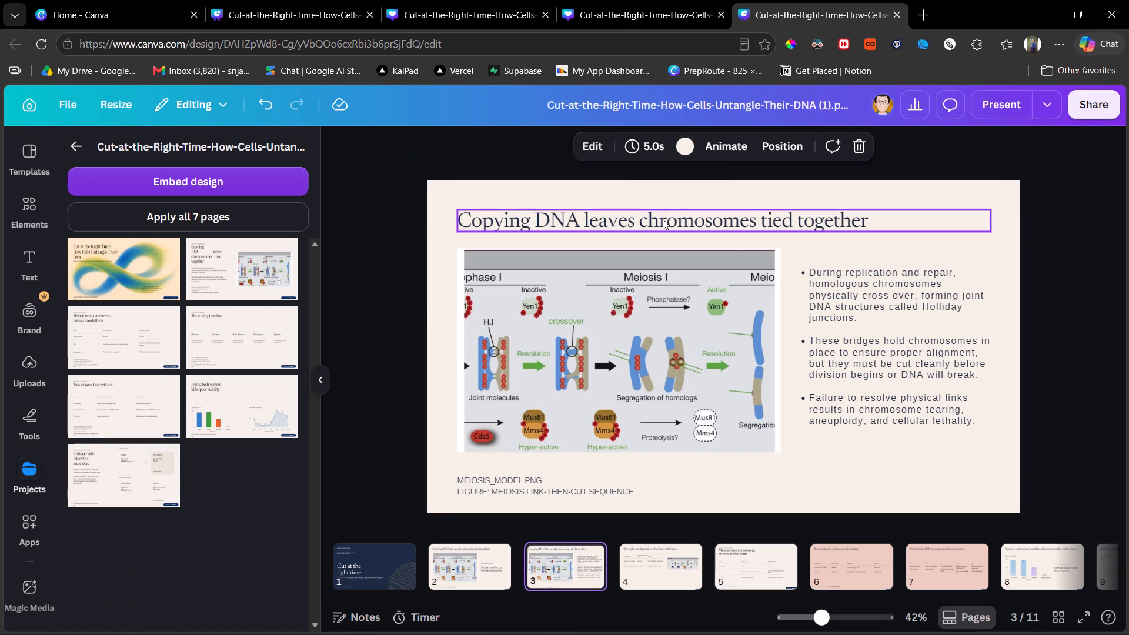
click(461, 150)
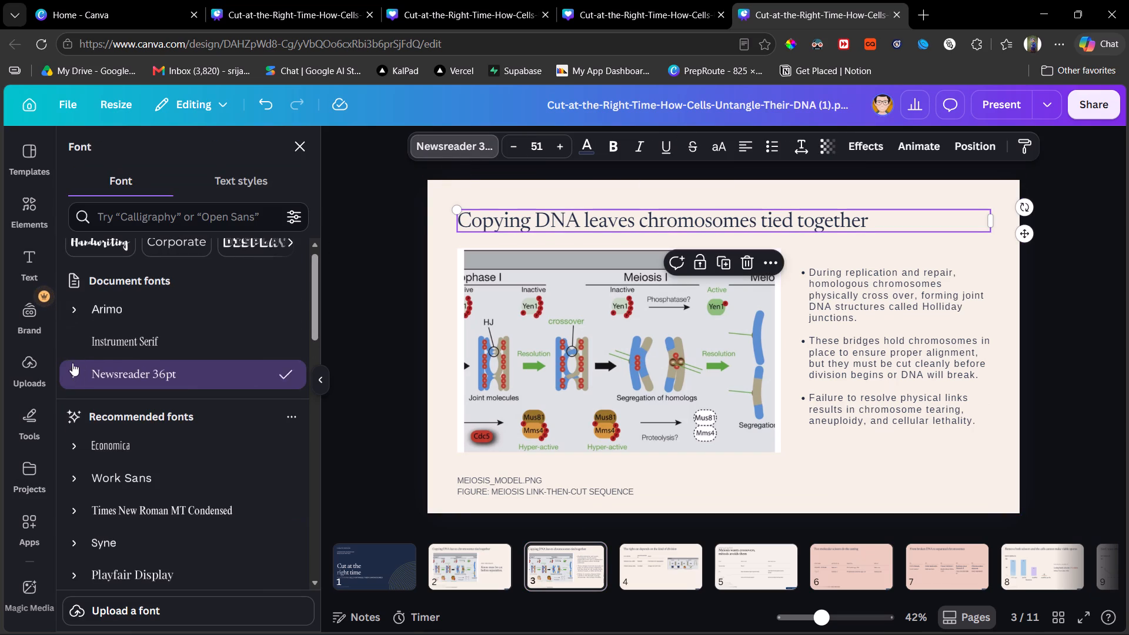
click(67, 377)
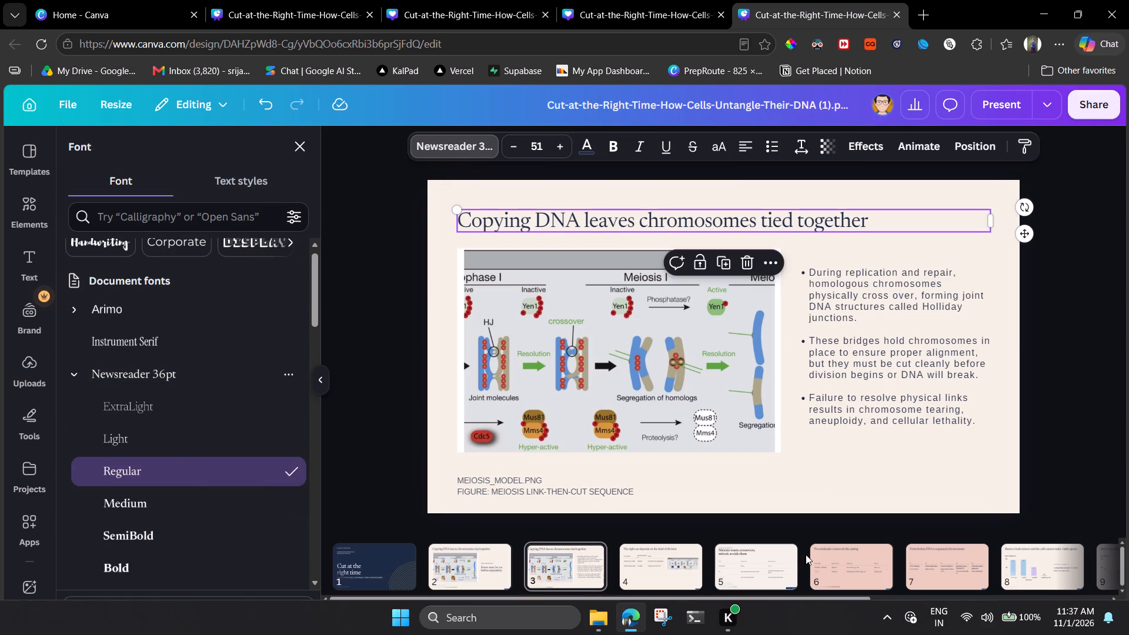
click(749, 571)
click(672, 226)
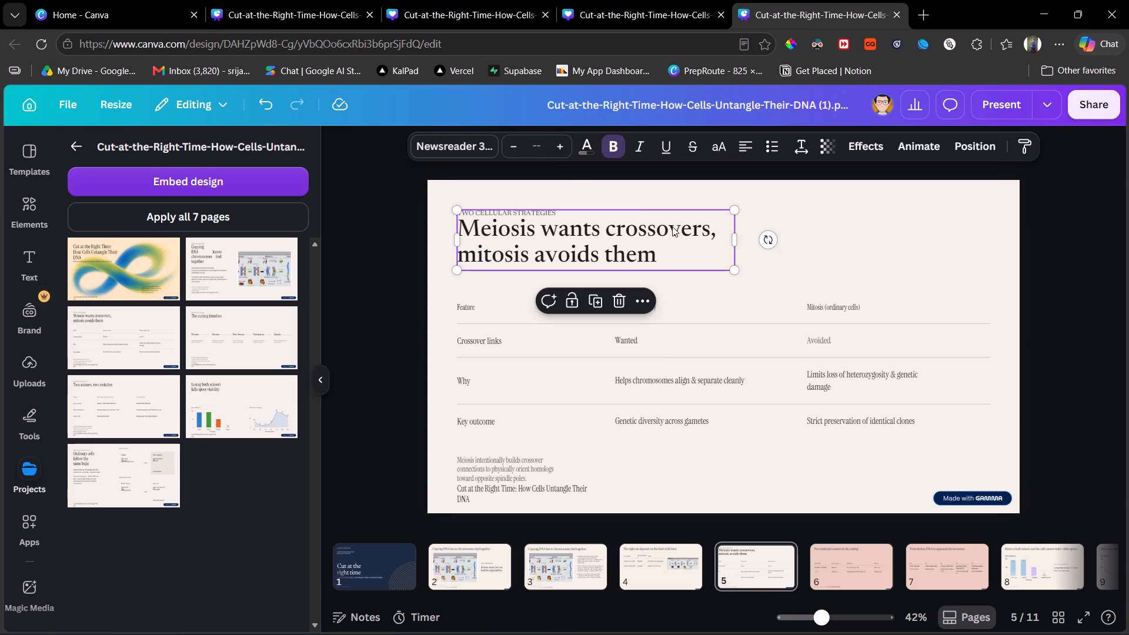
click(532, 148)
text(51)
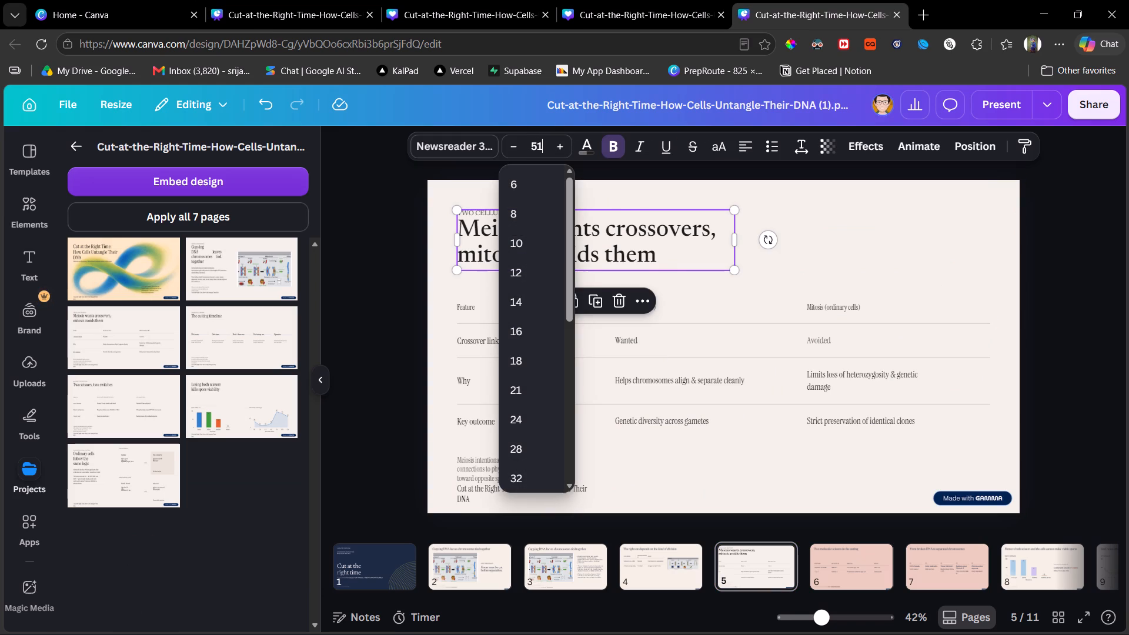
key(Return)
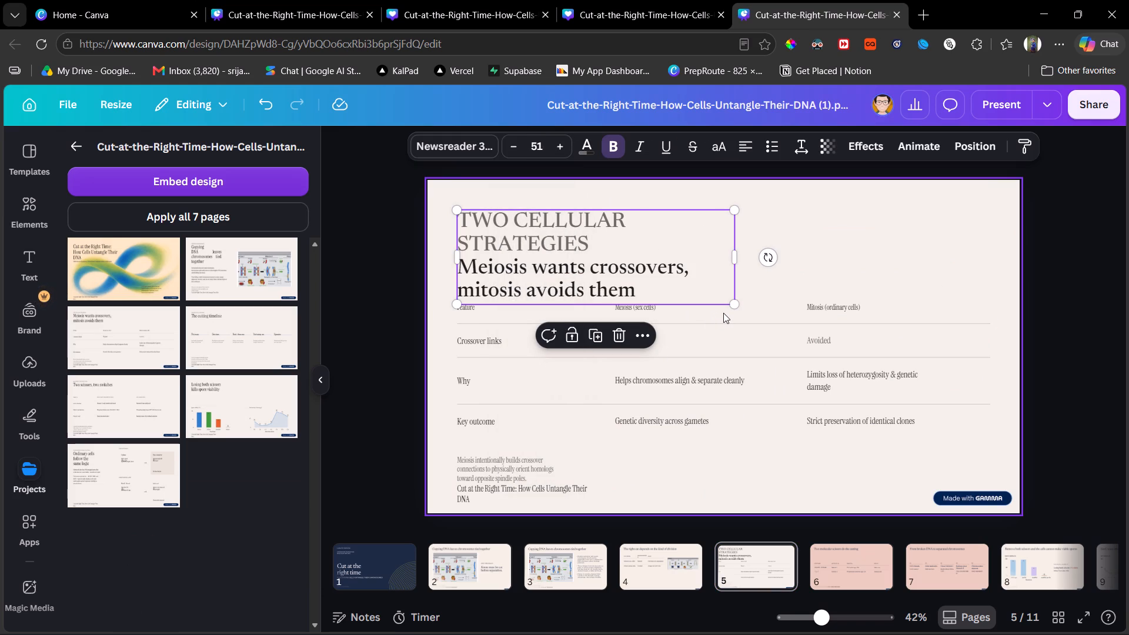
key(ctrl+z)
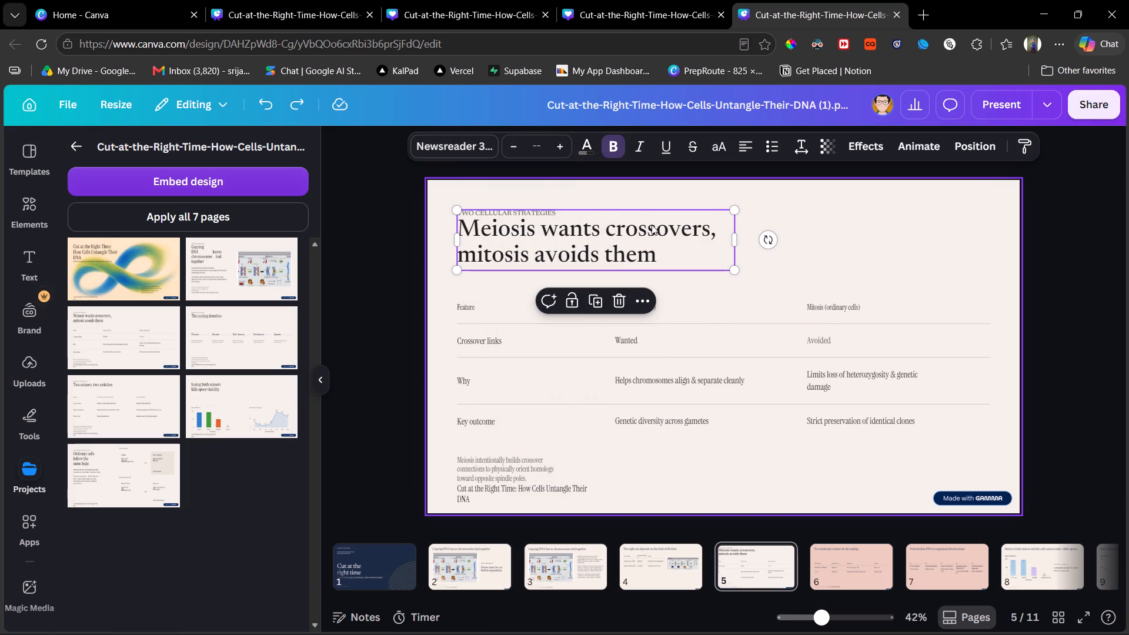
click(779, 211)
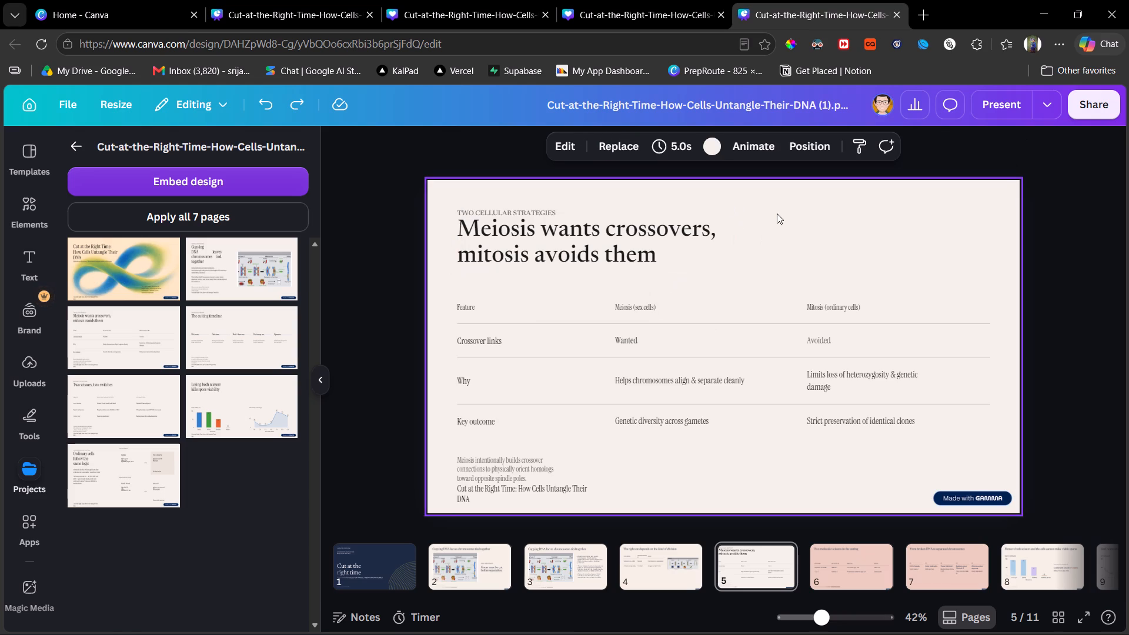
Delete the "TWO CELLULAR STRATEGIES" line above page 5's title, including the empty line it leaves.
click(676, 564)
click(726, 568)
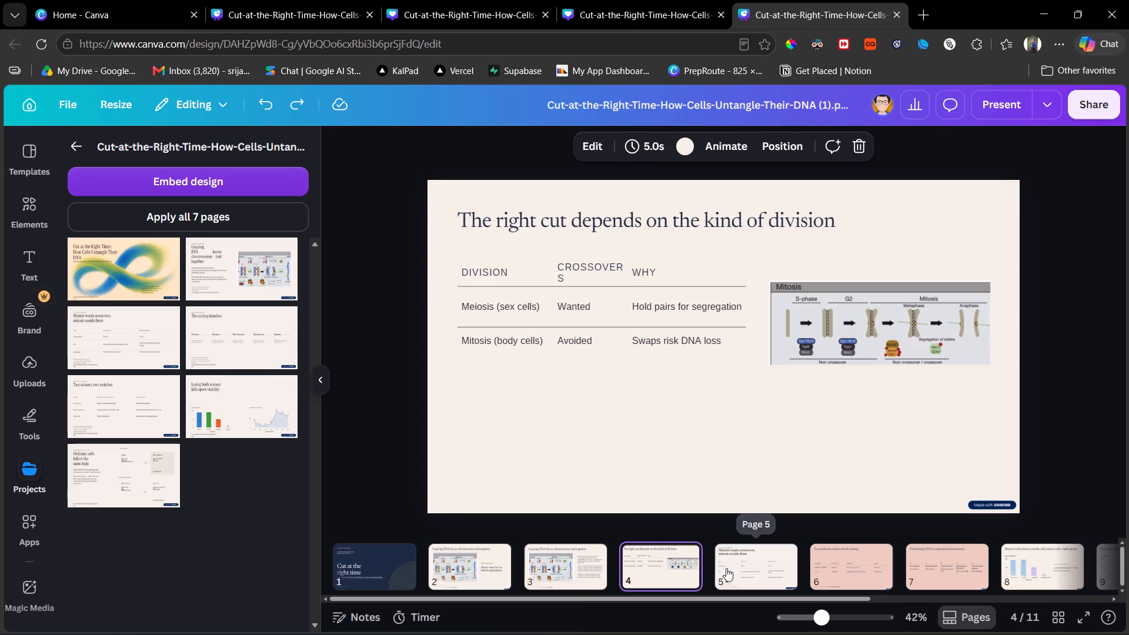
click(540, 230)
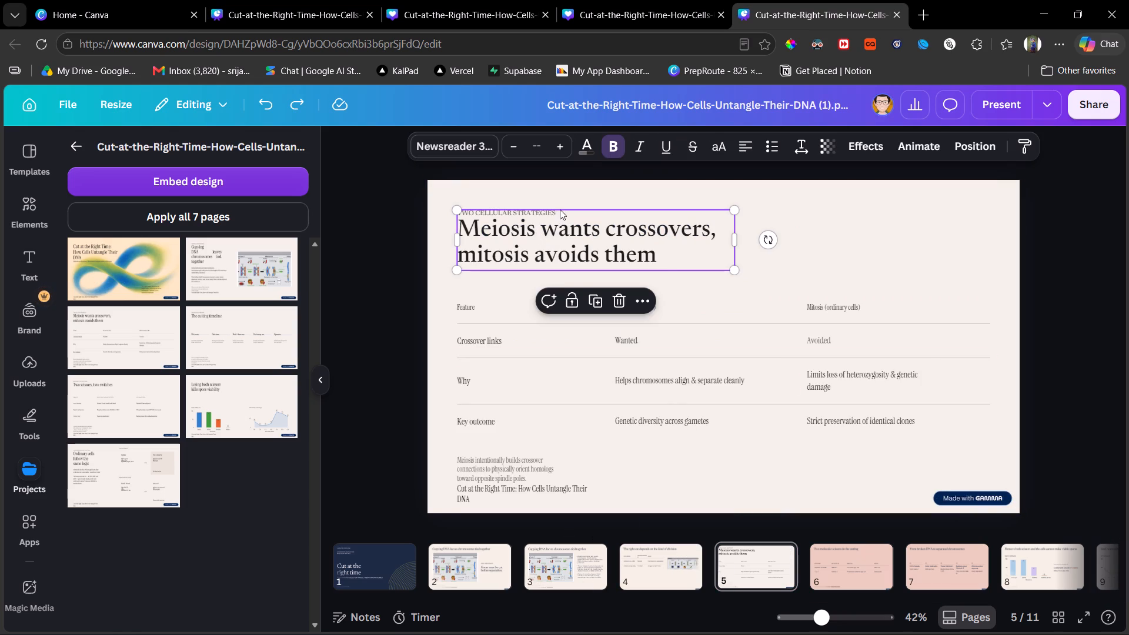
click(560, 209)
click(568, 215)
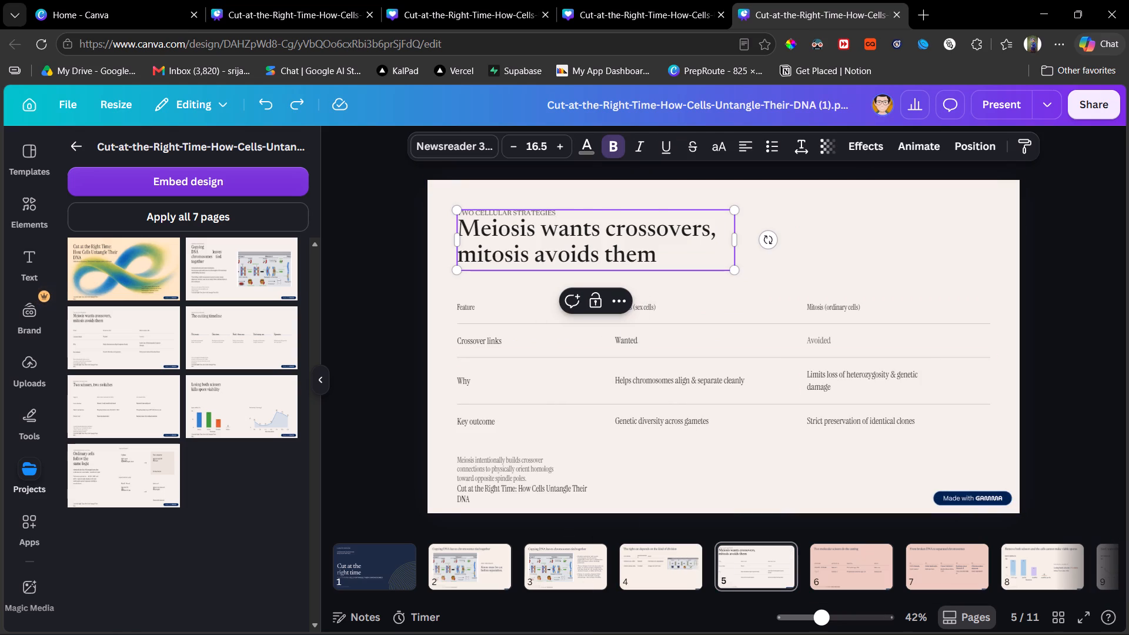
key(BackSpace)
key(BackSpace)
key(BackSpace)
key(BackSpace)
key(BackSpace)
key(BackSpace)
key(BackSpace)
key(BackSpace)
key(BackSpace)
key(BackSpace)
key(BackSpace)
key(BackSpace)
key(BackSpace)
key(BackSpace)
key(BackSpace)
key(BackSpace)
key(BackSpace)
key(BackSpace)
key(BackSpace)
key(BackSpace)
key(Down)
key(BackSpace)
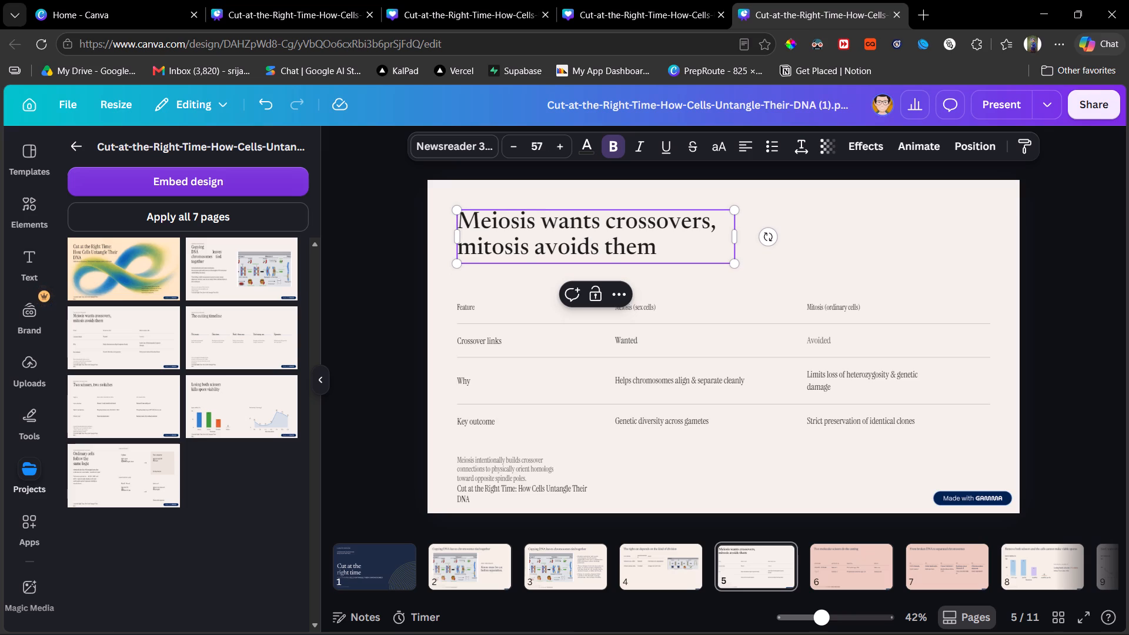
Set the font size of page 5's title to 51.
click(543, 146)
text(51)
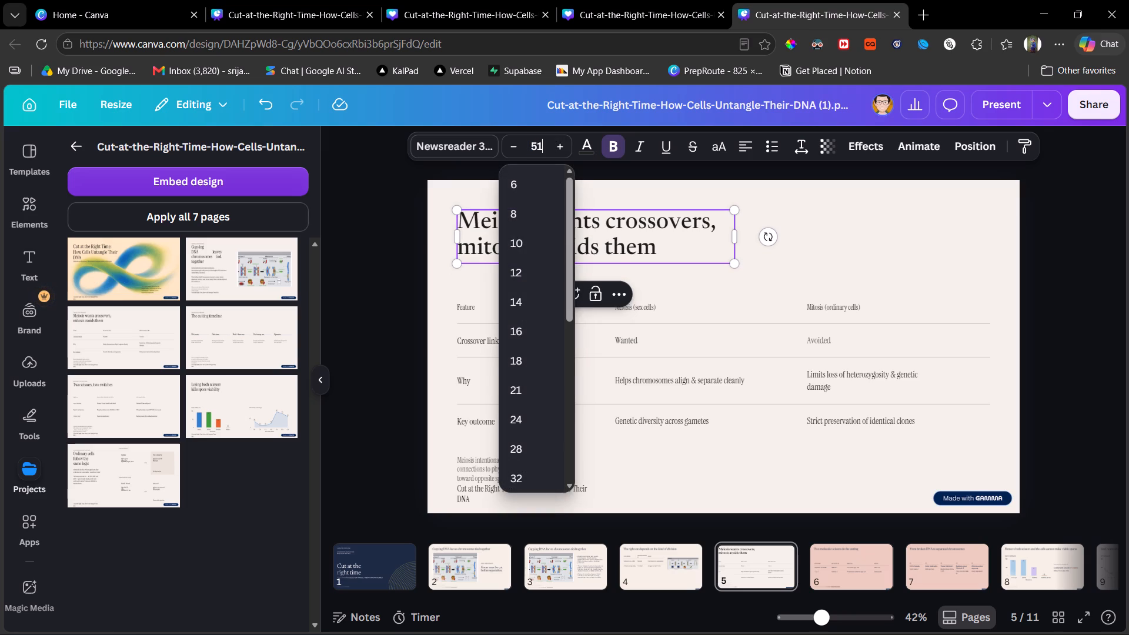
key(Return)
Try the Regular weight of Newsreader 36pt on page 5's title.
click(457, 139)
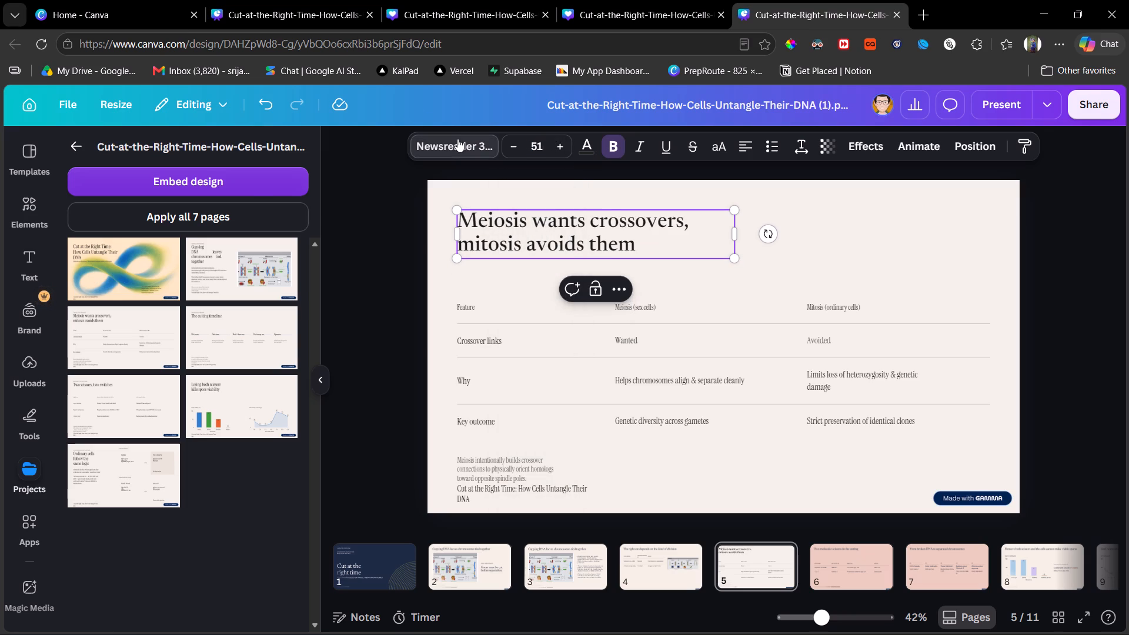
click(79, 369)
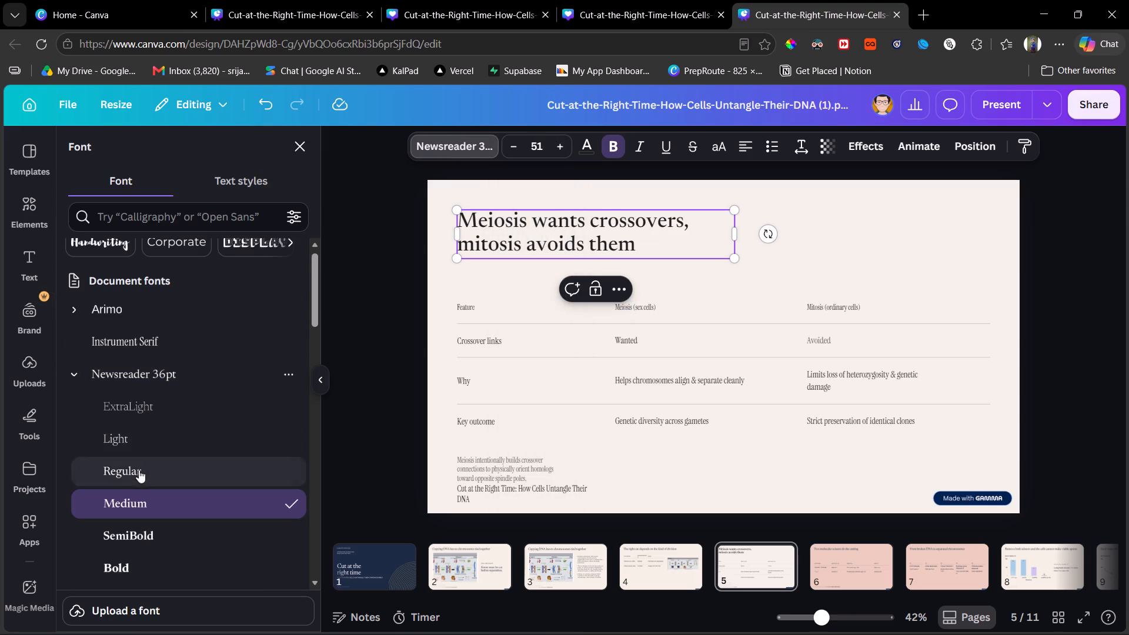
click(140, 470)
Widen page 5's title box so "Meiosis wants crossovers, mitosis avoids them" fits on one line.
drag(738, 244, 825, 229)
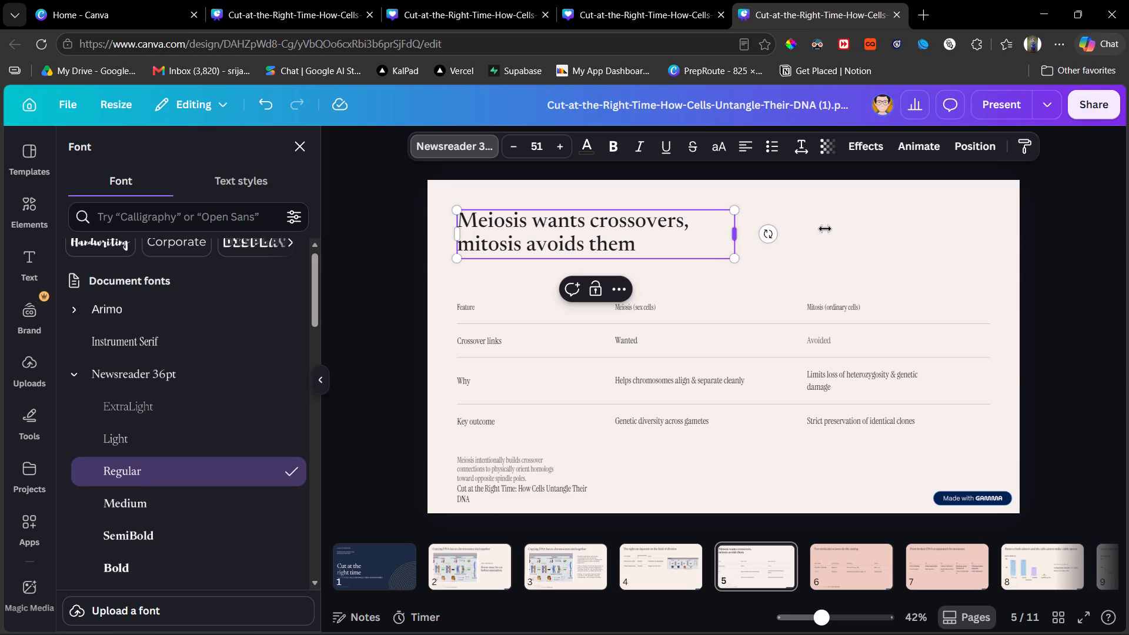
drag(825, 229, 881, 226)
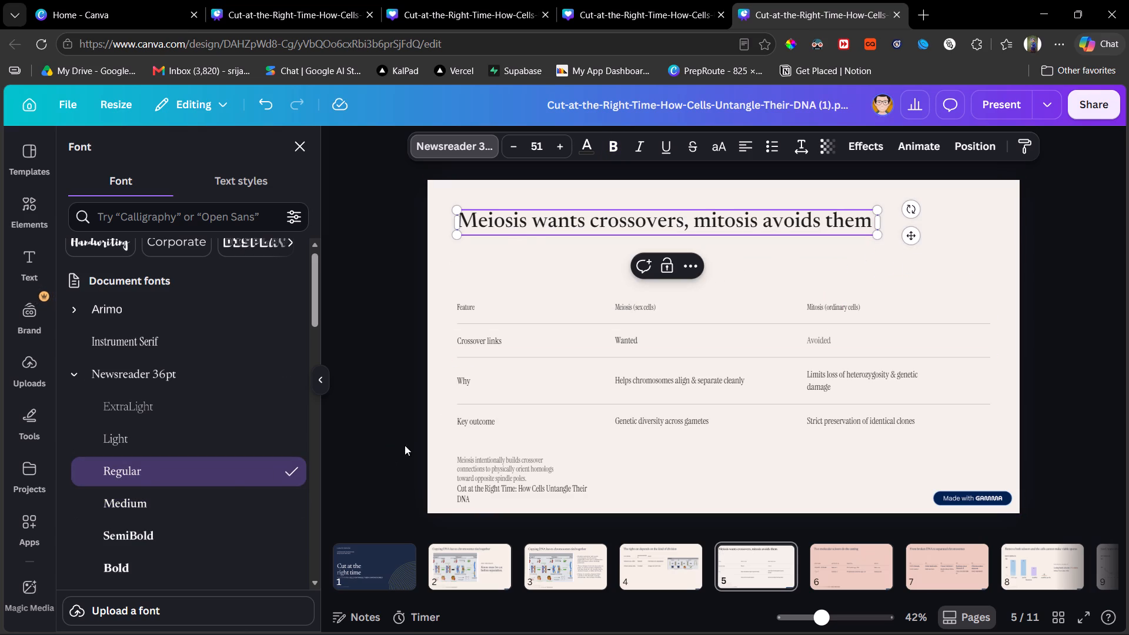
Set page 5's entire title to Newsreader 36pt in Regular weight and compare it with page 4.
click(531, 238)
click(549, 253)
click(561, 233)
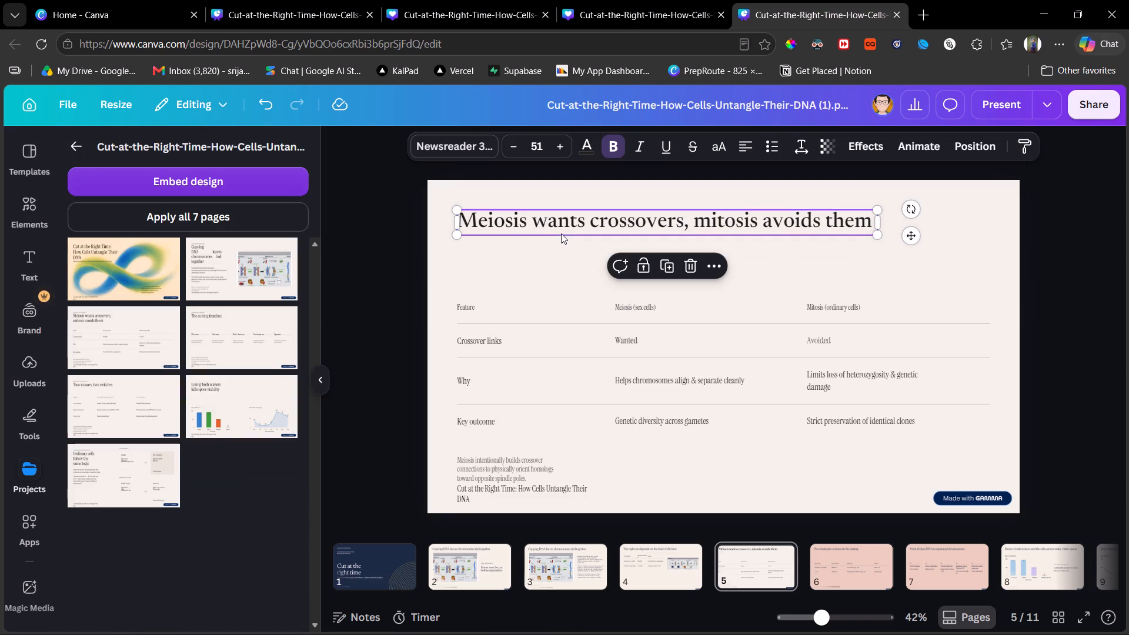
click(469, 134)
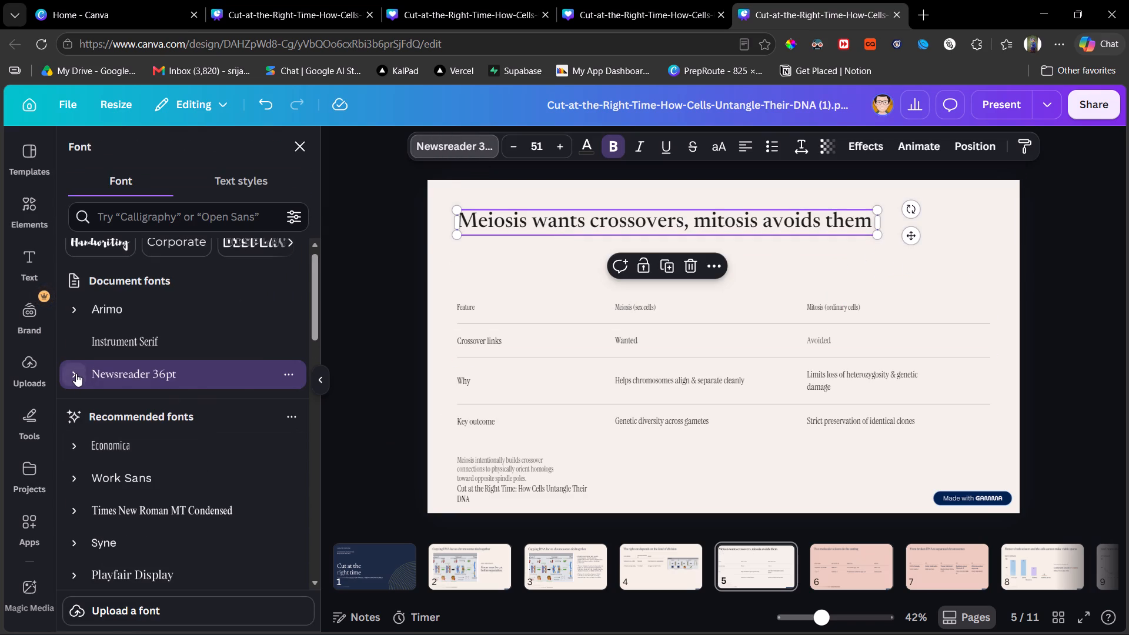
click(75, 373)
click(199, 469)
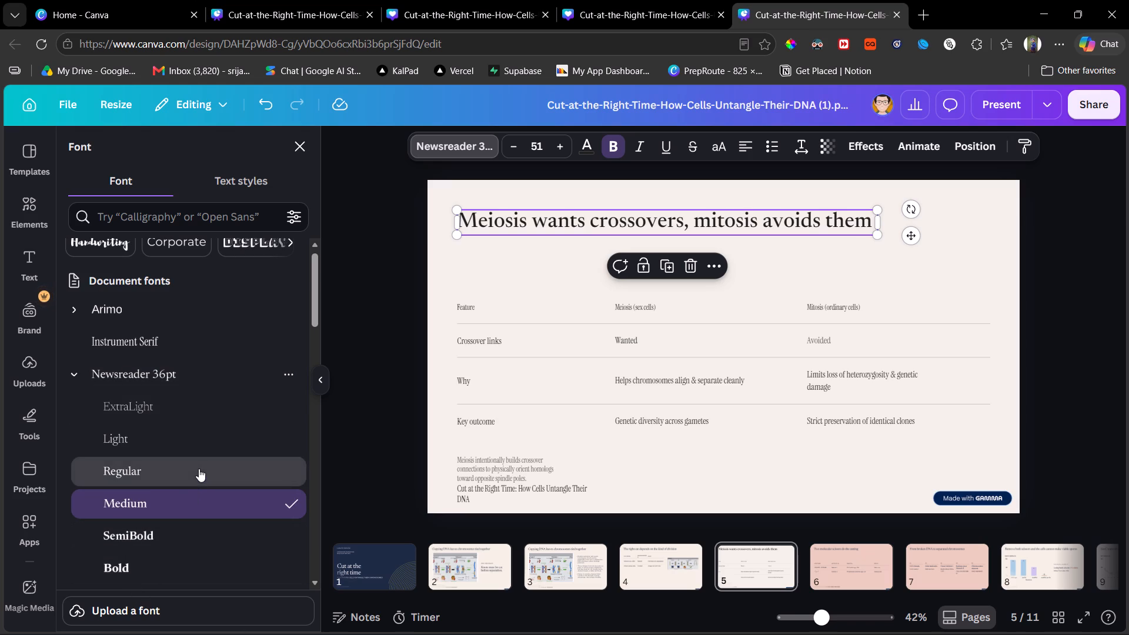
click(463, 399)
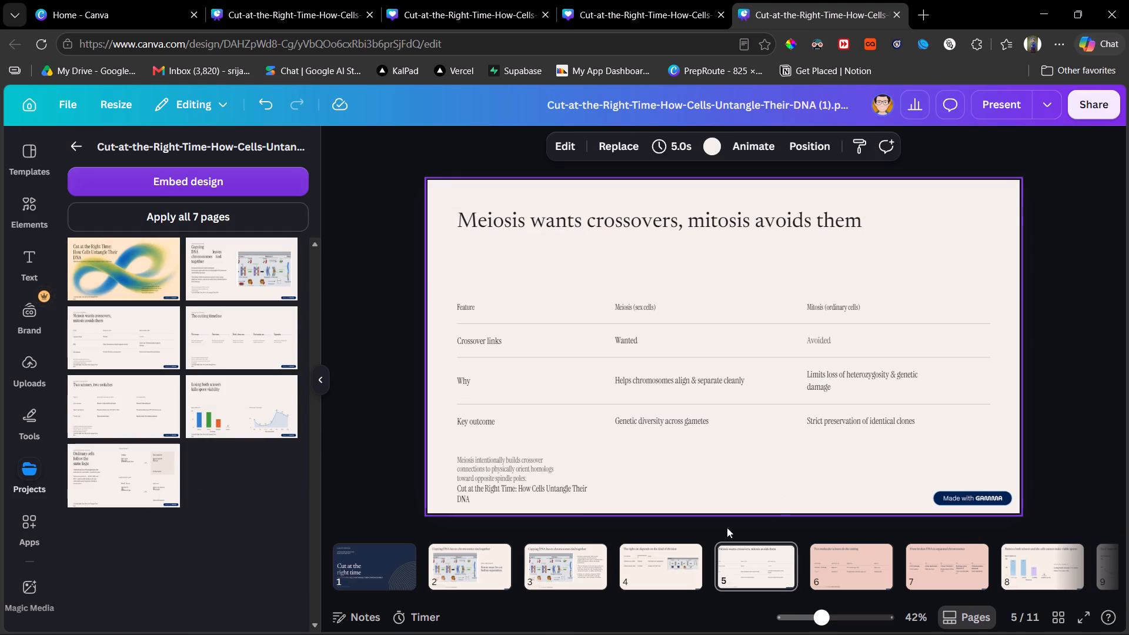
click(680, 541)
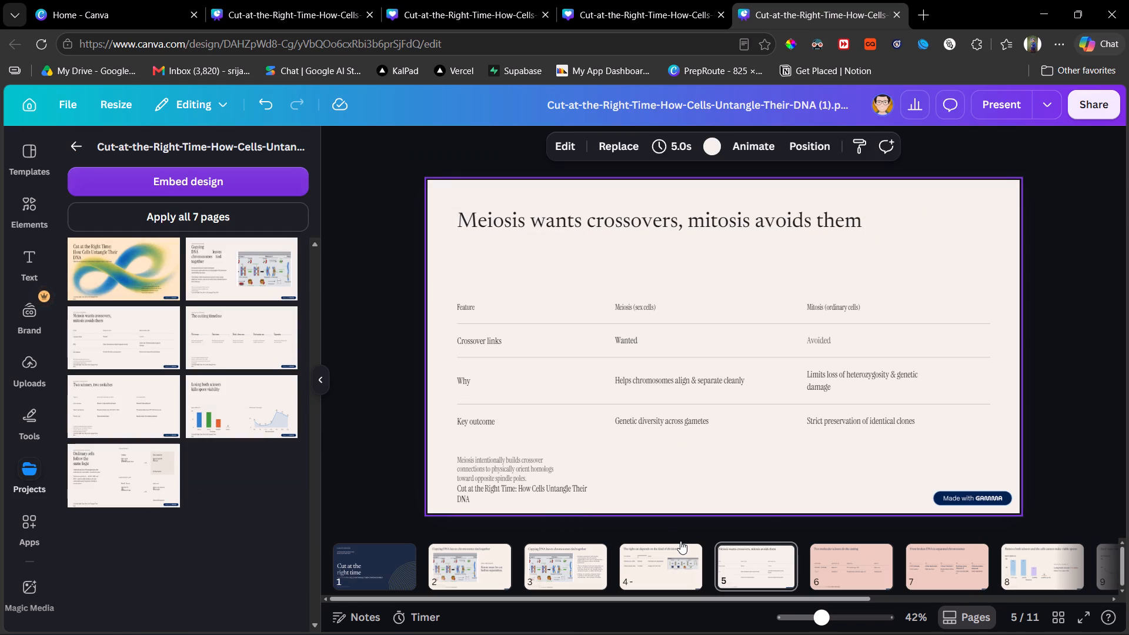
right_click(676, 546)
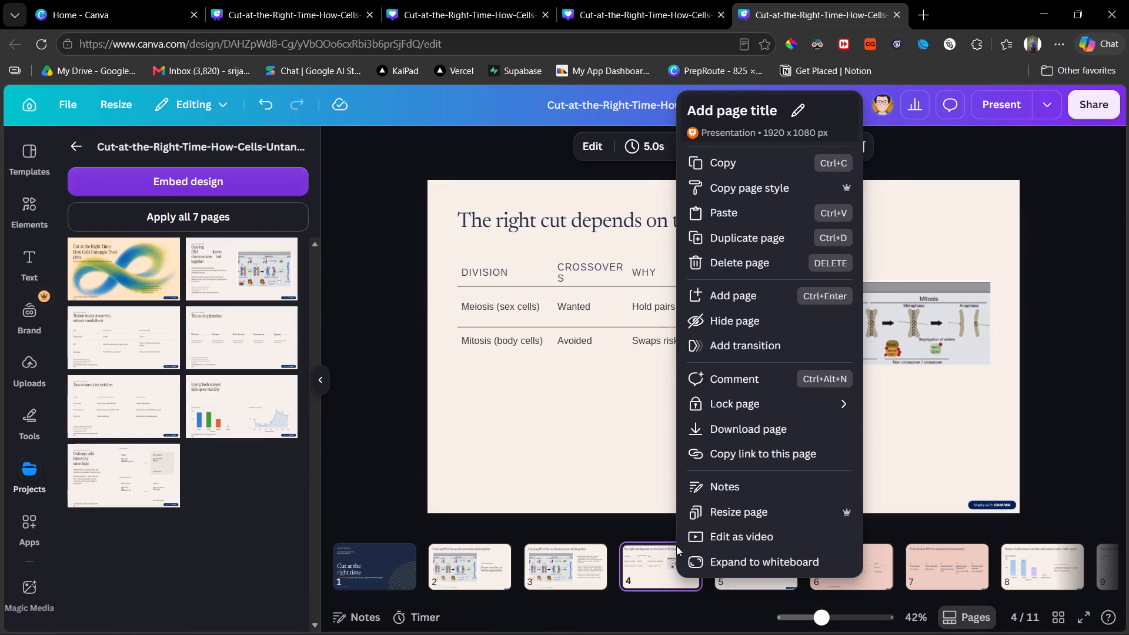
click(660, 561)
Cut the sentence "Meiosis intentionally builds crossover connections to physically orient homologs toward opposite spindle poles." from page 5's bottom text box.
click(734, 552)
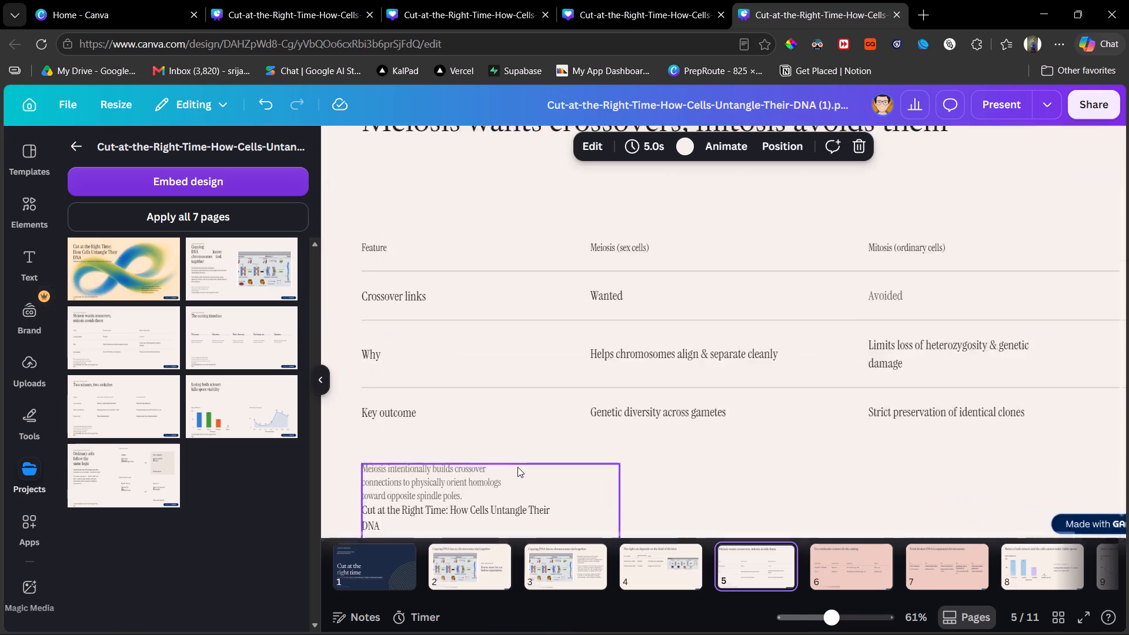
scroll(517, 467, down, 1)
scroll(517, 467, right, 1)
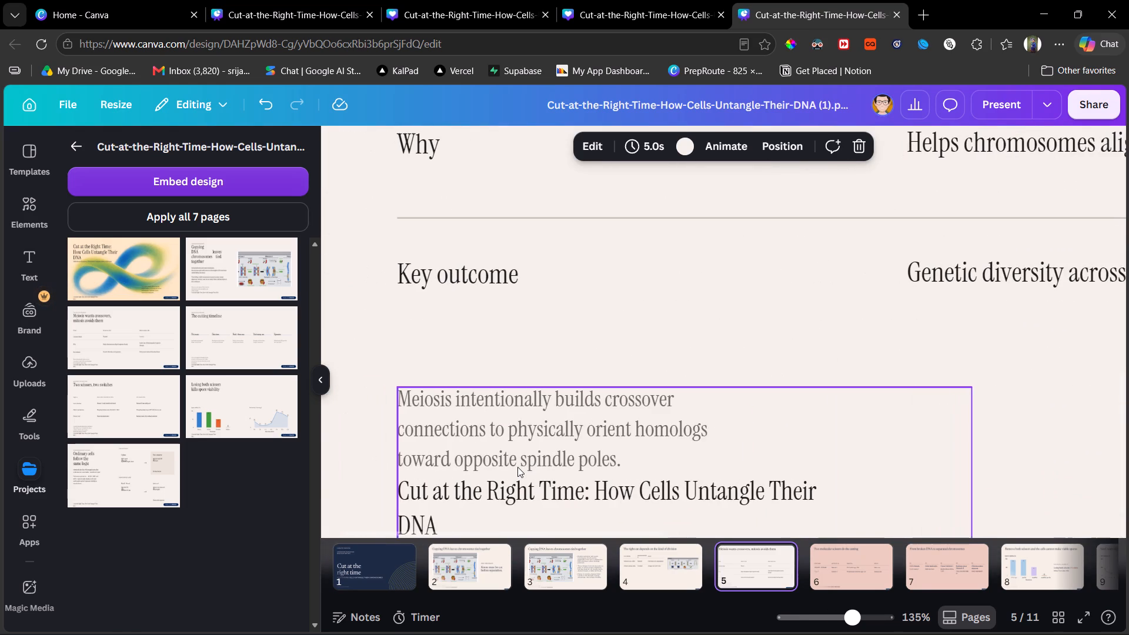
scroll(517, 467, right, 3)
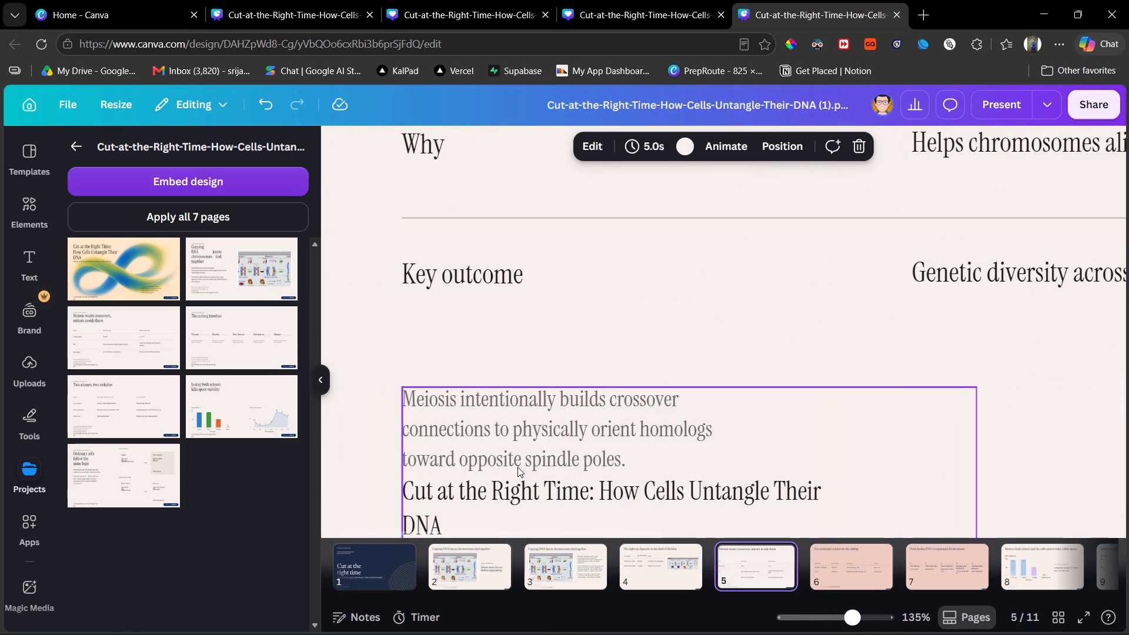
click(613, 444)
click(633, 462)
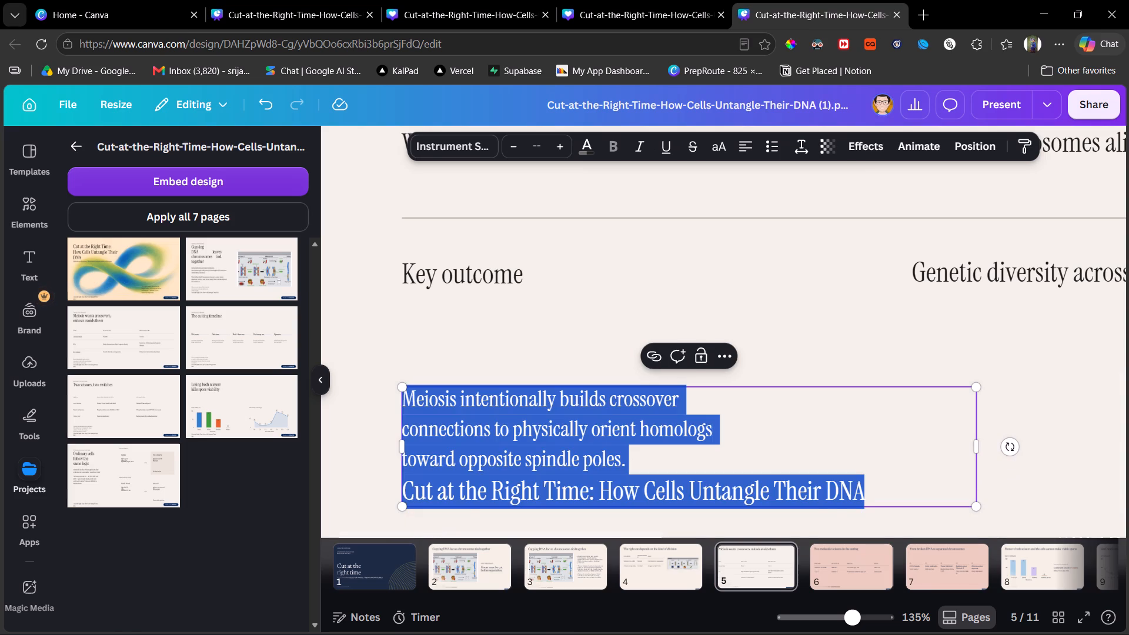
click(633, 462)
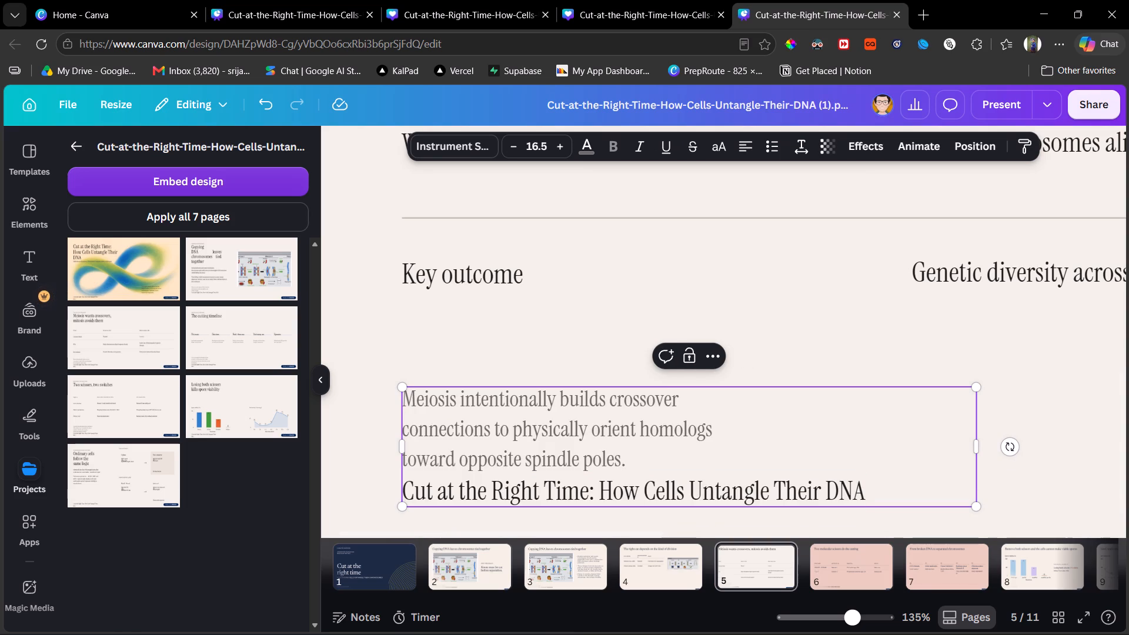
drag(655, 465, 380, 389)
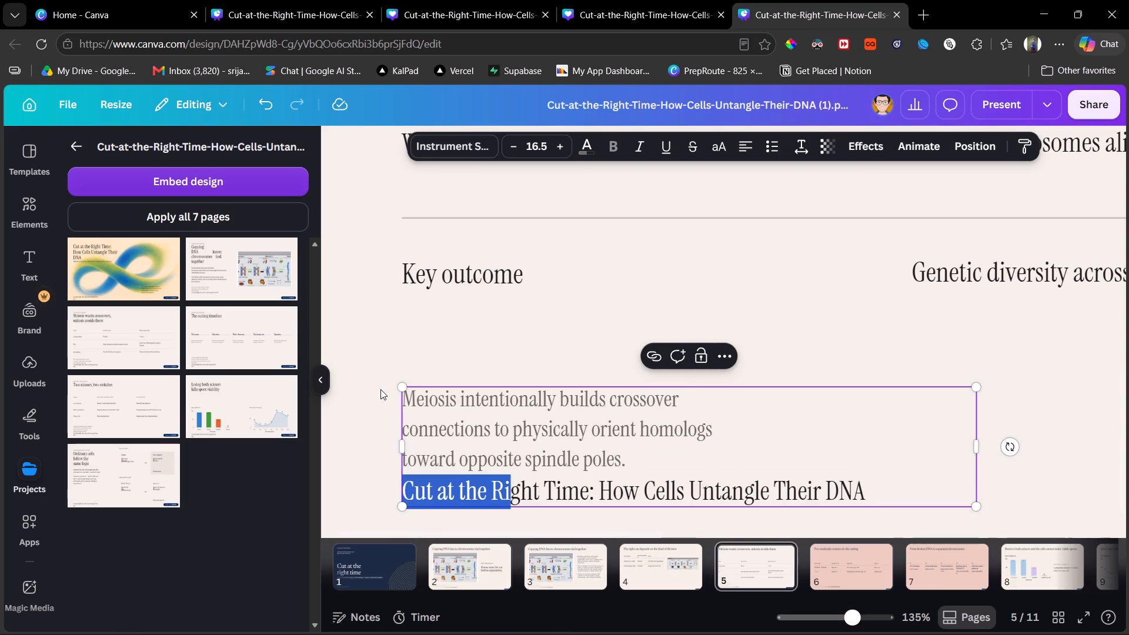
click(532, 429)
drag(632, 446, 447, 402)
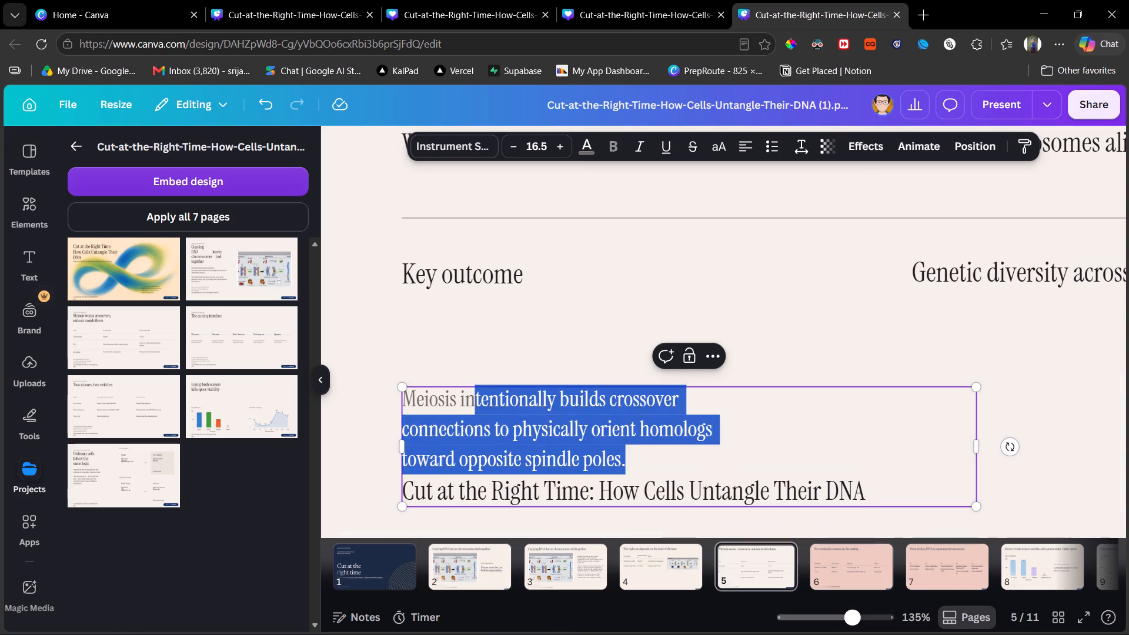
drag(447, 402, 405, 389)
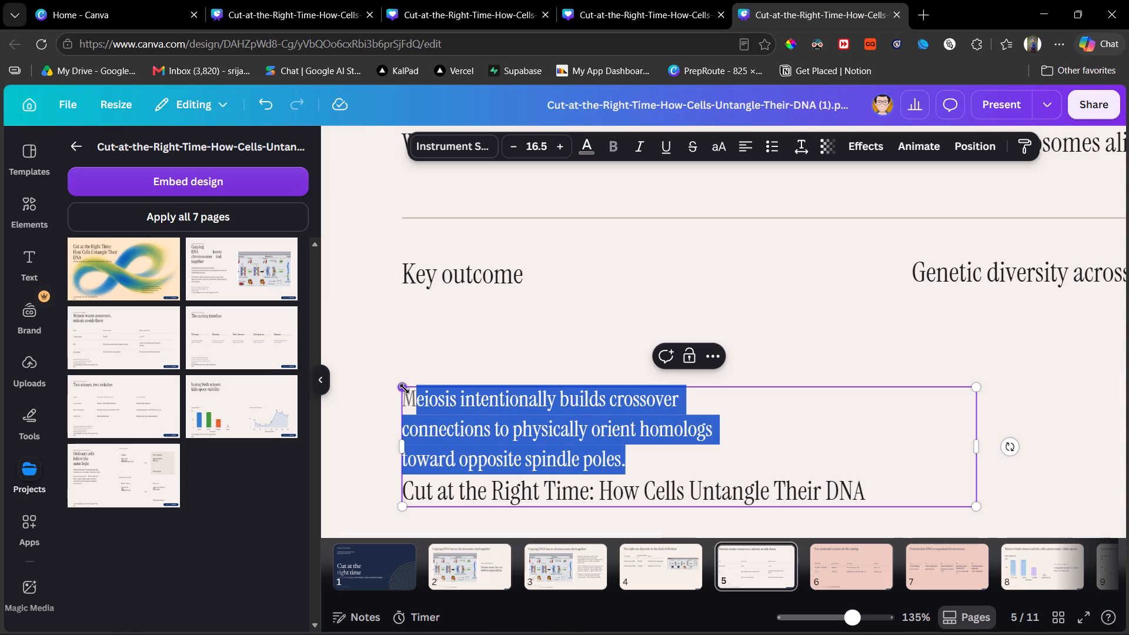
drag(405, 389, 401, 389)
key(ctrl+x)
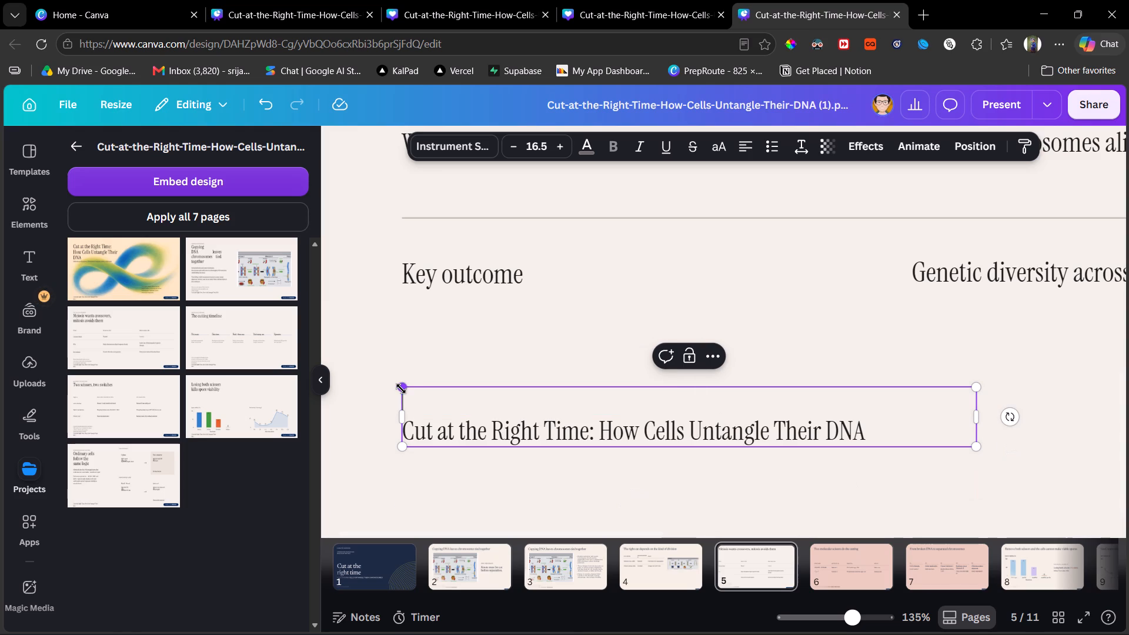
Delete the remaining "Cut at the Right Time: How Cells Untangle Their DNA" text box from the bottom of page 5.
click(493, 341)
click(518, 432)
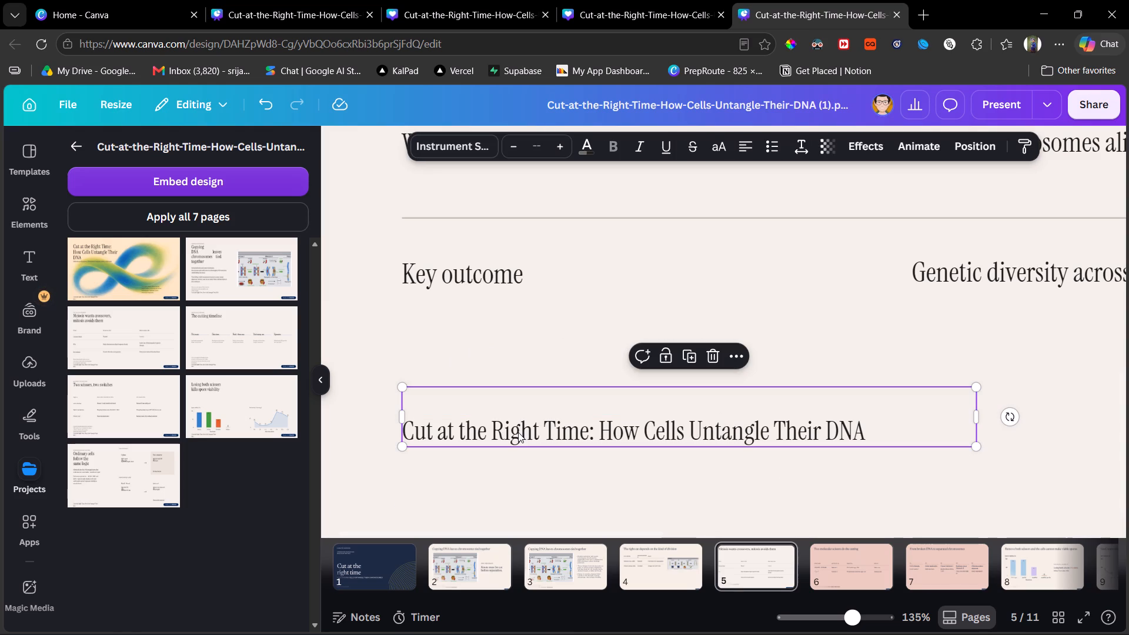
key(Delete)
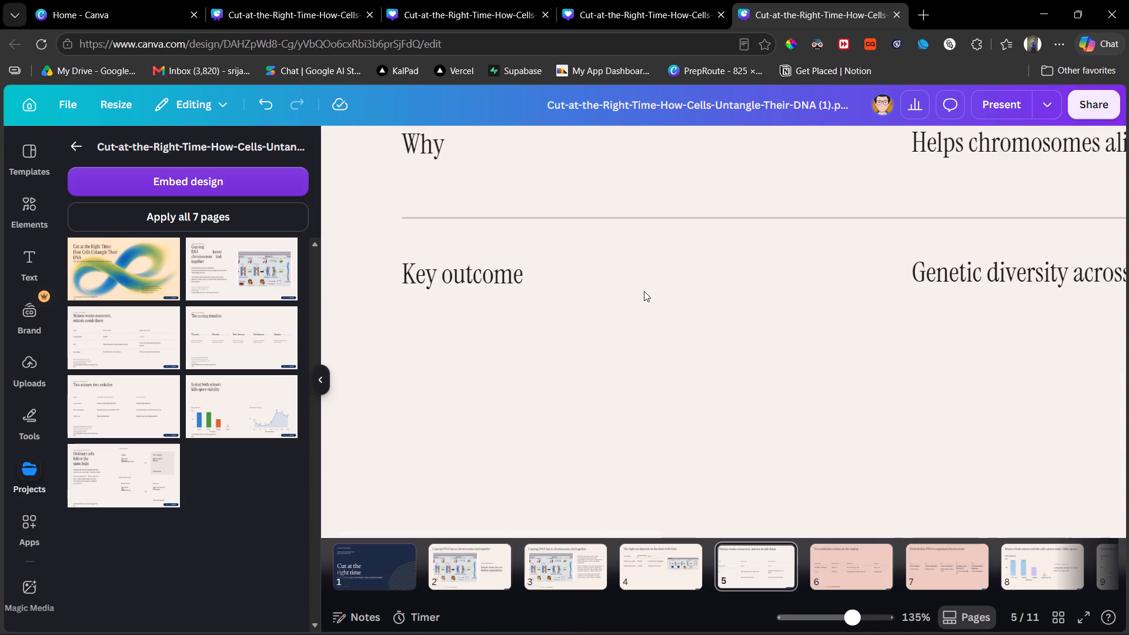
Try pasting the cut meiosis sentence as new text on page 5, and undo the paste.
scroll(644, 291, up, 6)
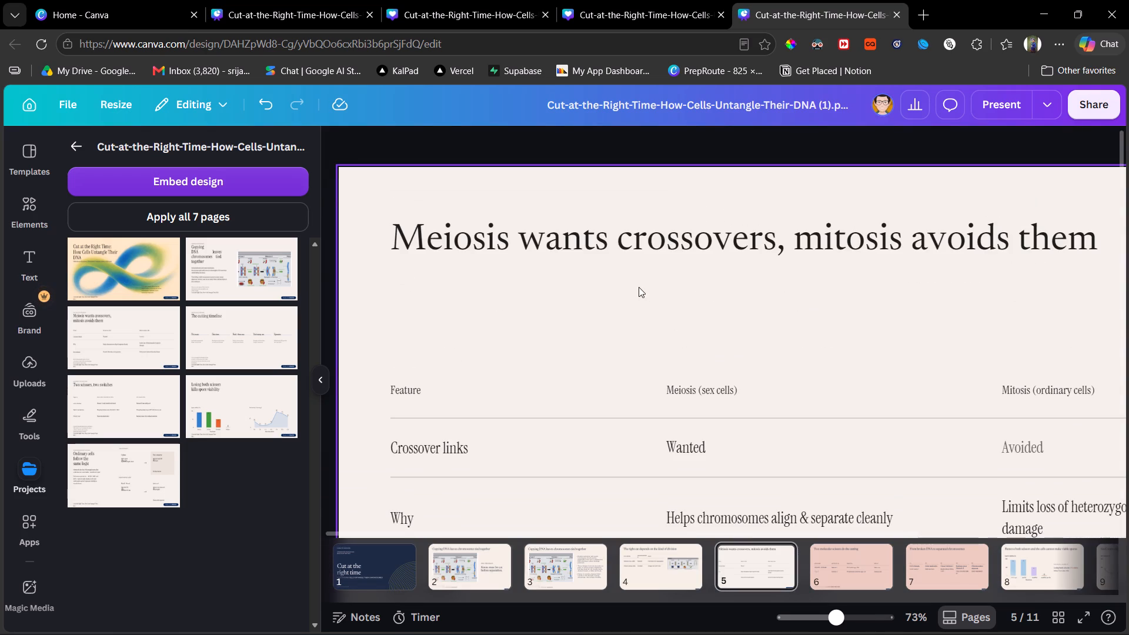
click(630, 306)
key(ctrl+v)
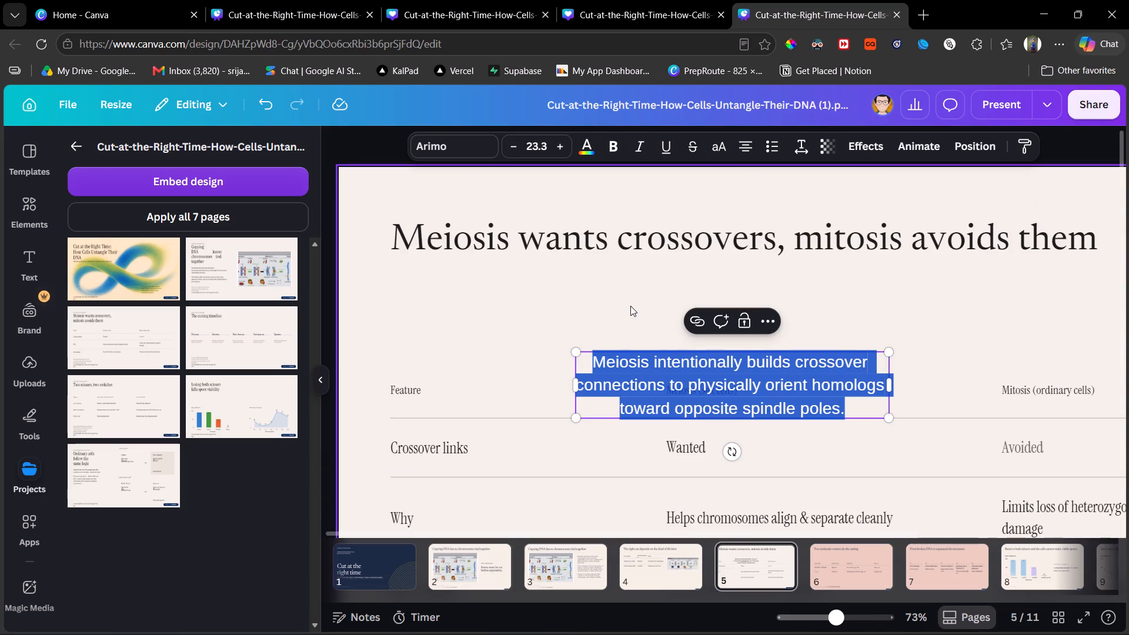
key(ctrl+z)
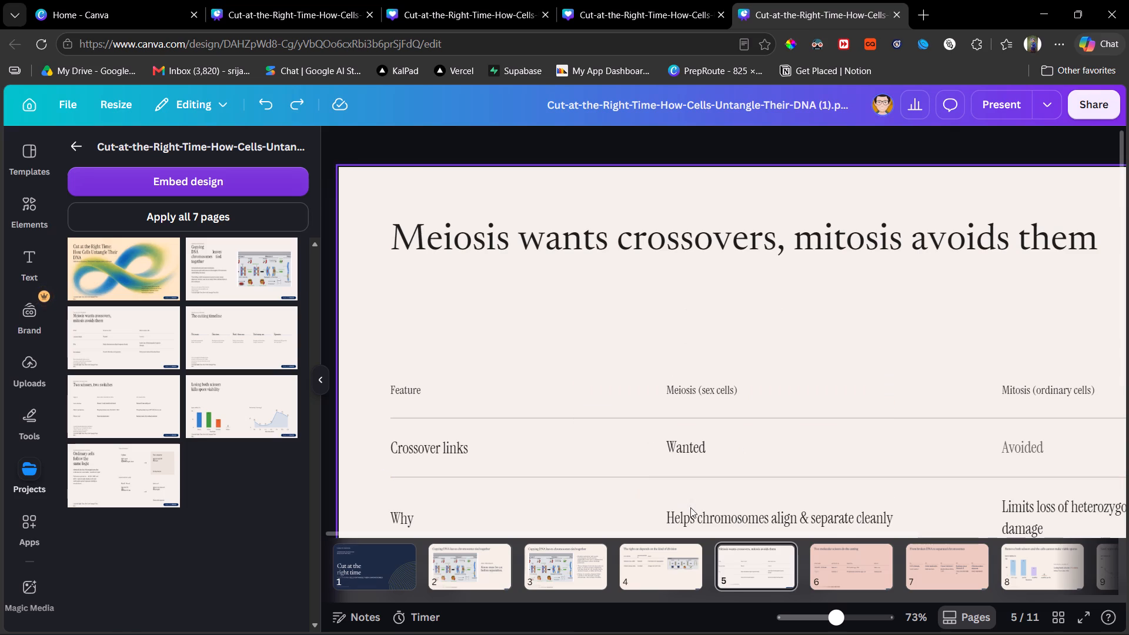
Check the layouts of pages 4 and 3, and paste the cut meiosis sentence as a new text box on page 5.
click(693, 568)
scroll(755, 465, down, 1)
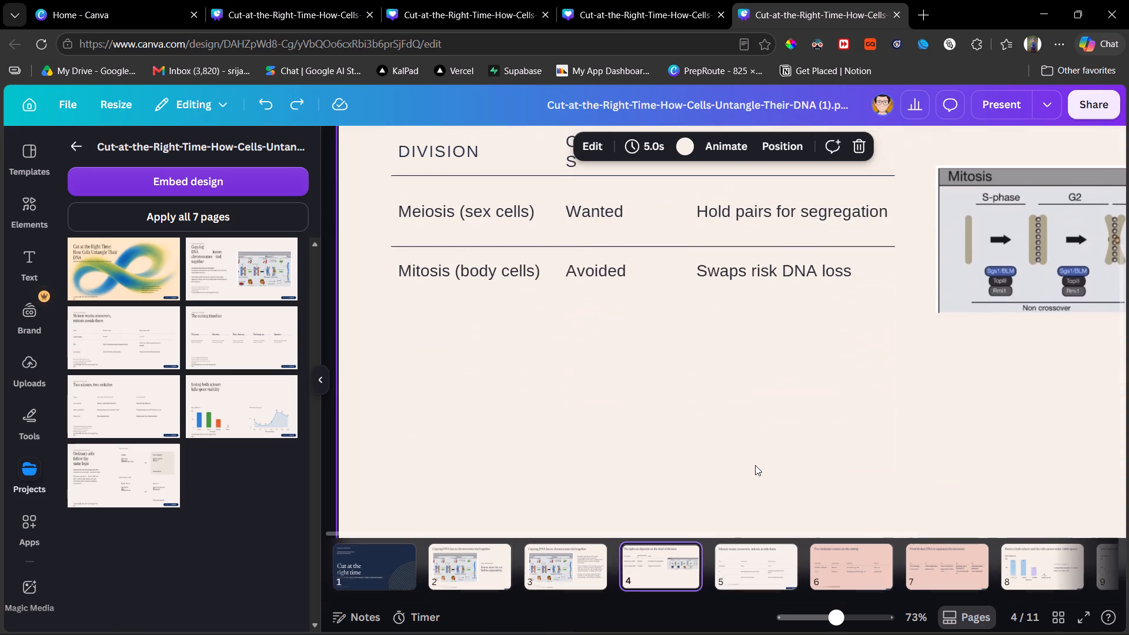
scroll(755, 465, down, 1)
click(534, 567)
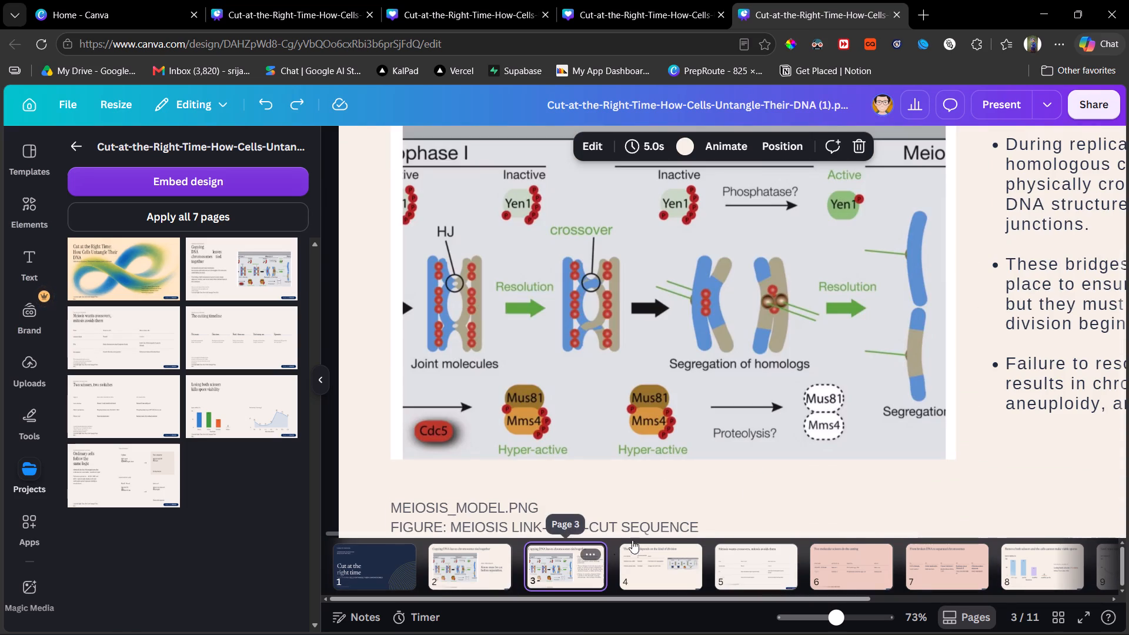
click(749, 576)
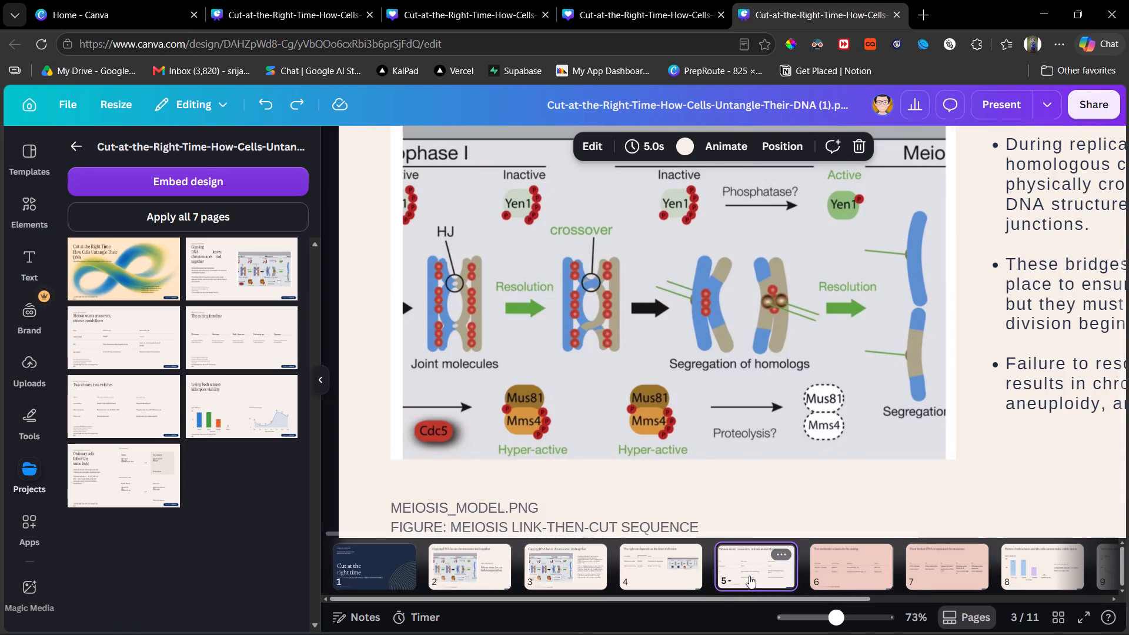
scroll(707, 386, up, 3)
click(622, 327)
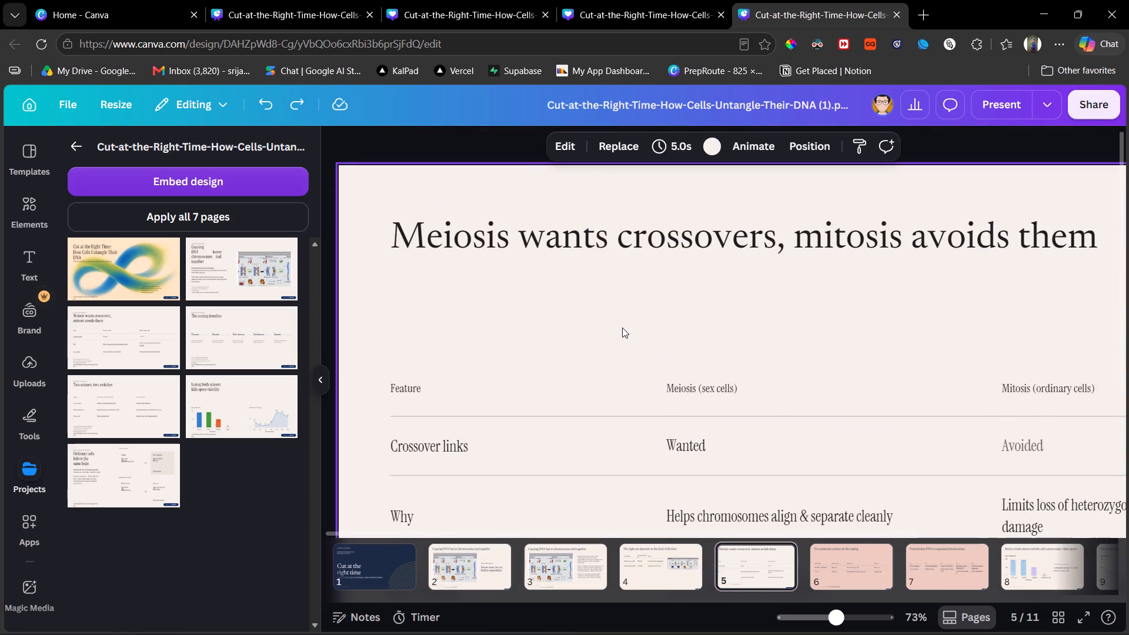
key(ctrl+v)
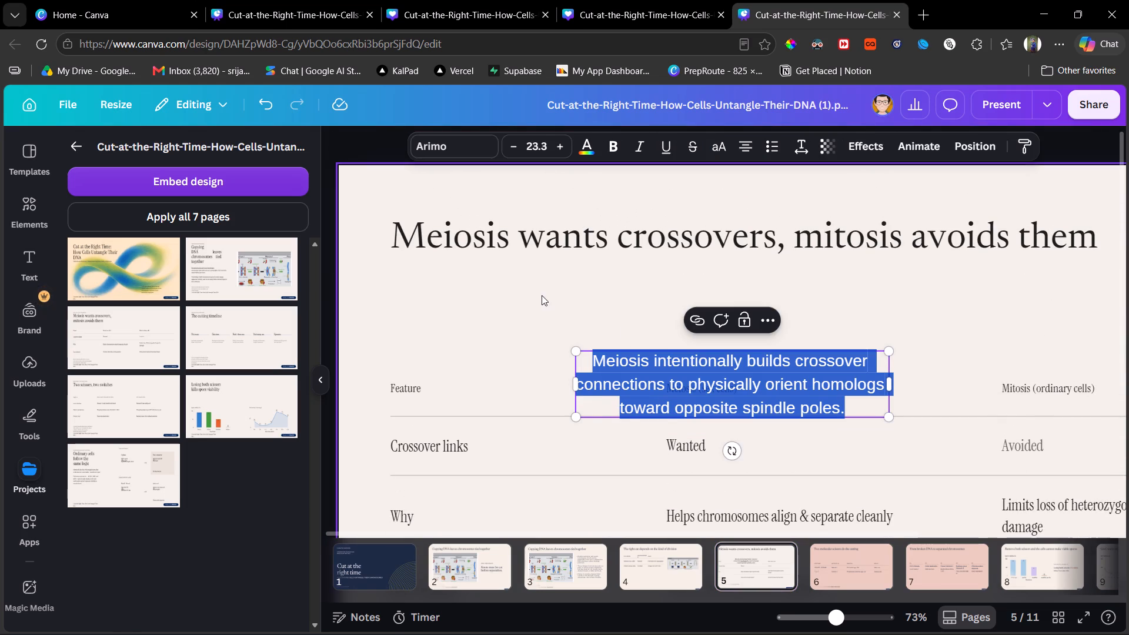
Move the pasted meiosis sentence directly below the title on page 5.
click(542, 295)
drag(621, 354, 441, 268)
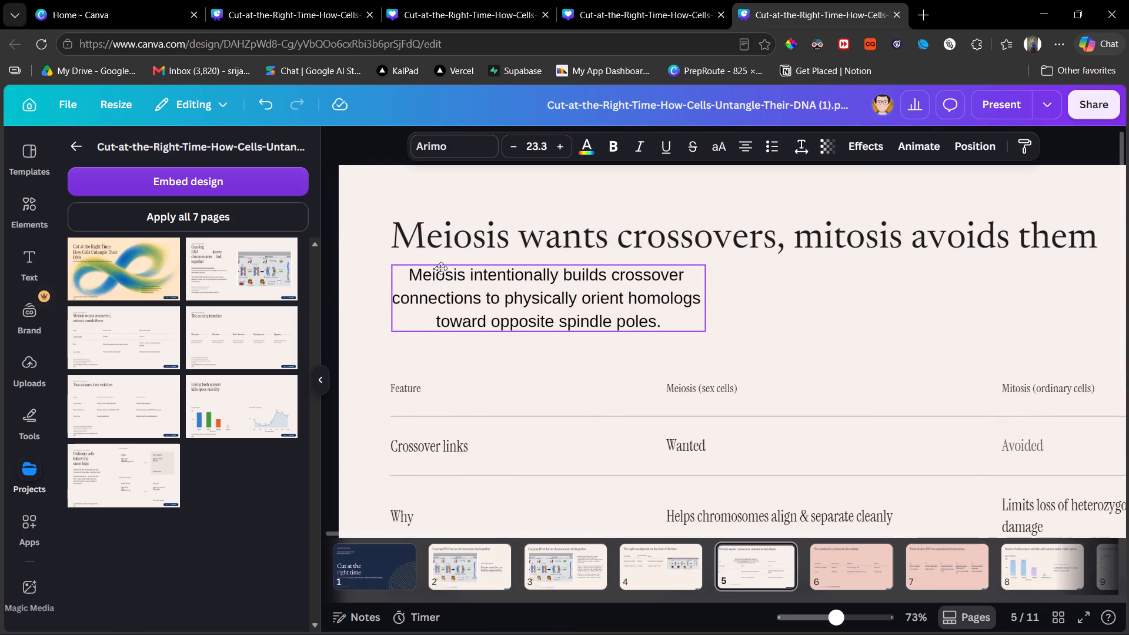
drag(441, 268, 443, 268)
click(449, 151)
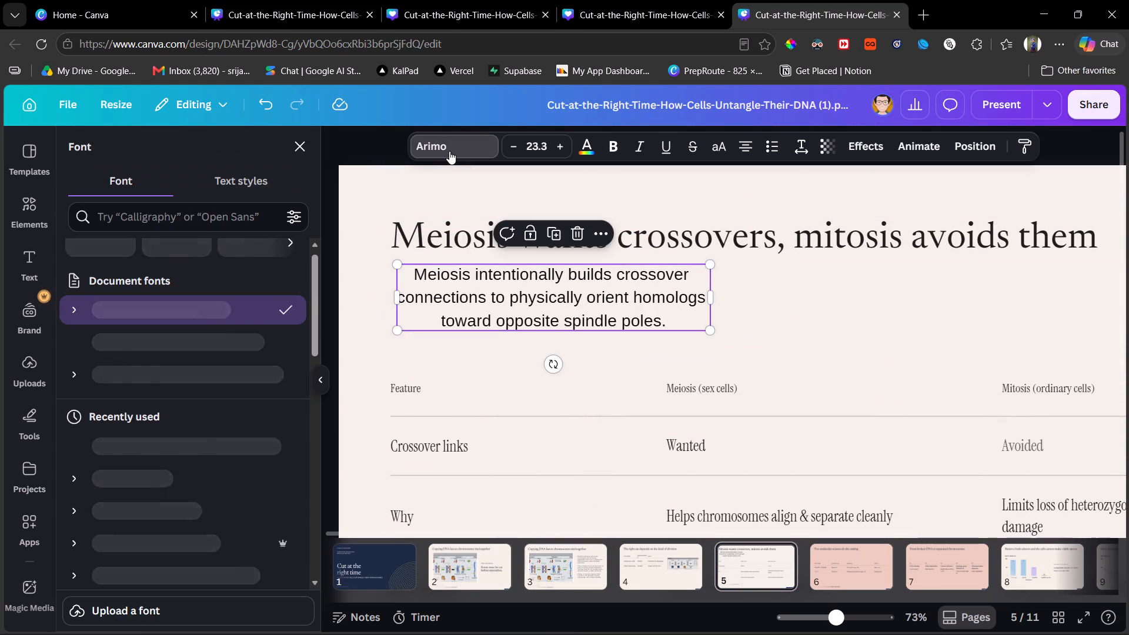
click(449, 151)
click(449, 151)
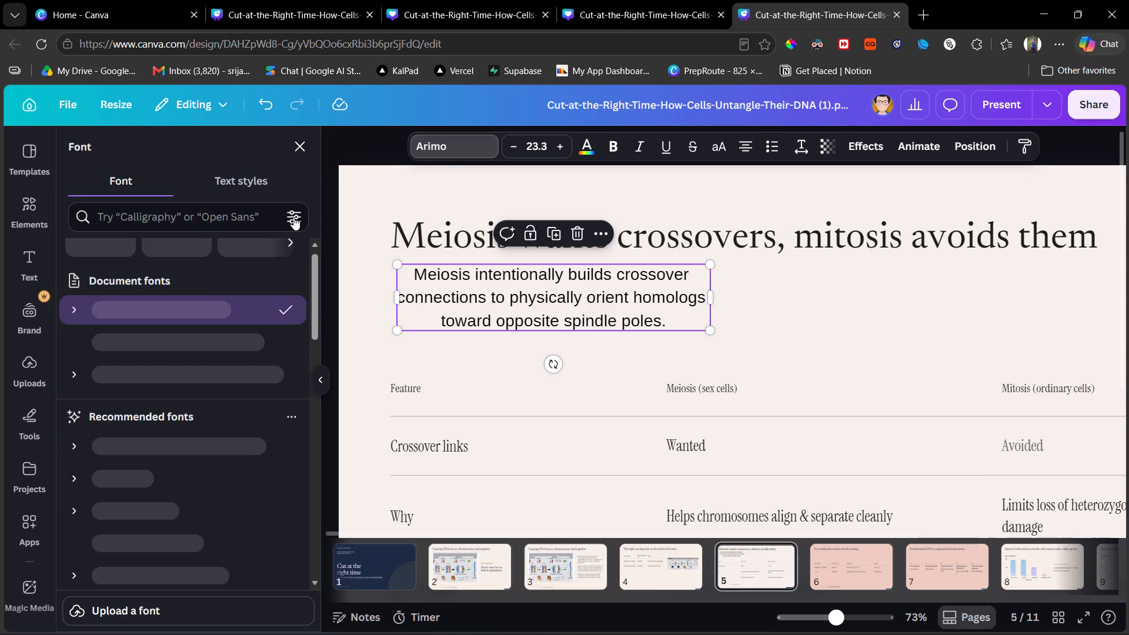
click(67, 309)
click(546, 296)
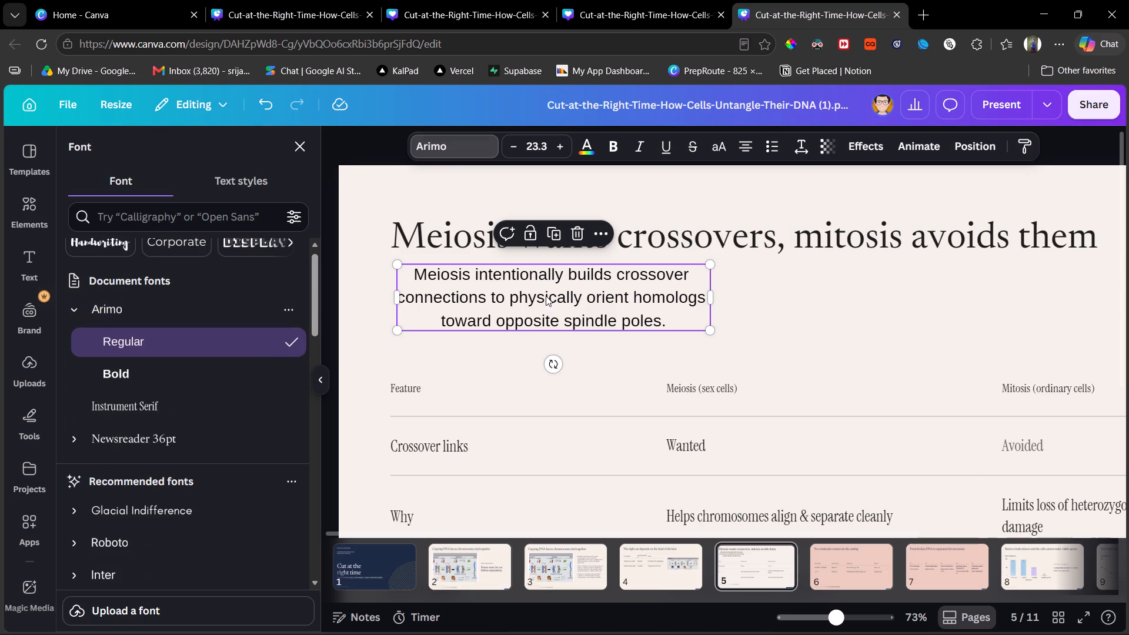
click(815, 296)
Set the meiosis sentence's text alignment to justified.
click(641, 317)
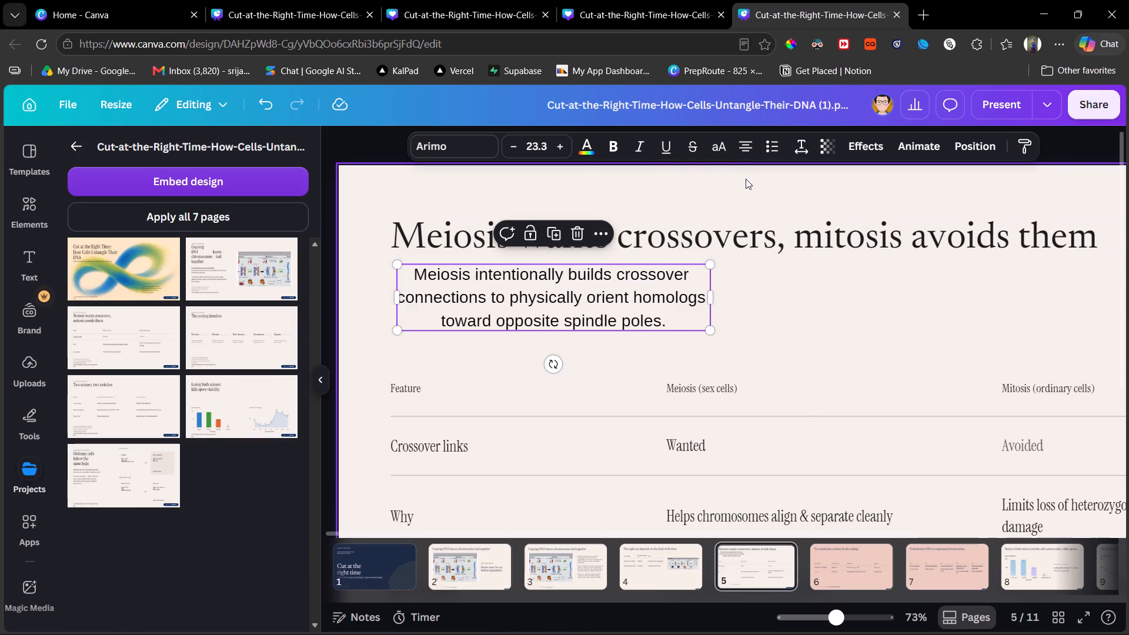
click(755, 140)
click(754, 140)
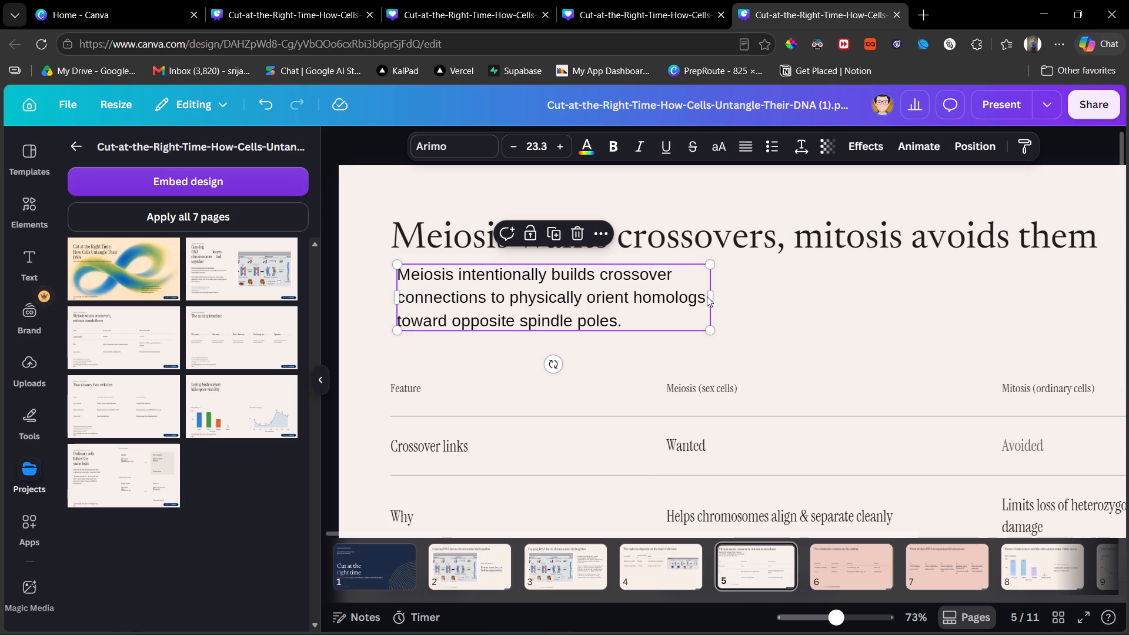
Widen the meiosis sentence's text box to roughly the width of the title above it.
drag(710, 287, 970, 262)
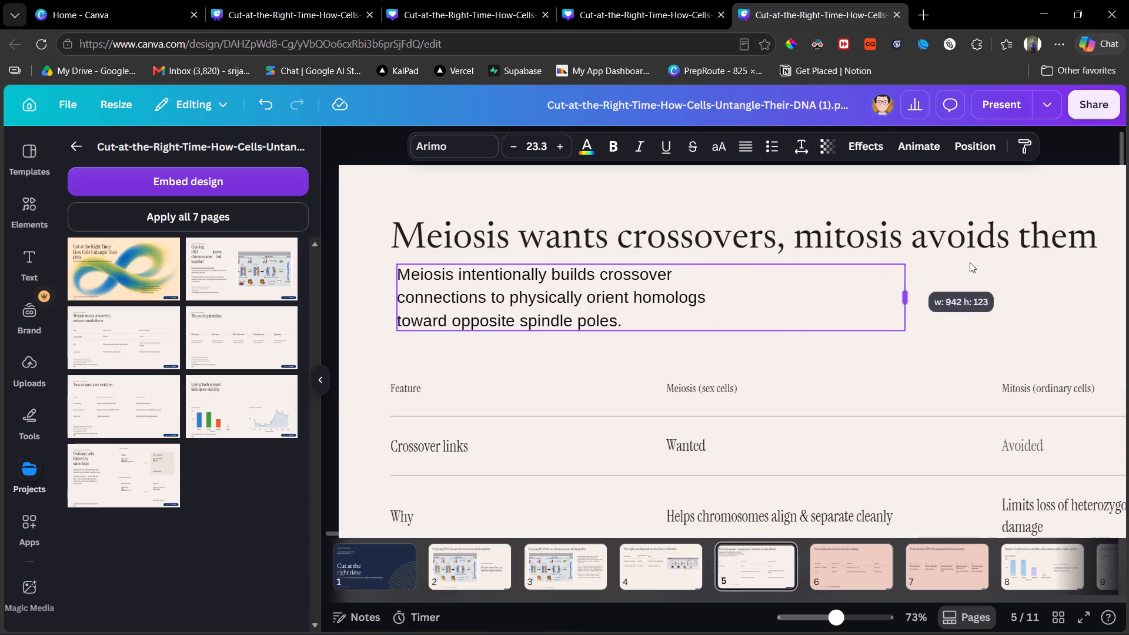
drag(970, 262, 1128, 263)
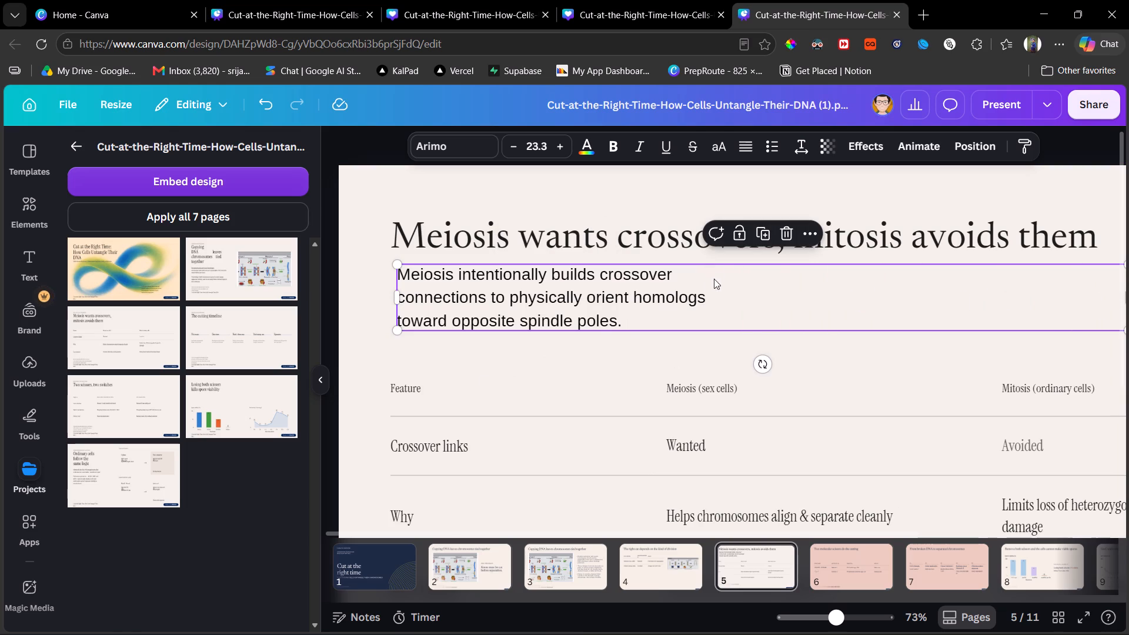
Remove the line breaks after "homologs" and "crossover" in the meiosis sentence so the text flows across the widened box.
click(715, 266)
key(Right)
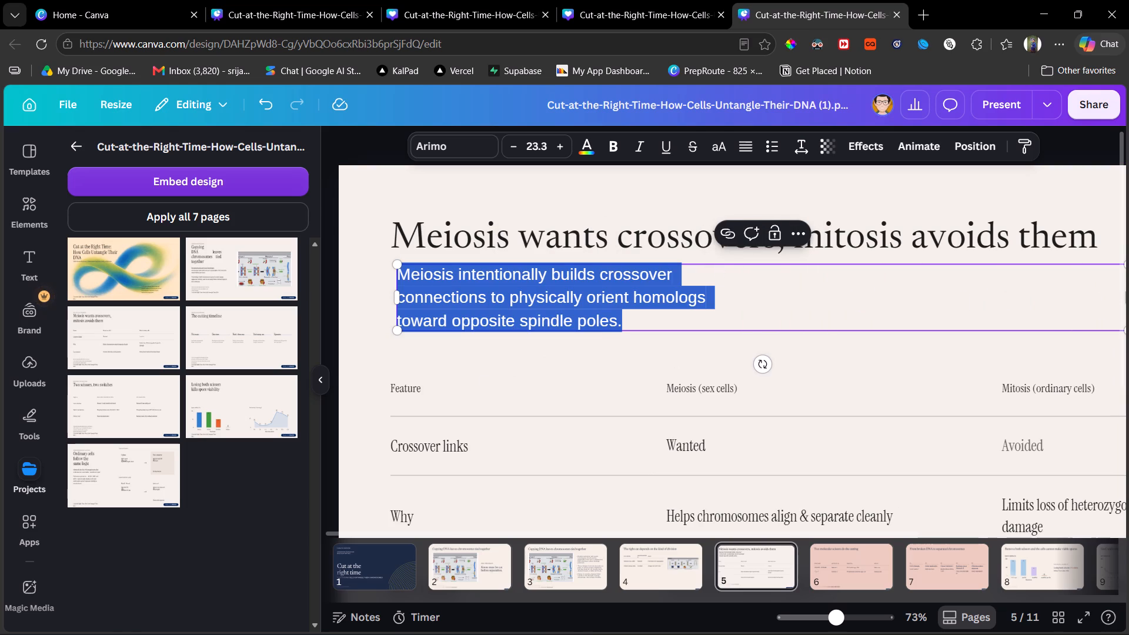
key(Up)
key(Right)
key(Right)
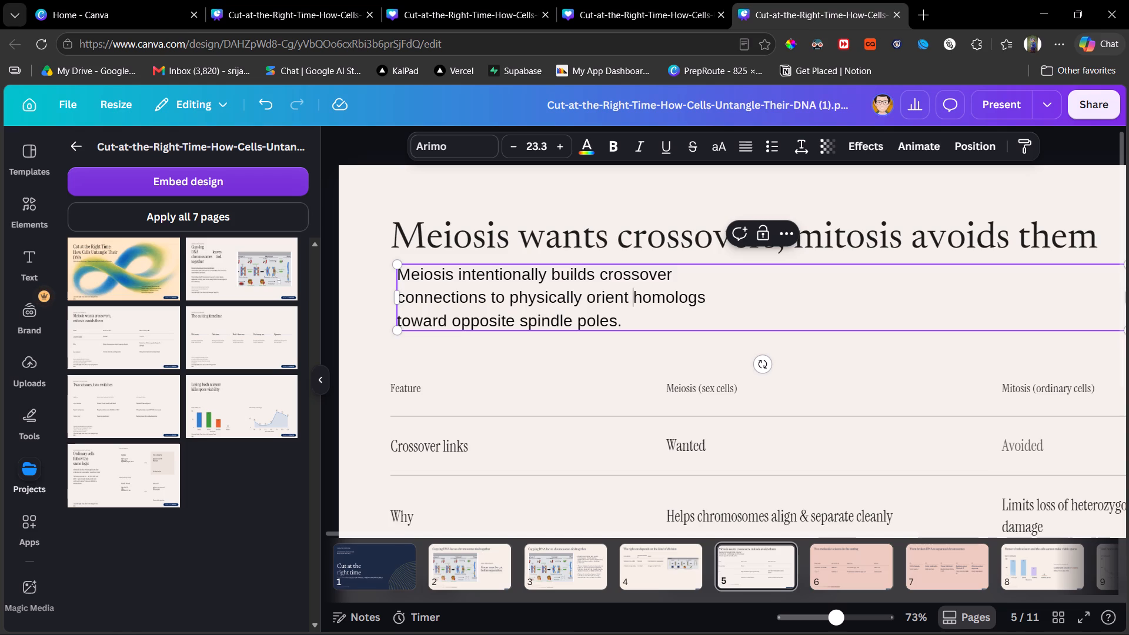
key(Right)
key(Right)
key(Right)
key(Right)
key(Right)
key(Right)
key(Right)
key(Right)
key(Right)
key(Right)
key(BackSpace)
key(Up)
key(Right)
key(BackSpace)
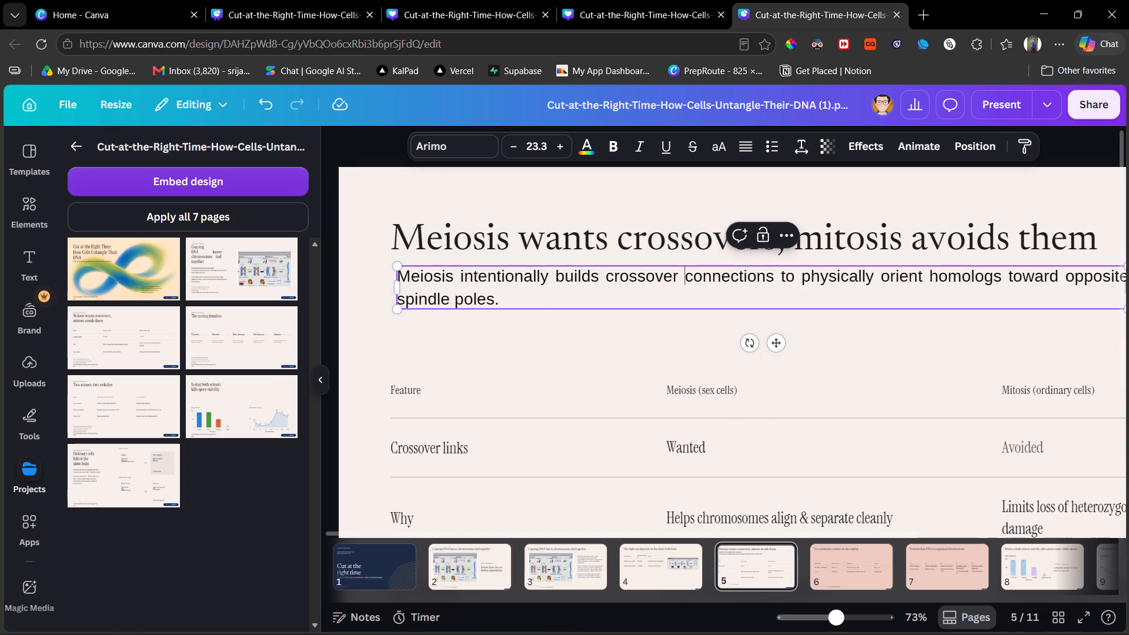
Check the alignment of the bullet text on page 3, and left-align the meiosis sentence on page 5 to match.
scroll(720, 298, left, 2)
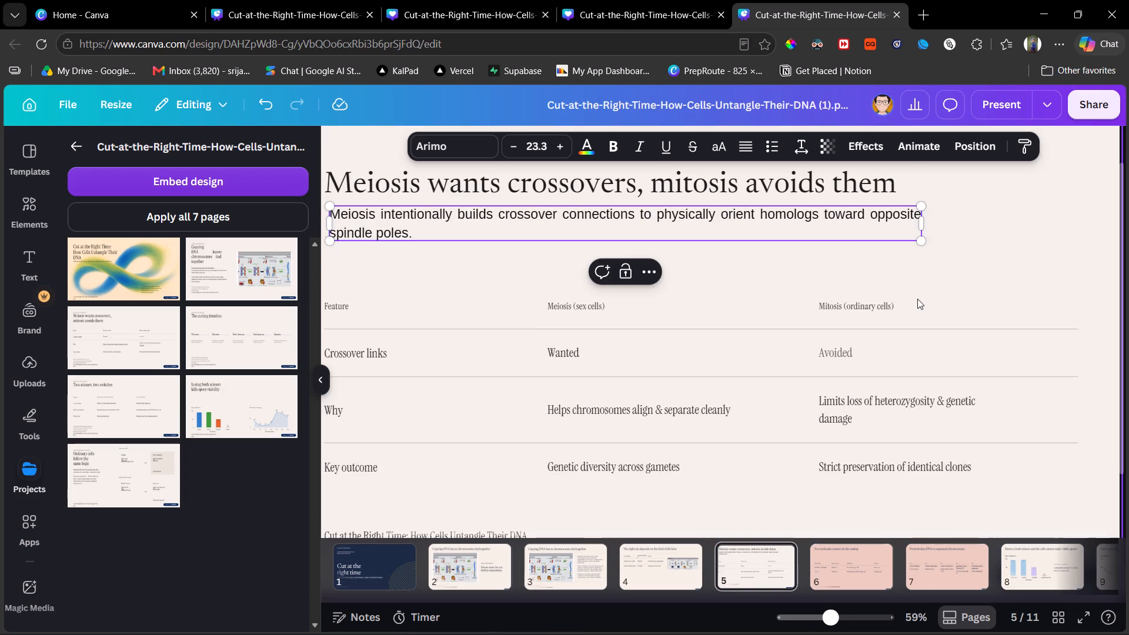
scroll(917, 299, right, 1)
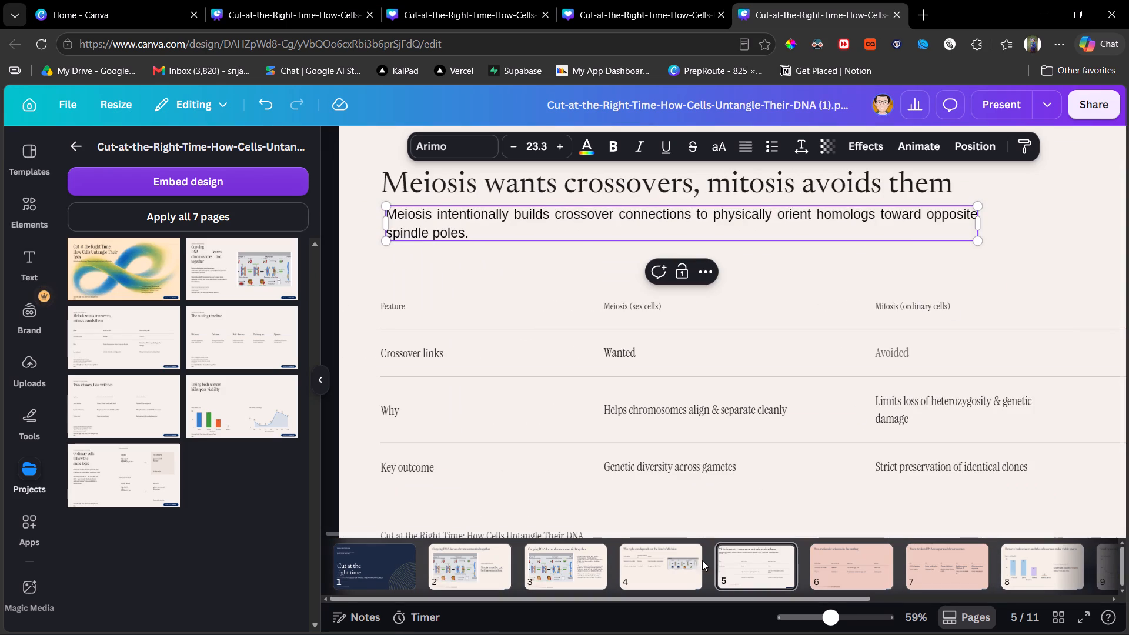
click(584, 567)
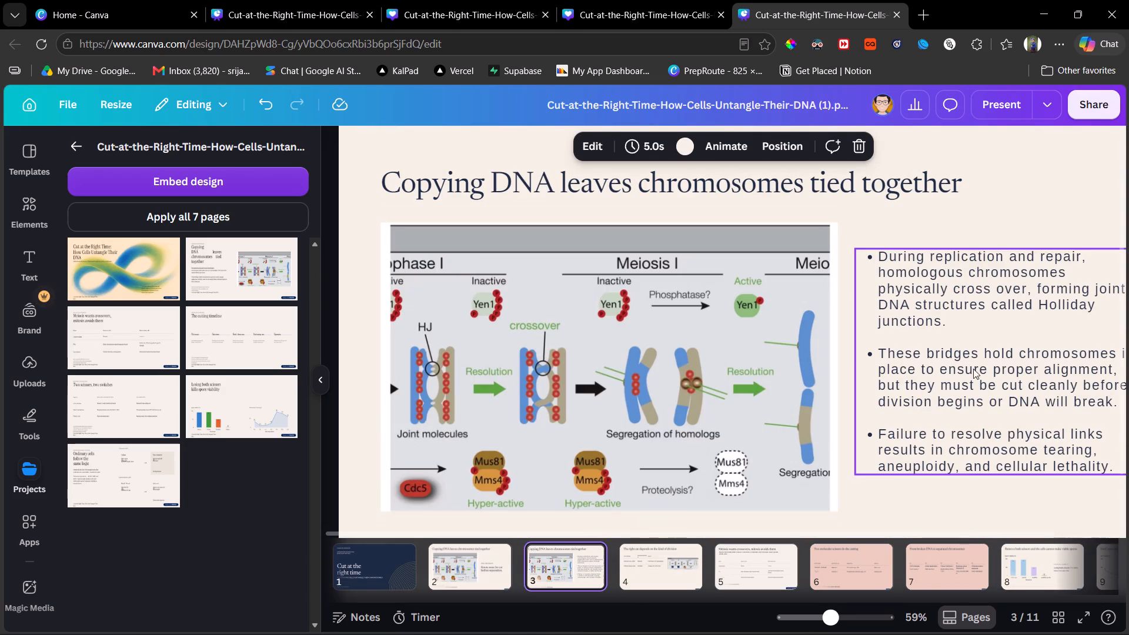
click(996, 363)
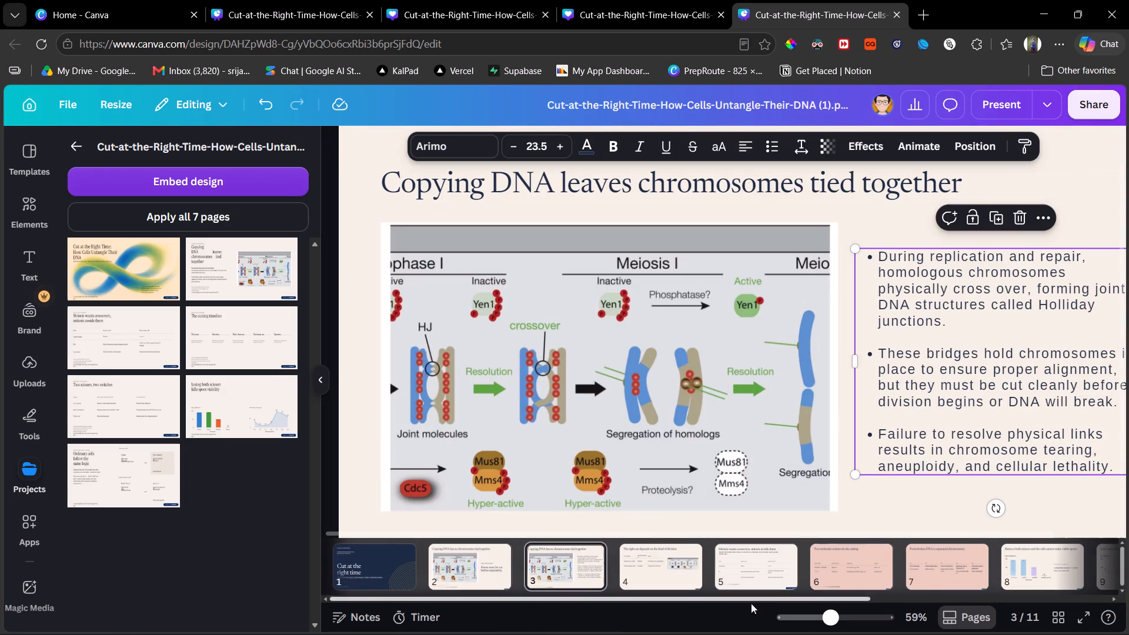
click(836, 559)
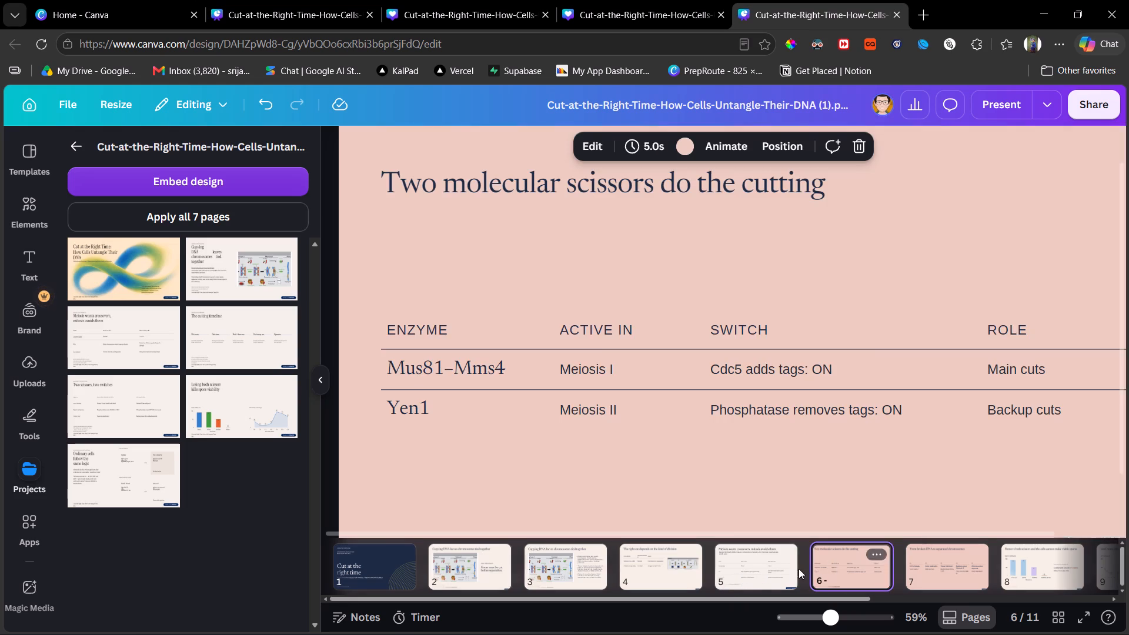
click(754, 573)
click(637, 220)
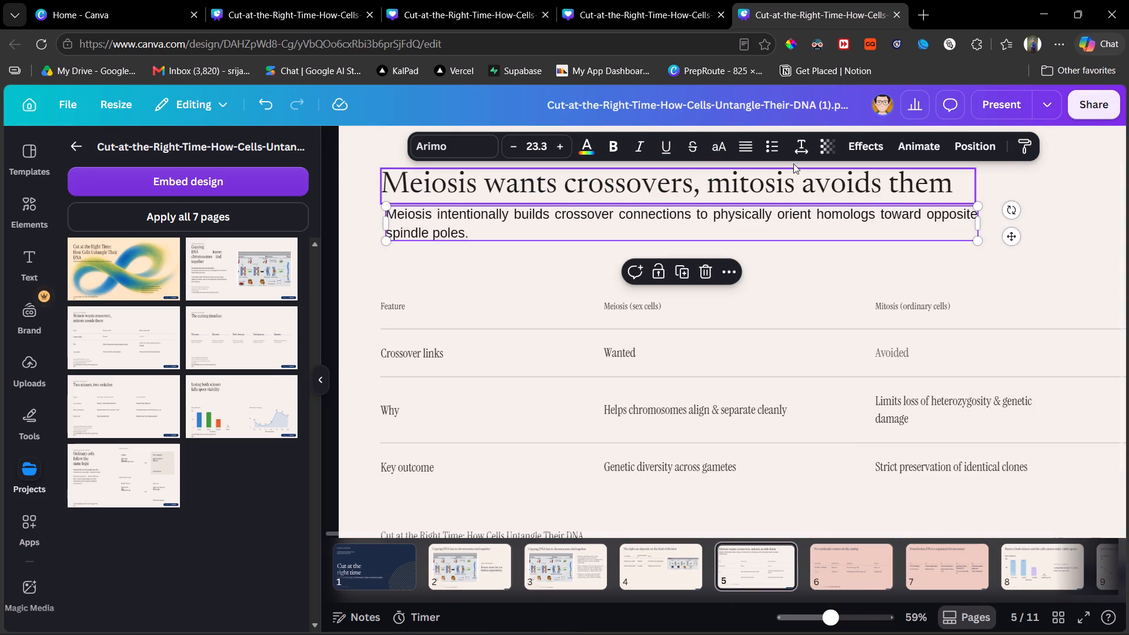
click(747, 148)
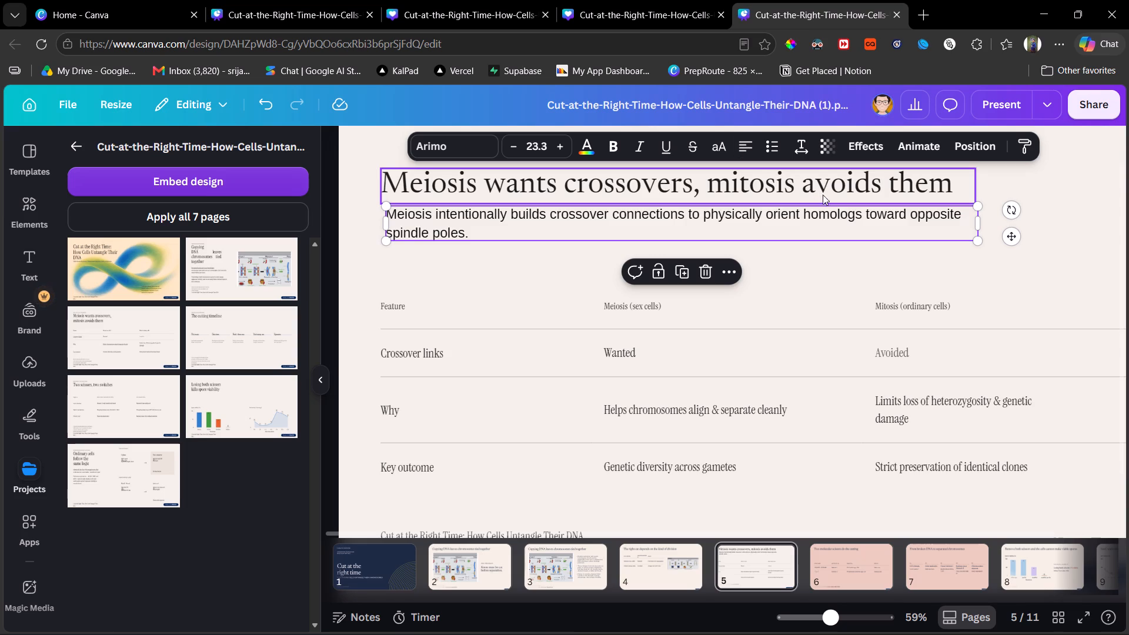
click(829, 290)
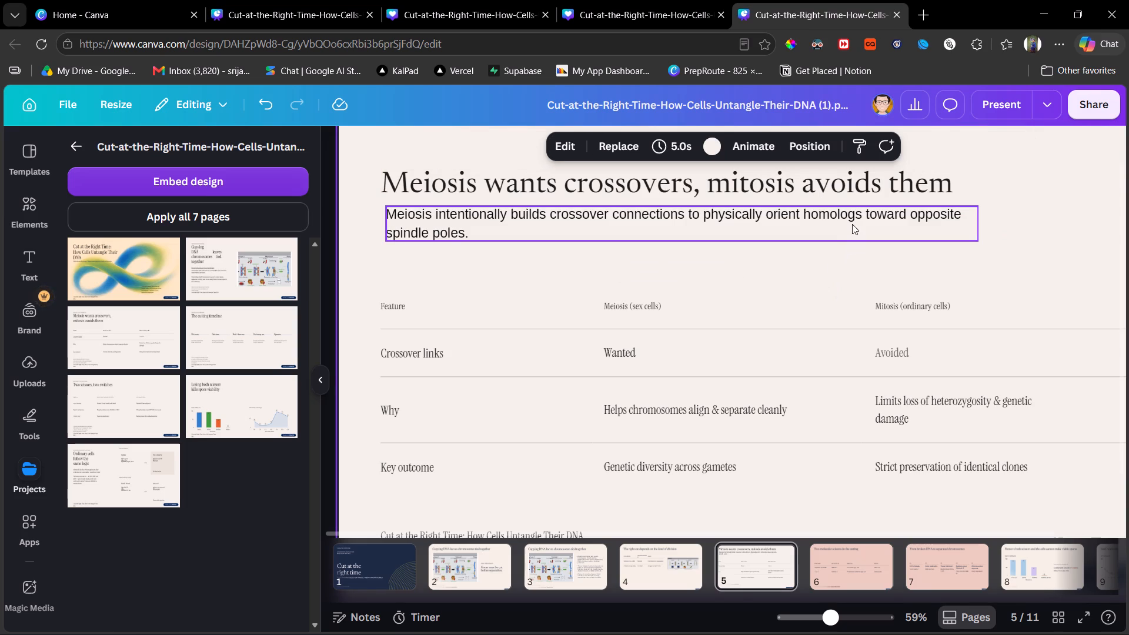
Align the meiosis sentence's box with the title's left edge and fine-tune its width, keeping the text on two lines.
click(853, 220)
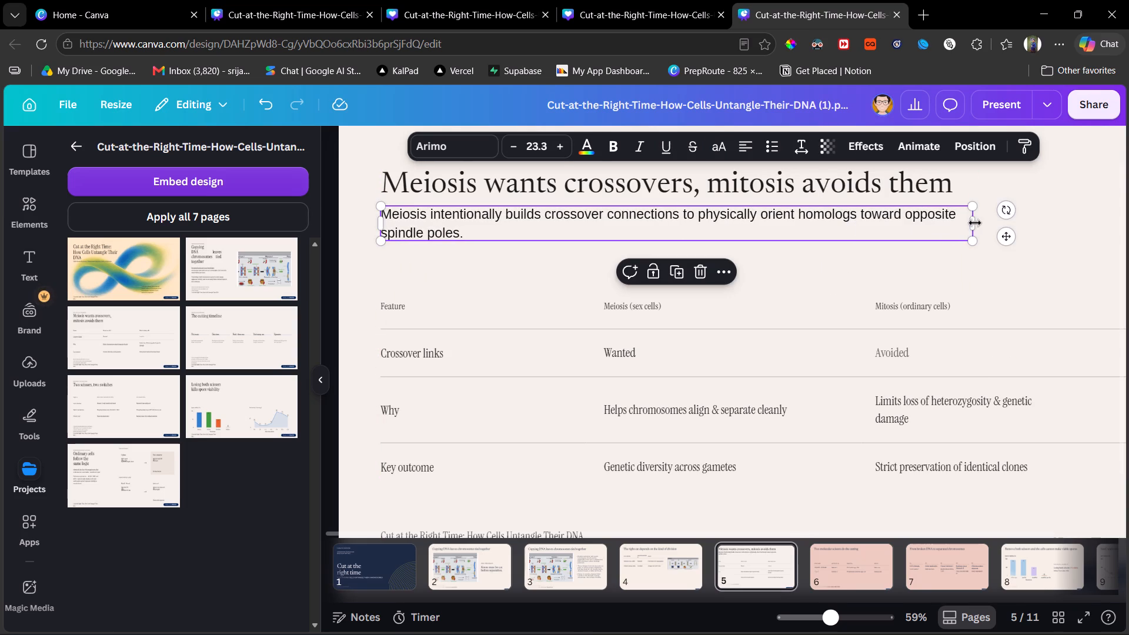
drag(980, 223, 963, 214)
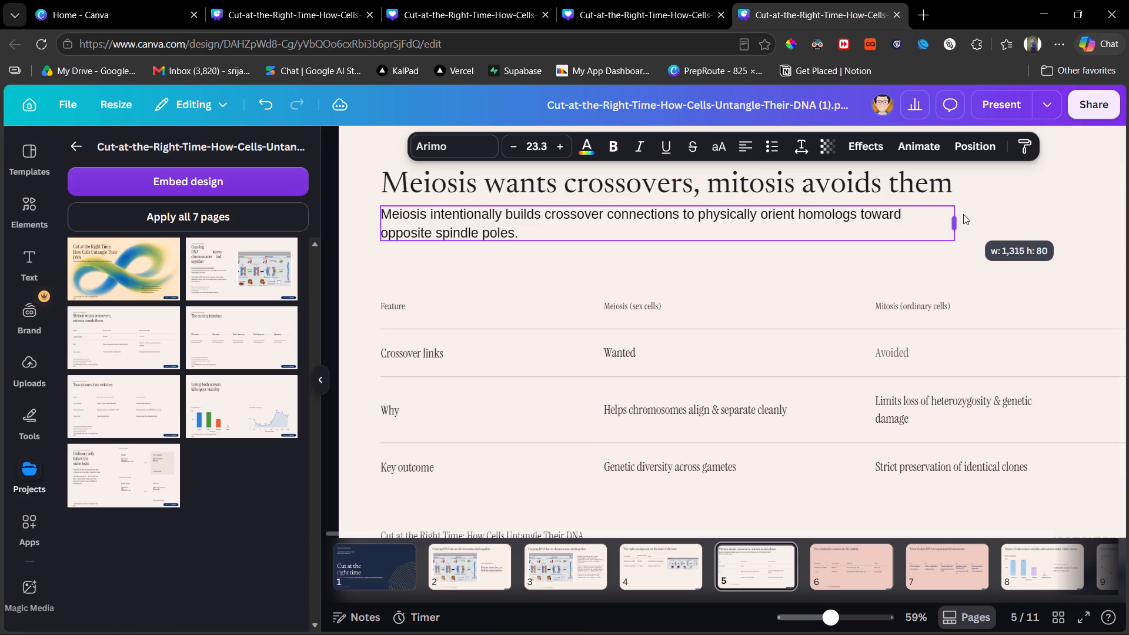
drag(963, 214, 965, 214)
click(951, 259)
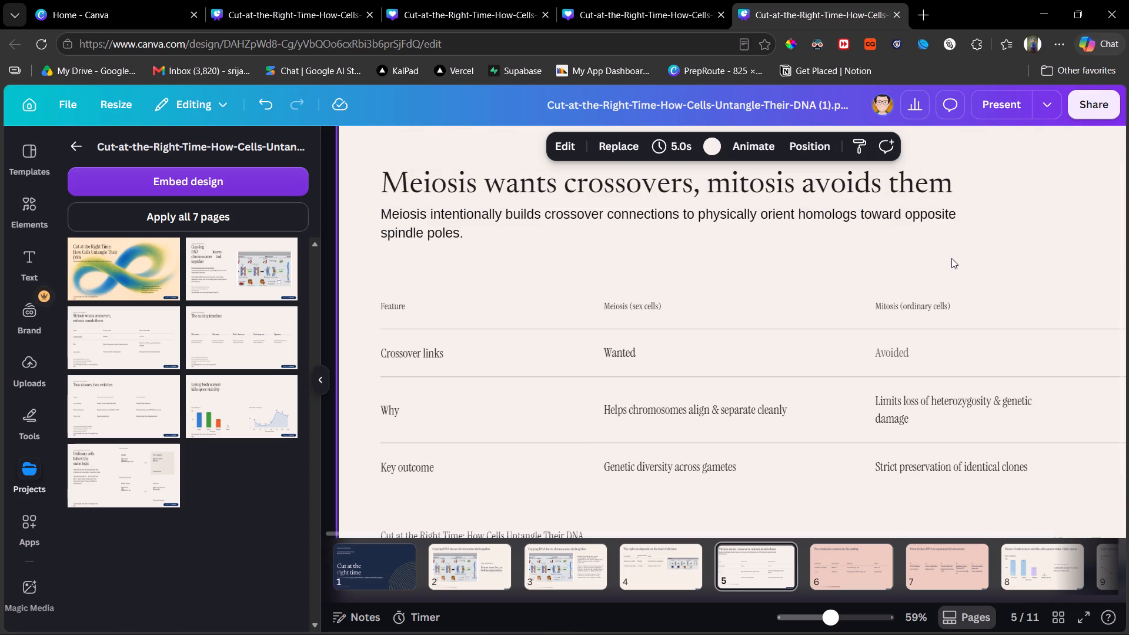
Delete the "Cut at the Right Time: How Cells Untangle Their DNA" text box below the comparison table on page 5.
scroll(951, 258, down, 1)
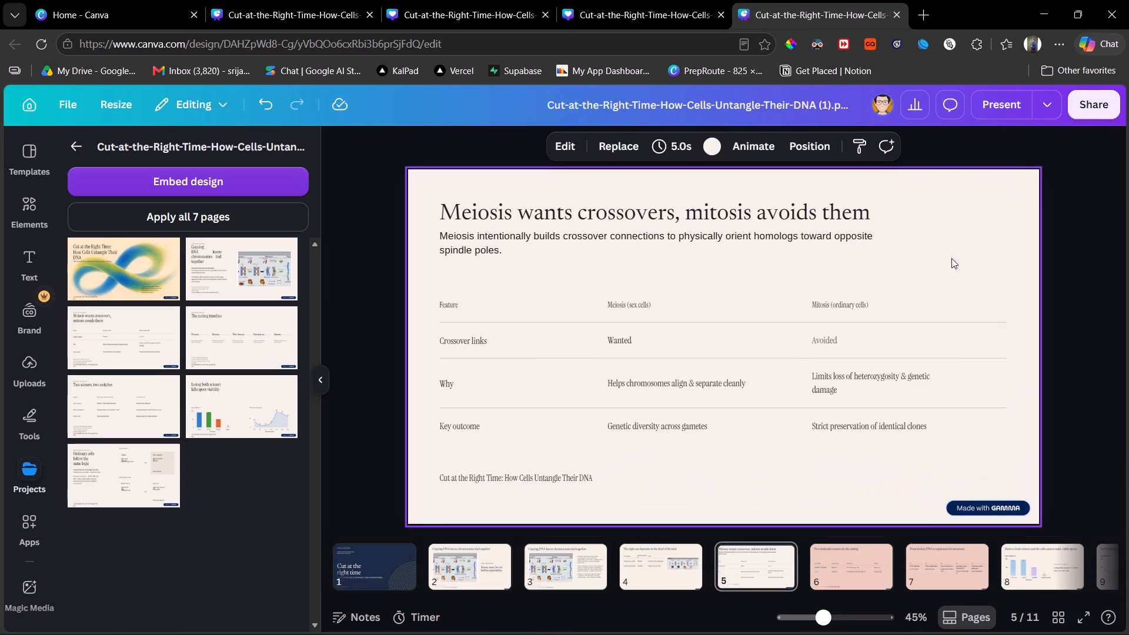
scroll(951, 258, down, 1)
scroll(753, 442, down, 1)
click(559, 474)
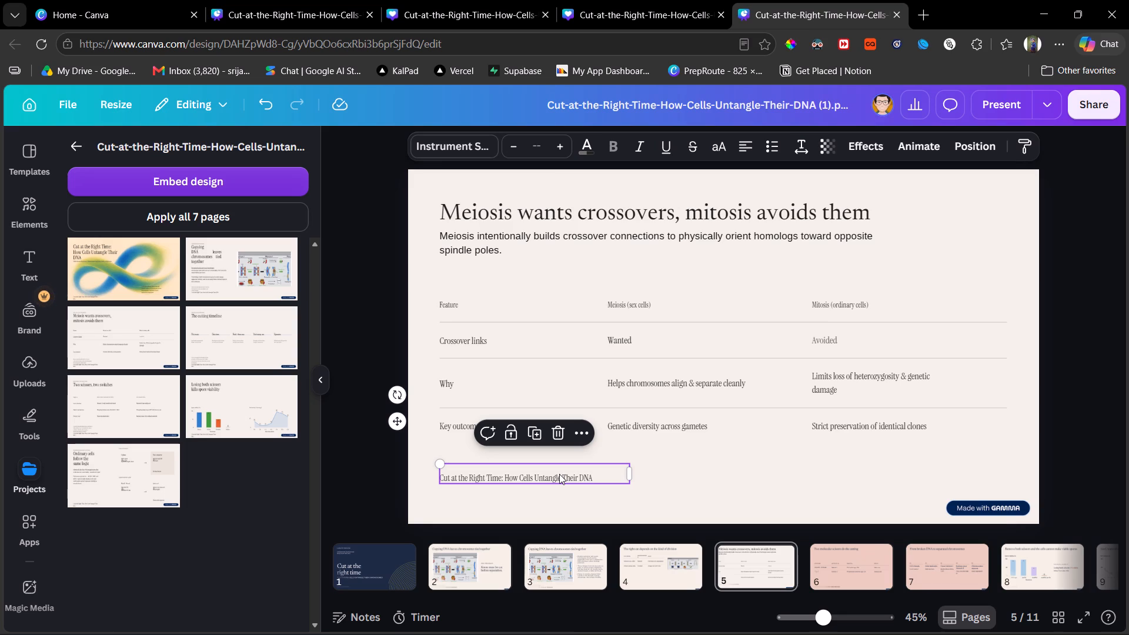
key(Delete)
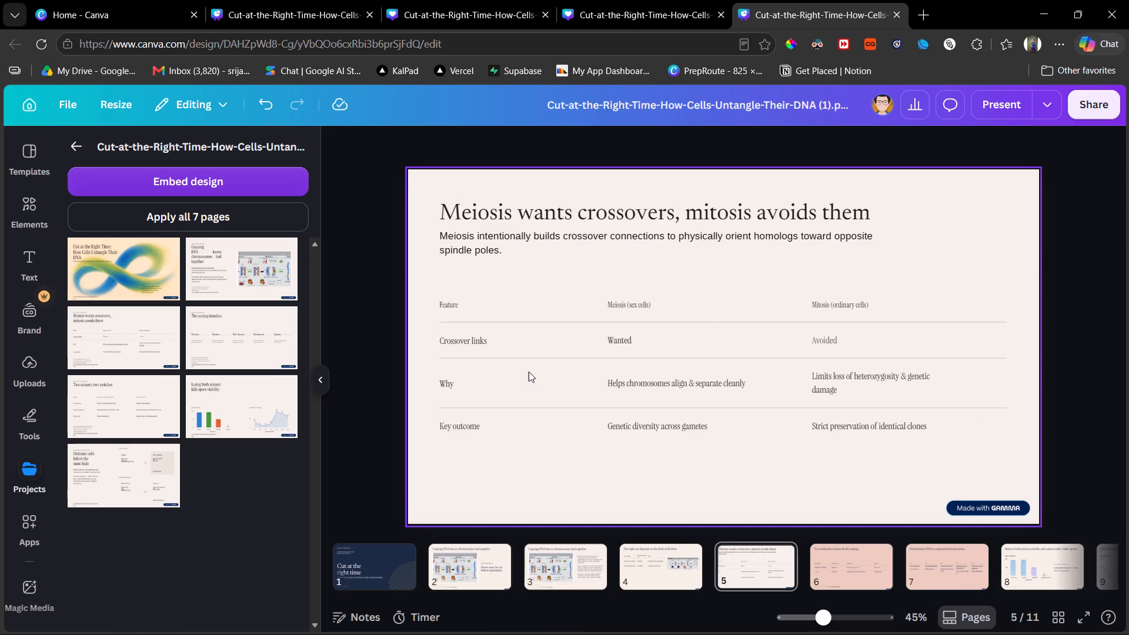
Change the font of the table headers "Feature", "Meiosis (sex cells)" and "Mitosis (ordinary cells)" to Newsreader 36pt.
drag(421, 283, 1024, 440)
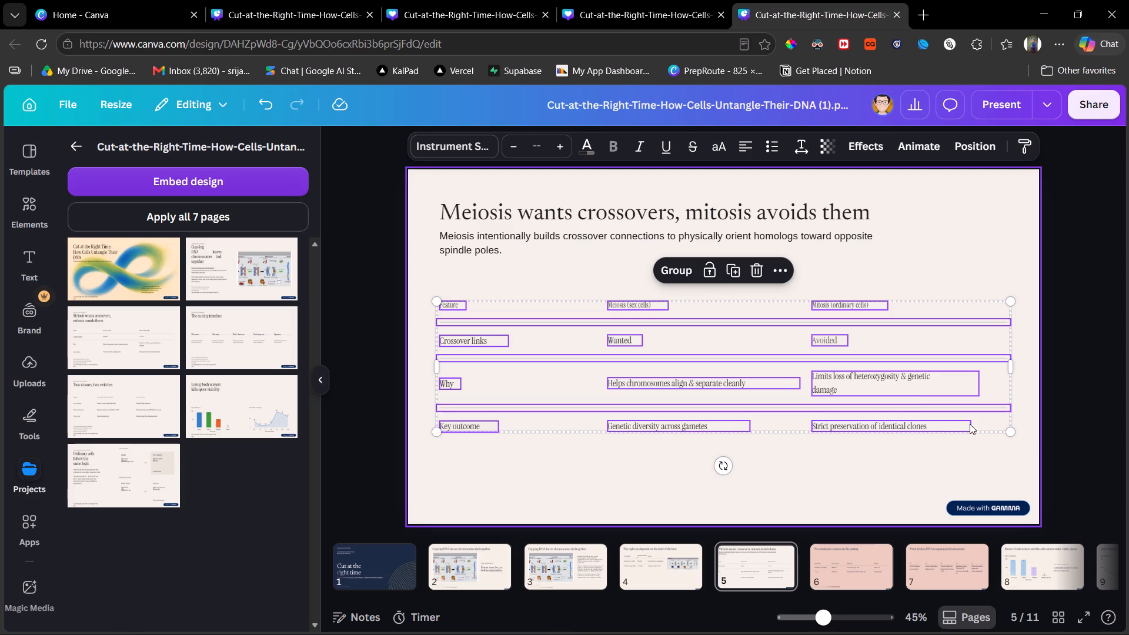
click(507, 289)
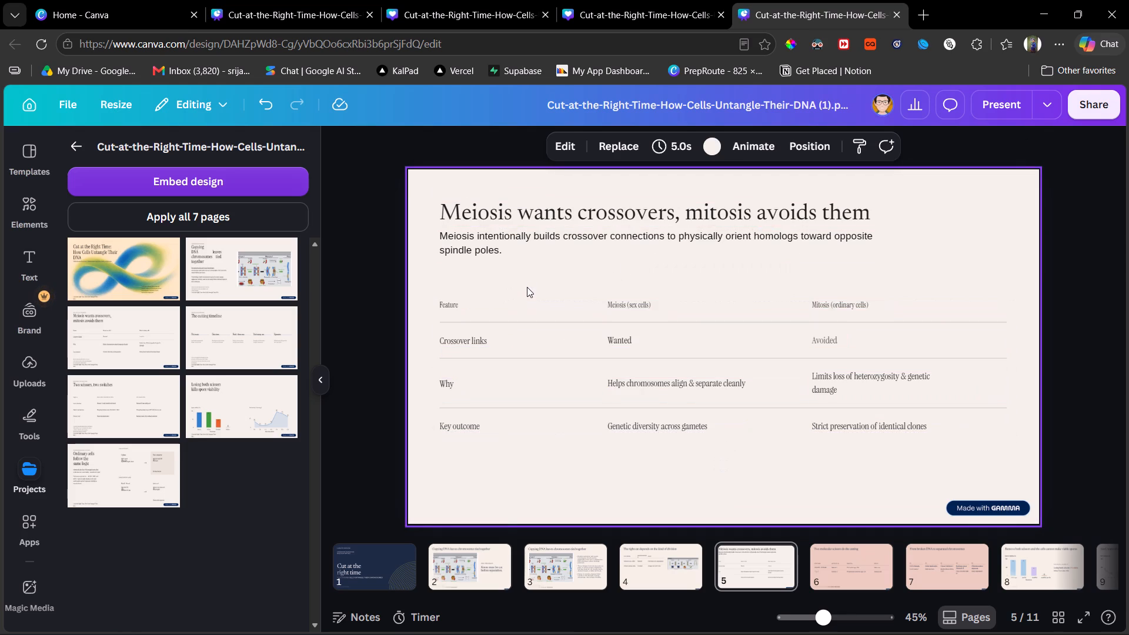
scroll(527, 287, right, 1)
click(415, 212)
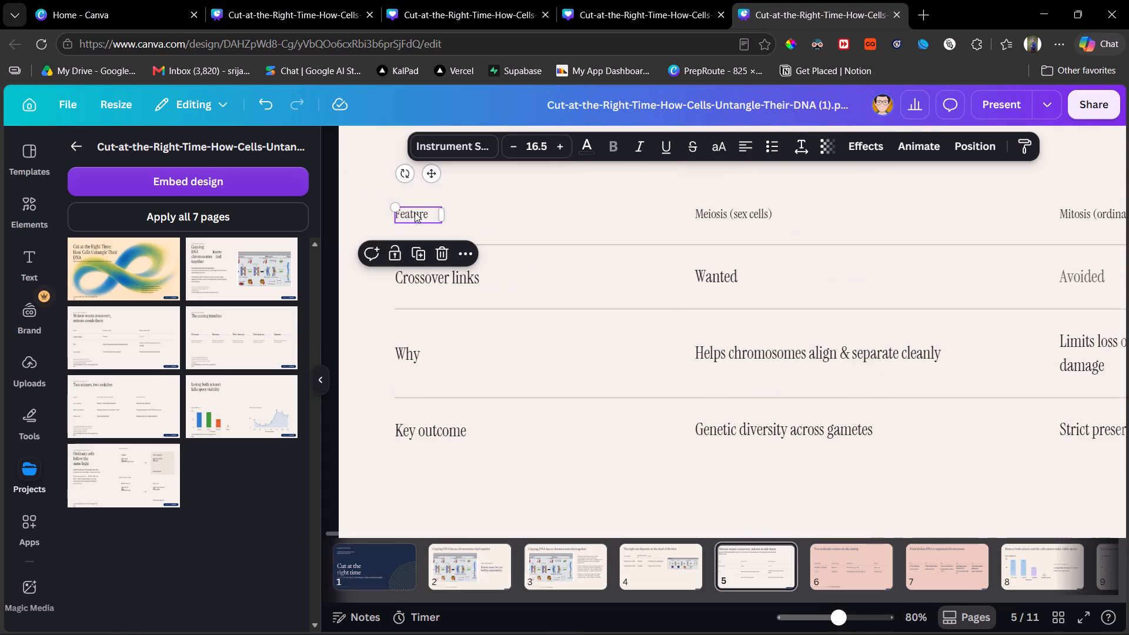
scroll(464, 223, left, 1)
shift+click(640, 213)
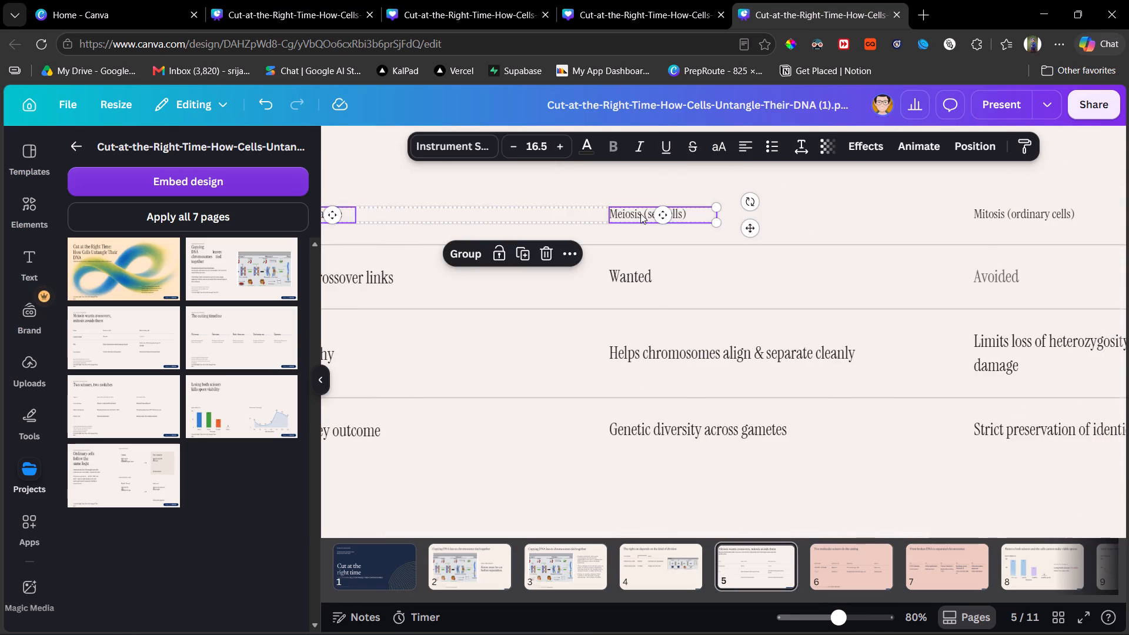
shift+scroll(640, 213, left, 3)
shift+click(844, 213)
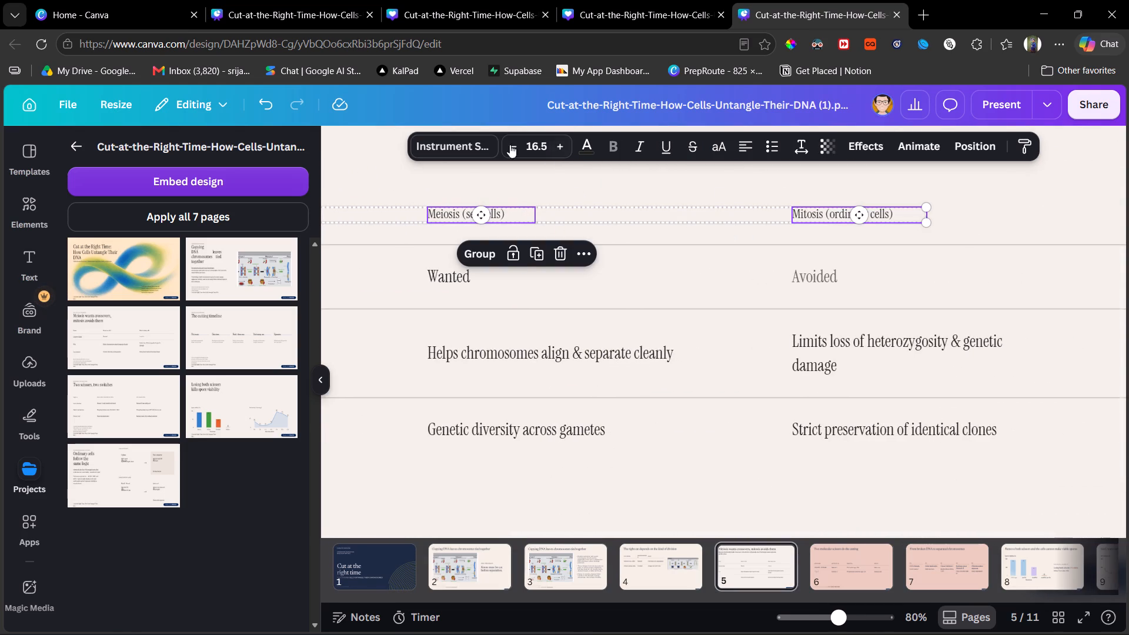
click(483, 144)
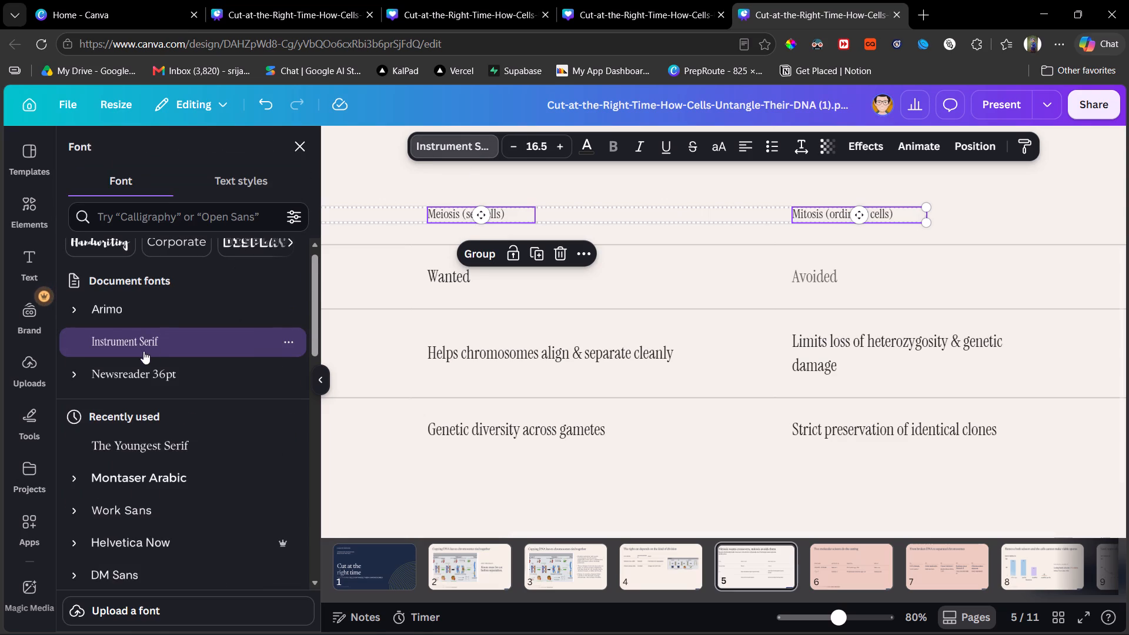
click(145, 370)
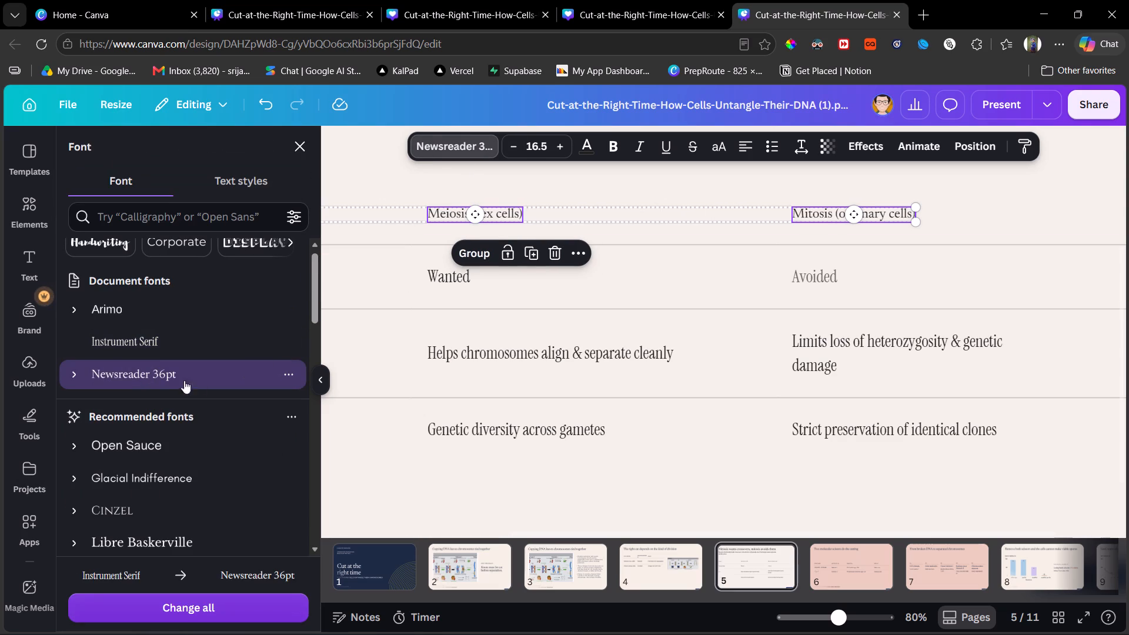
Set the table headers "Feature", "Meiosis (sex cells)" and "Mitosis (ordinary cells)" to the Bold weight of Newsreader 36pt.
click(75, 376)
click(162, 536)
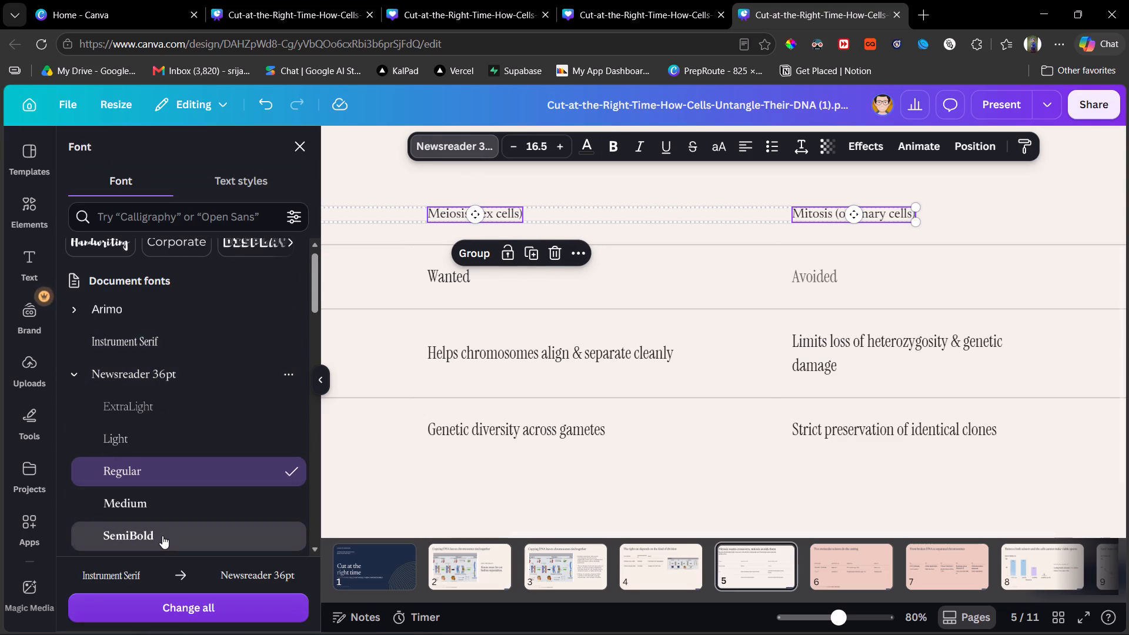
scroll(166, 529, down, 1)
click(179, 493)
Change the row labels "Crossover links", "Why" and "Key outcome" to Newsreader 36pt Bold.
scroll(350, 432, right, 4)
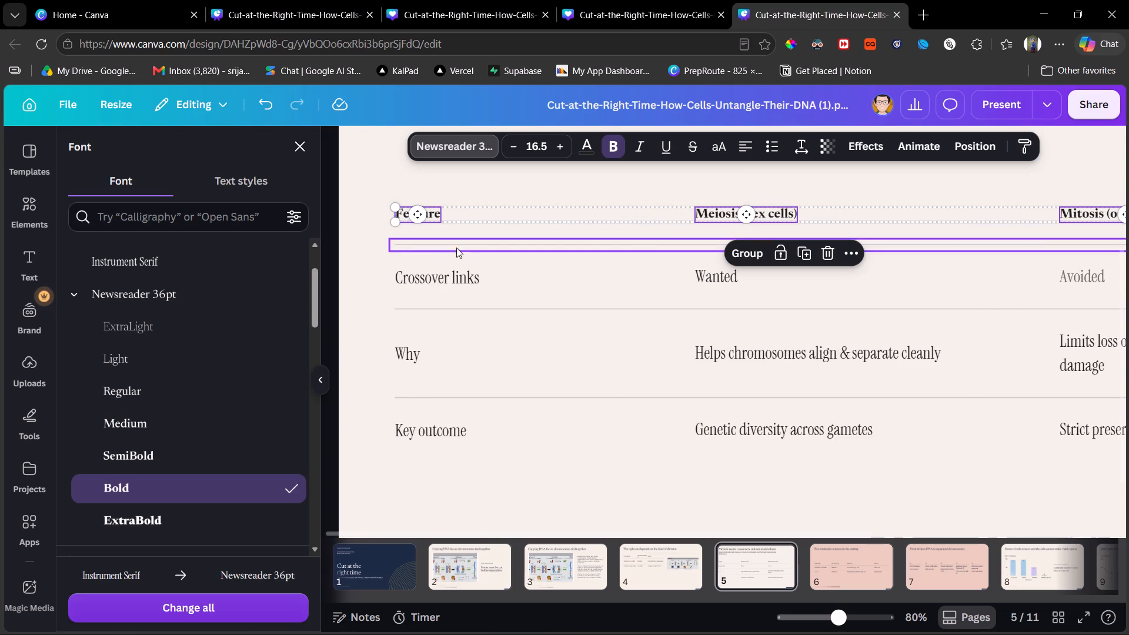
click(452, 282)
shift+click(410, 352)
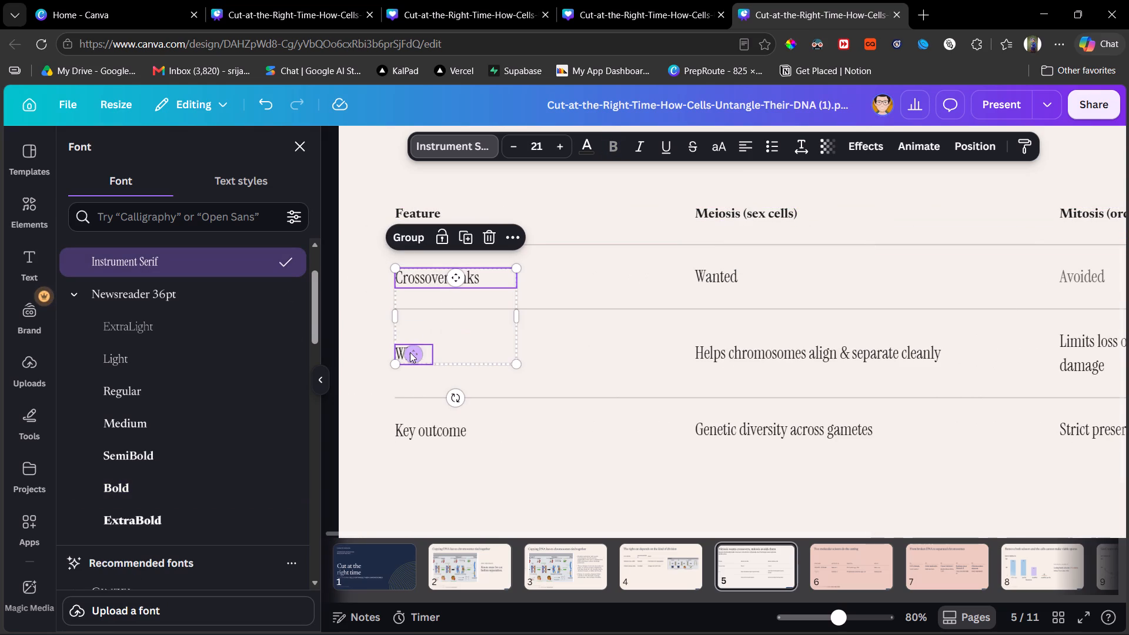
shift+click(443, 435)
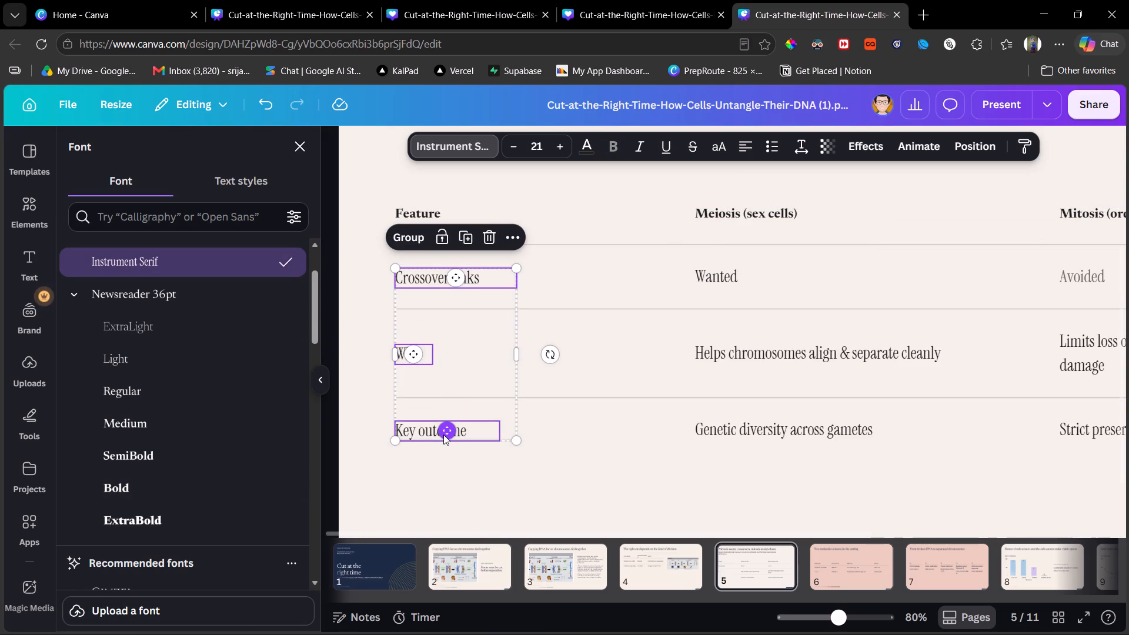
click(198, 488)
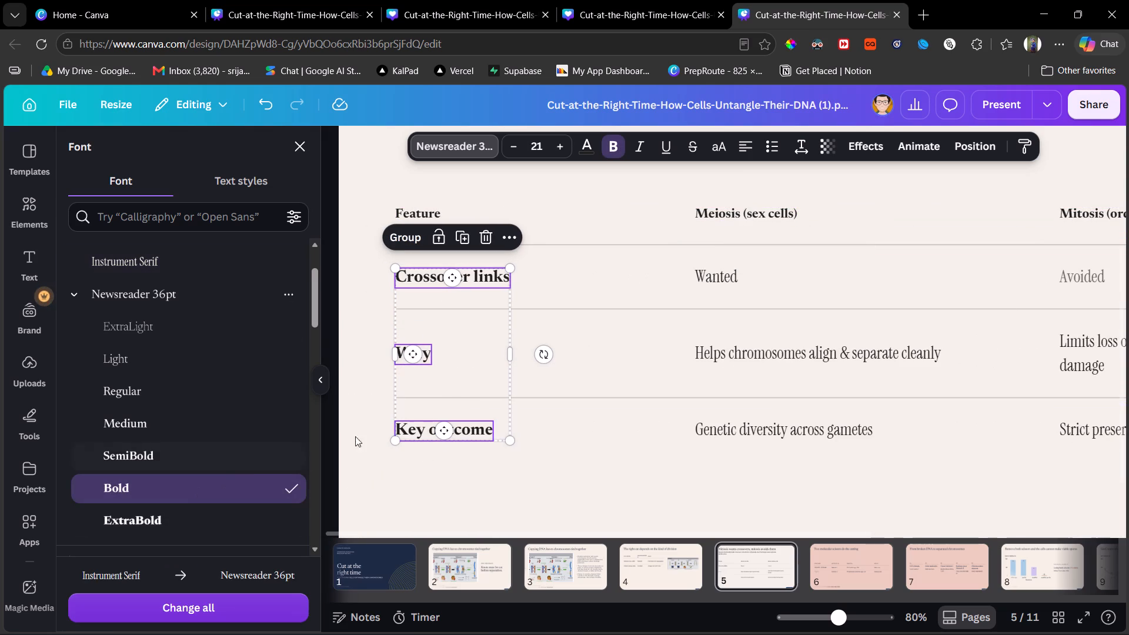
click(541, 461)
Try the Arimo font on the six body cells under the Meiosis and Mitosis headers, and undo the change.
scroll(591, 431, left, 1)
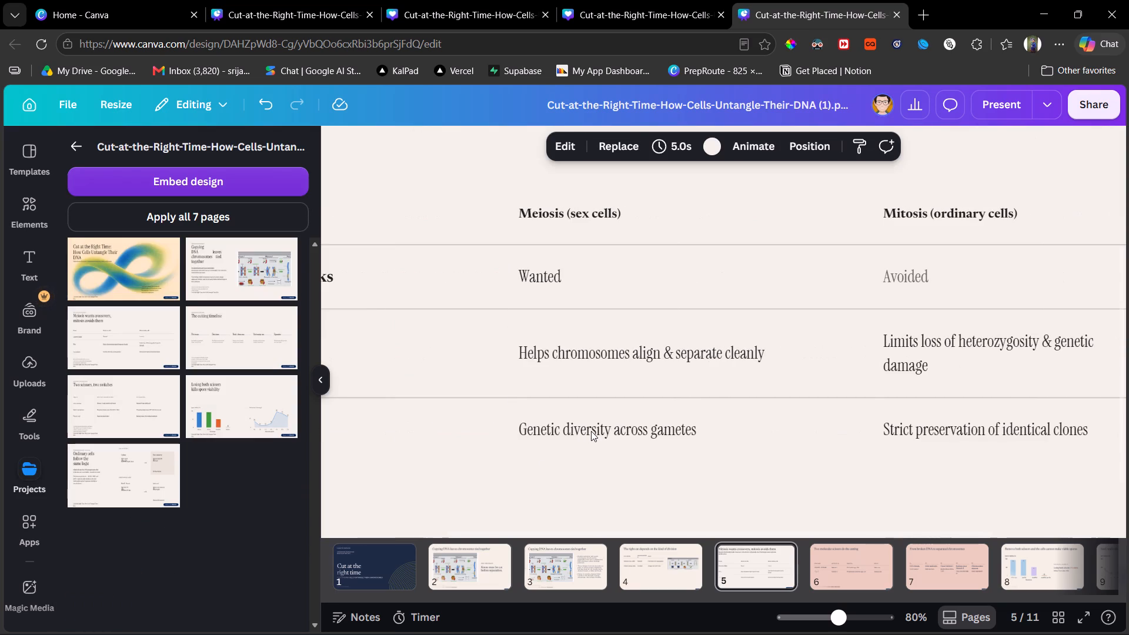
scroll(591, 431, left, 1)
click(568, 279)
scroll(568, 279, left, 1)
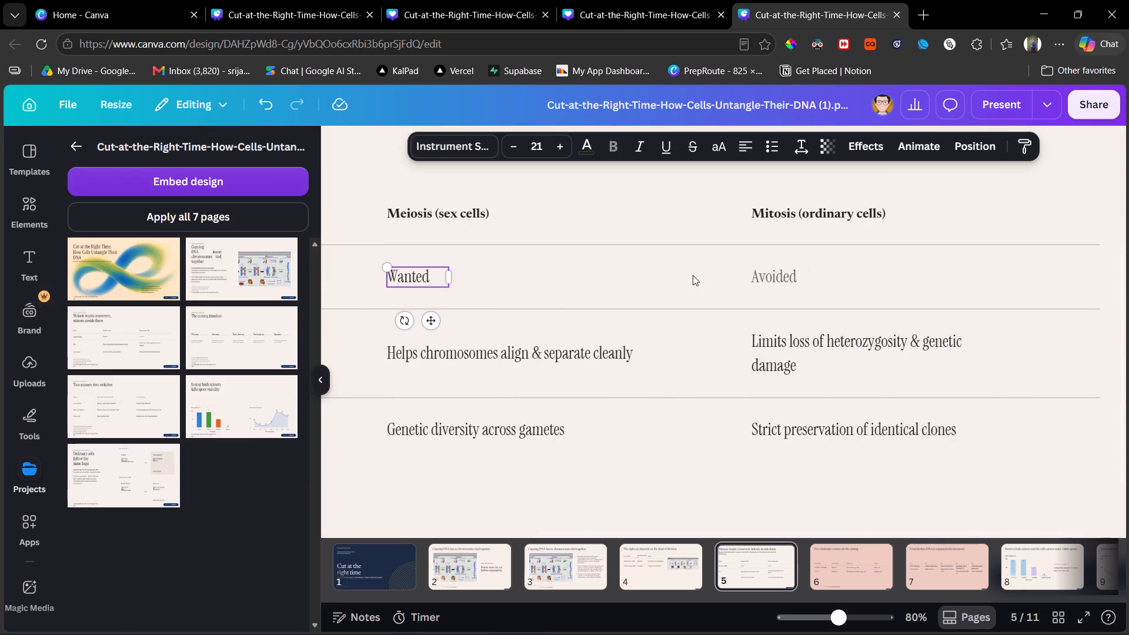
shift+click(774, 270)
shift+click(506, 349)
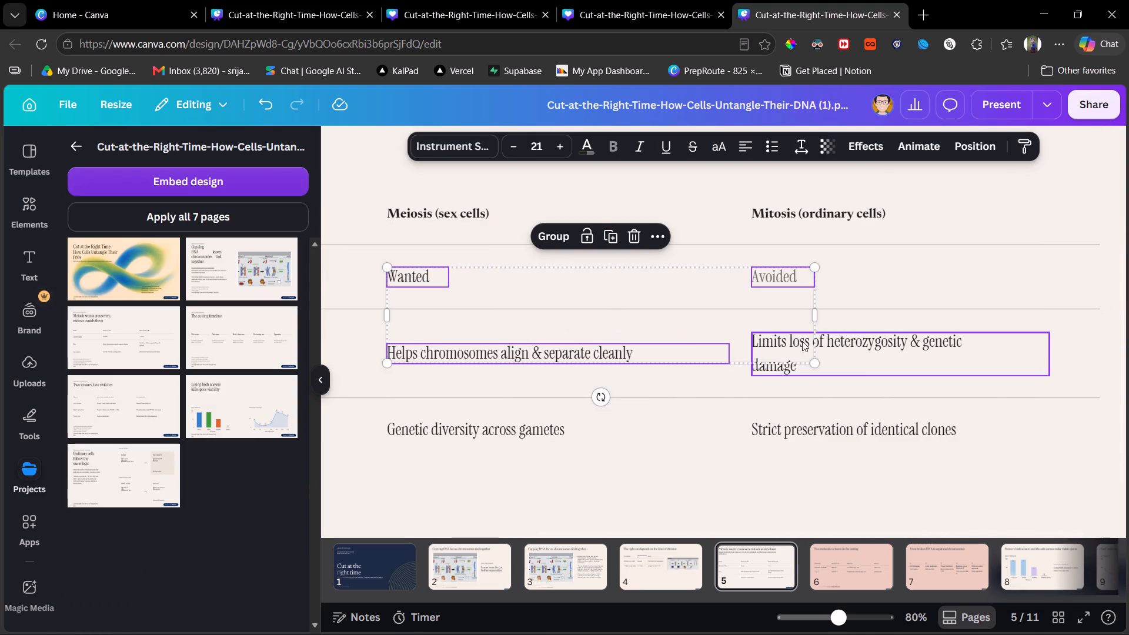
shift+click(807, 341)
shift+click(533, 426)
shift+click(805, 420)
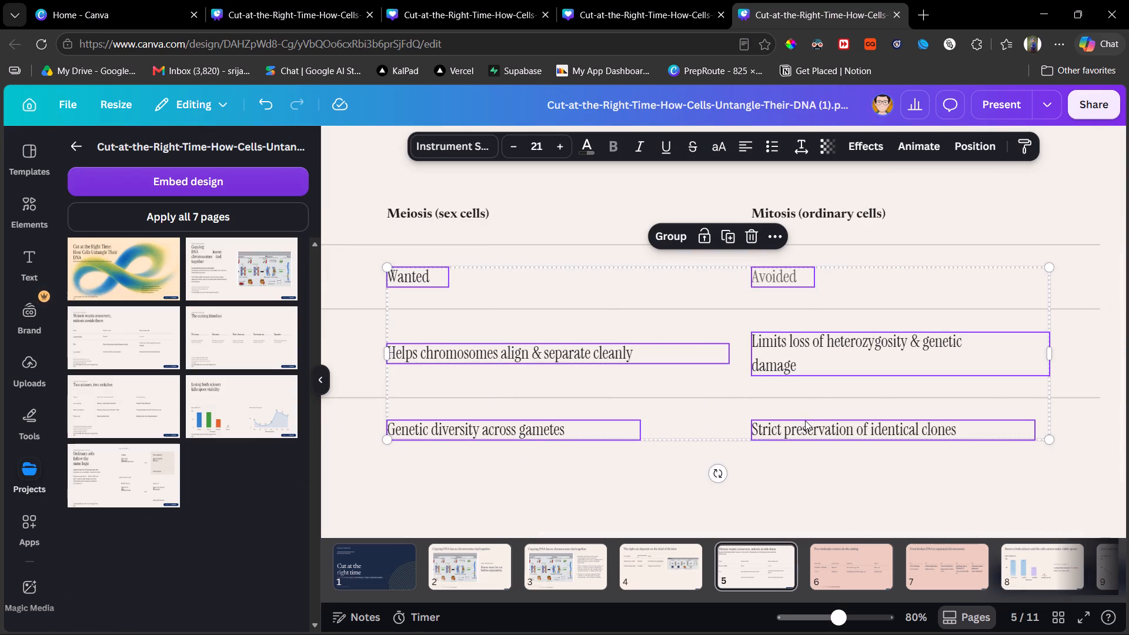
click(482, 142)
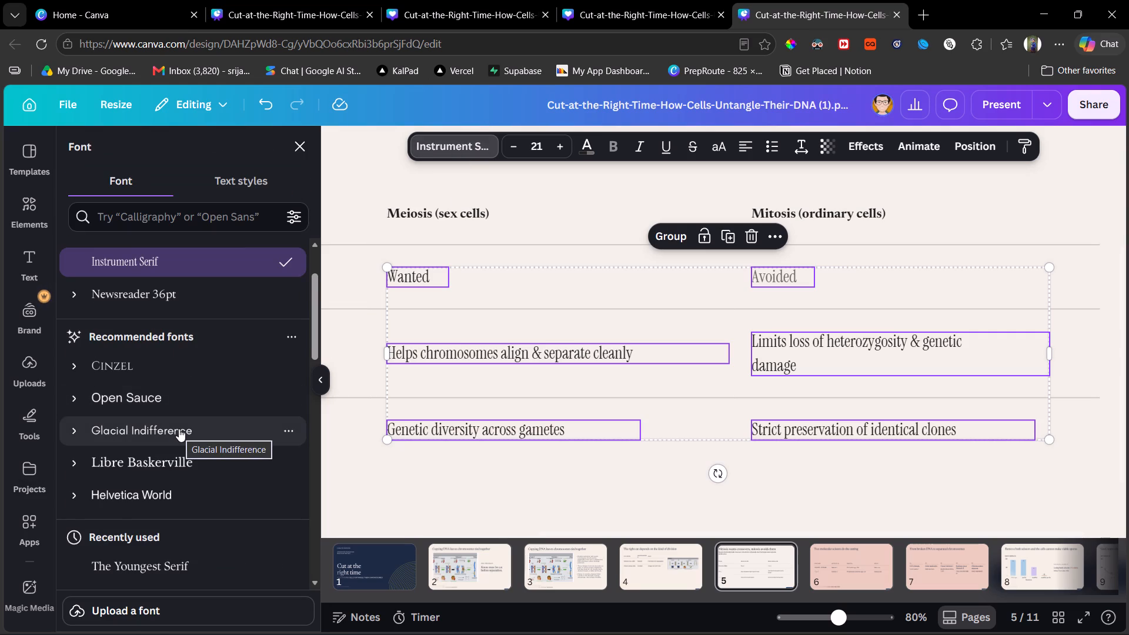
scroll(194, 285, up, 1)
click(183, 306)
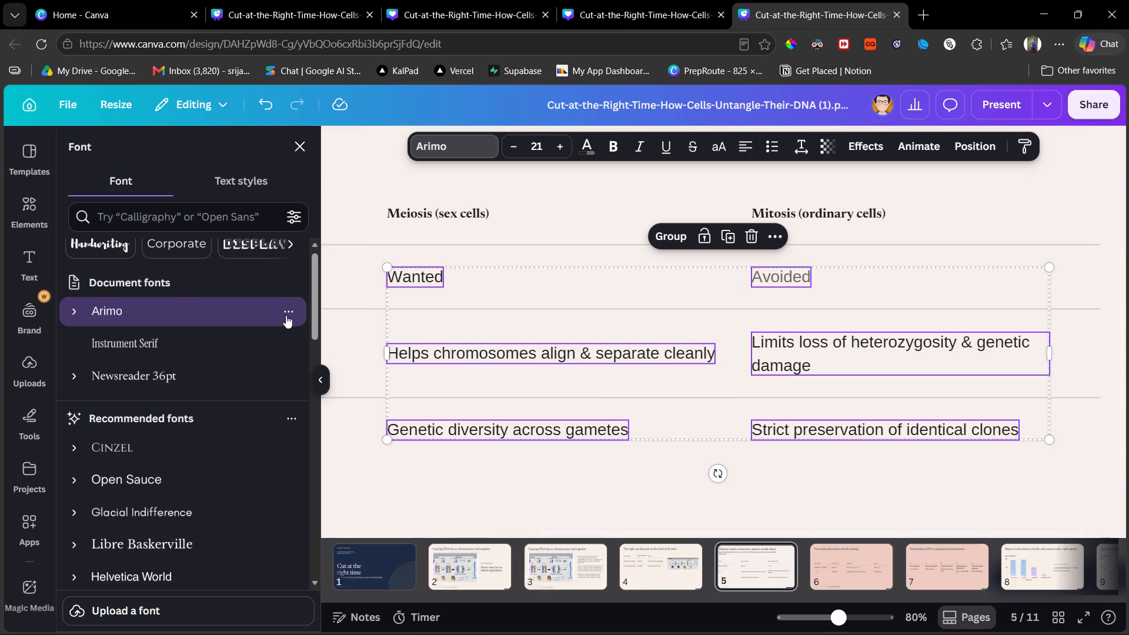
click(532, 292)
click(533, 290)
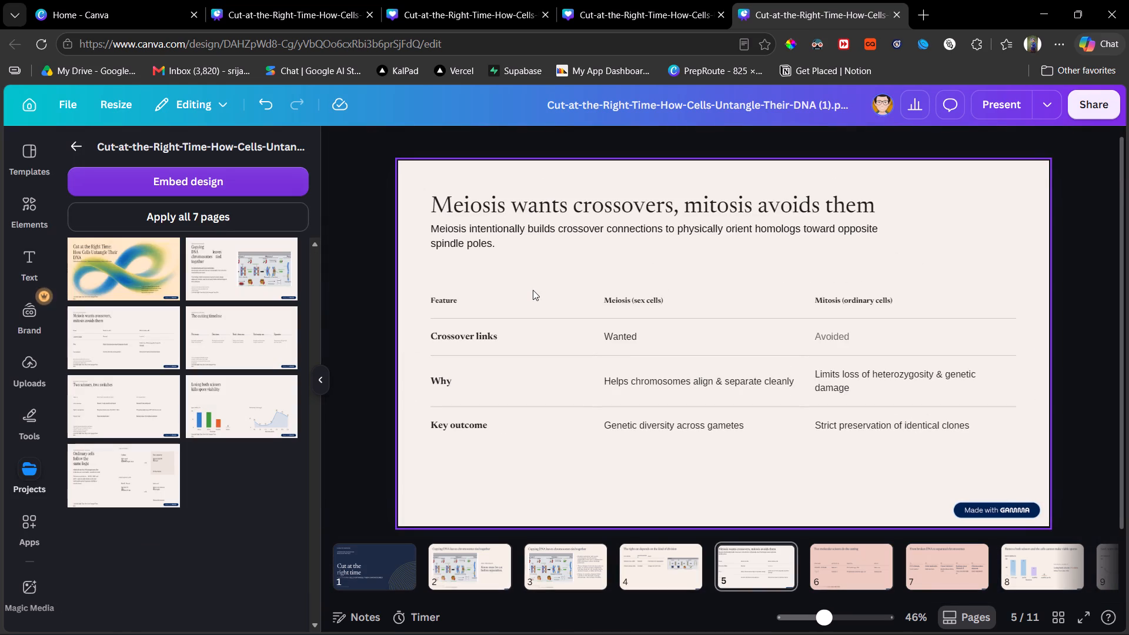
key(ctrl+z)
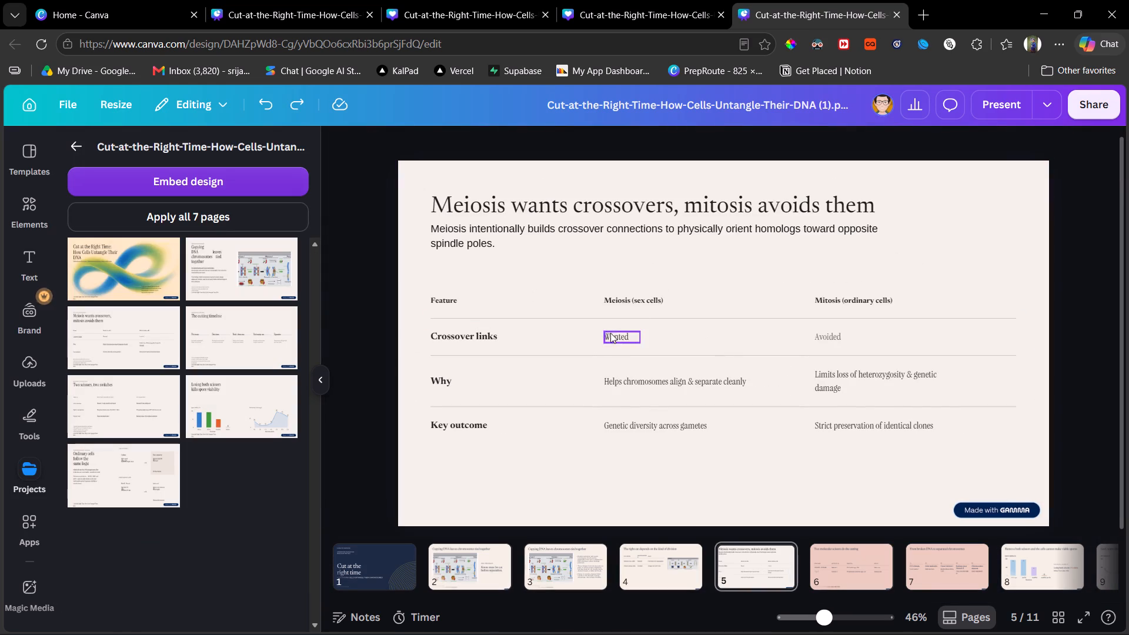
Change the font of the six body cells under the Meiosis and Mitosis headers to Newsreader 36pt.
click(602, 336)
click(612, 334)
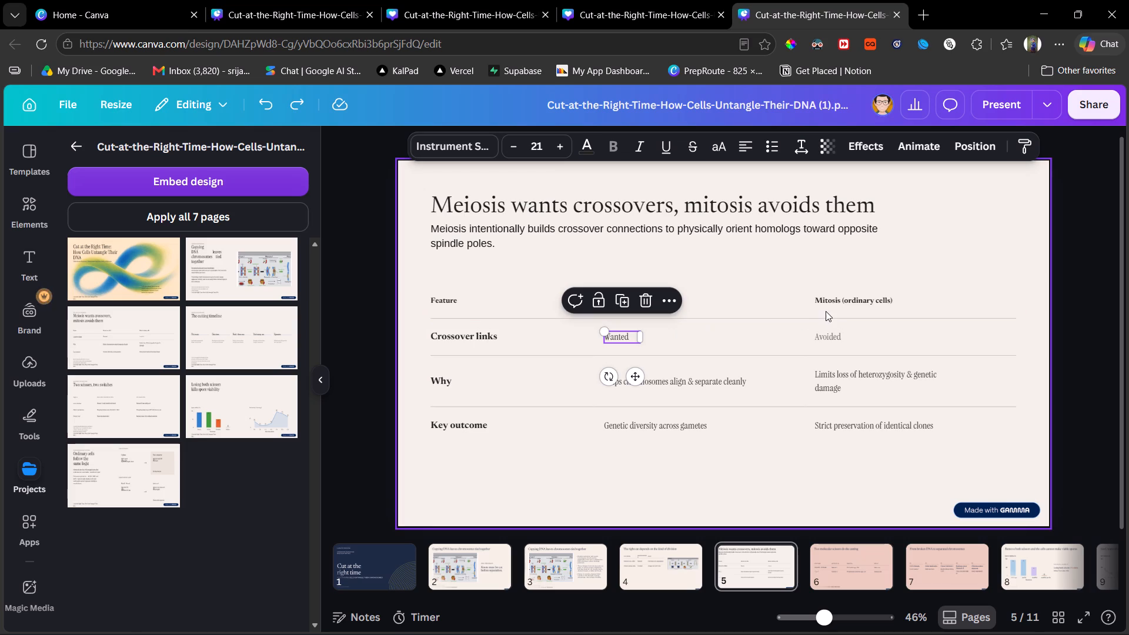
shift+click(834, 335)
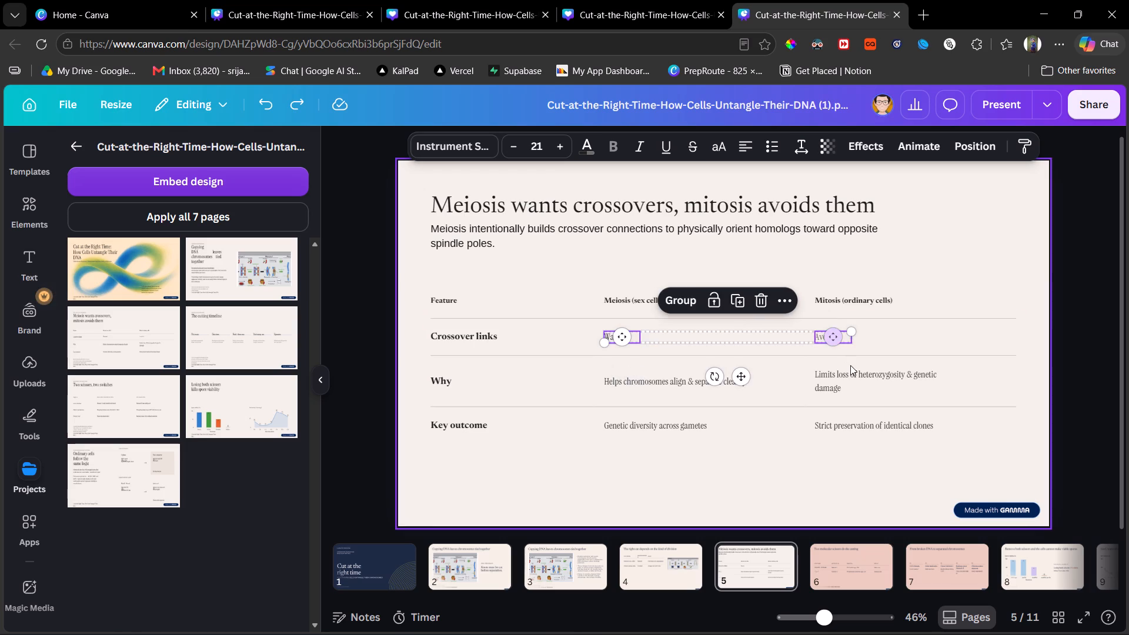
shift+click(850, 376)
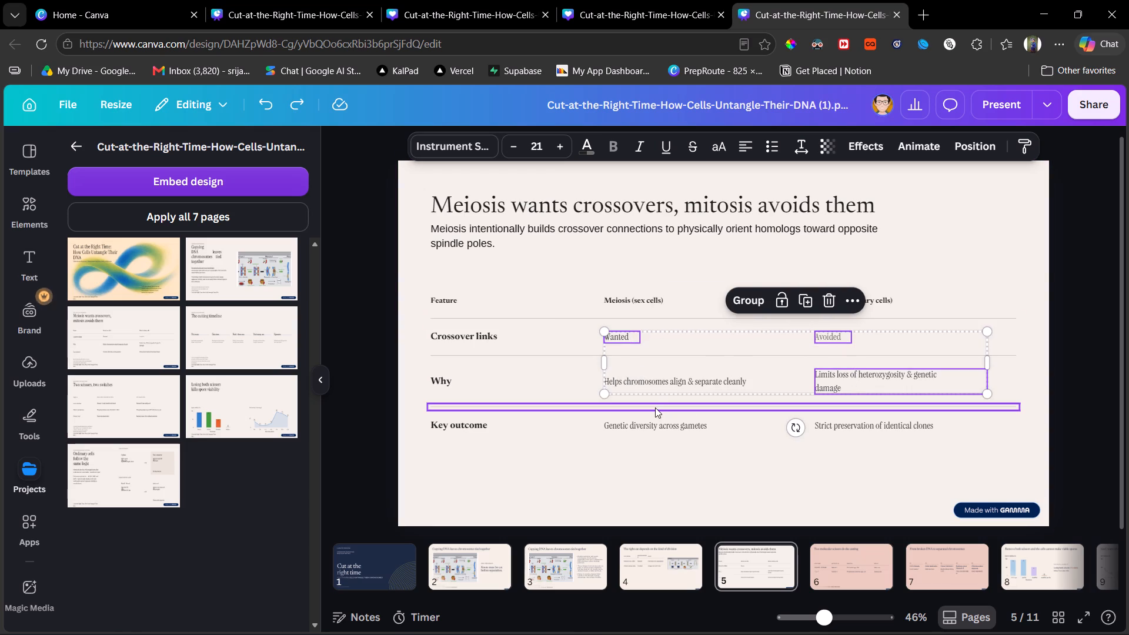
shift+click(676, 383)
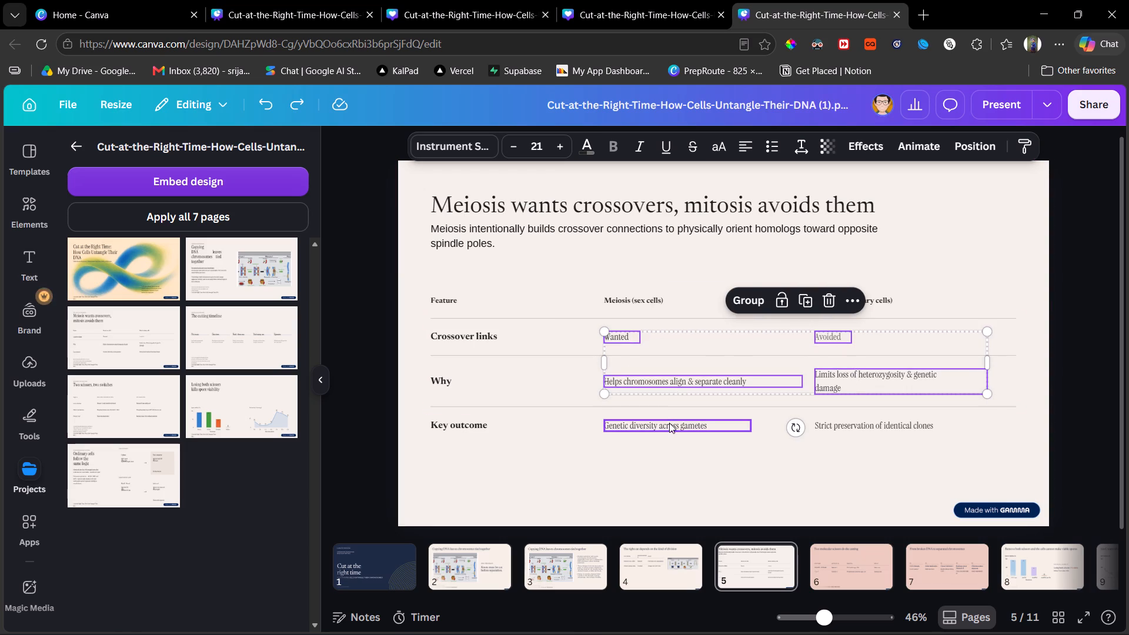
shift+click(669, 423)
shift+click(868, 426)
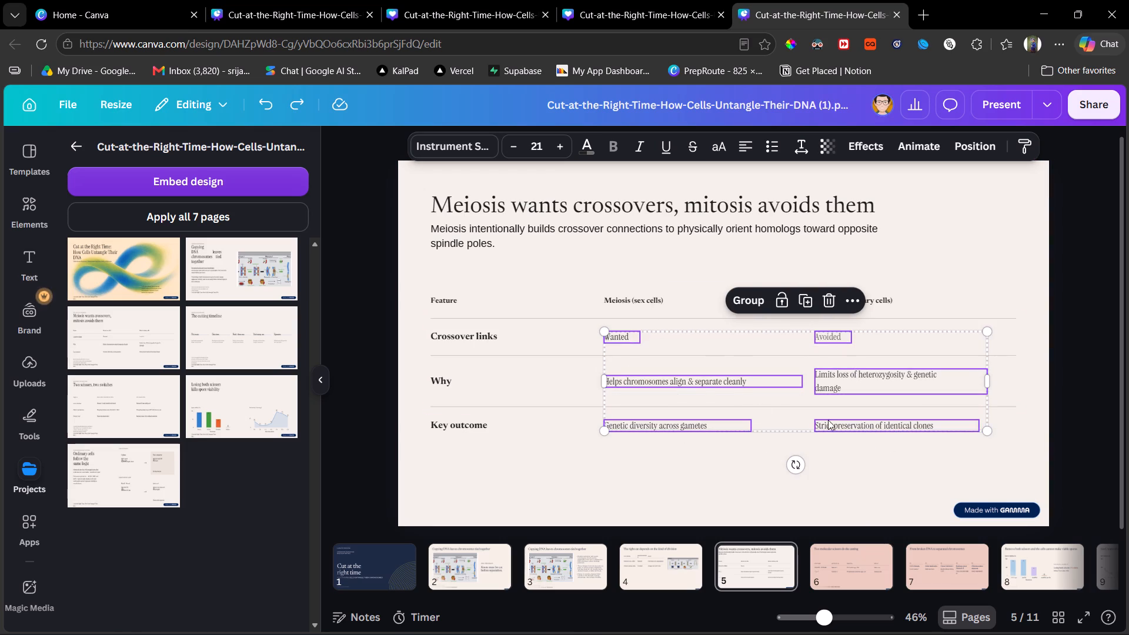
click(486, 148)
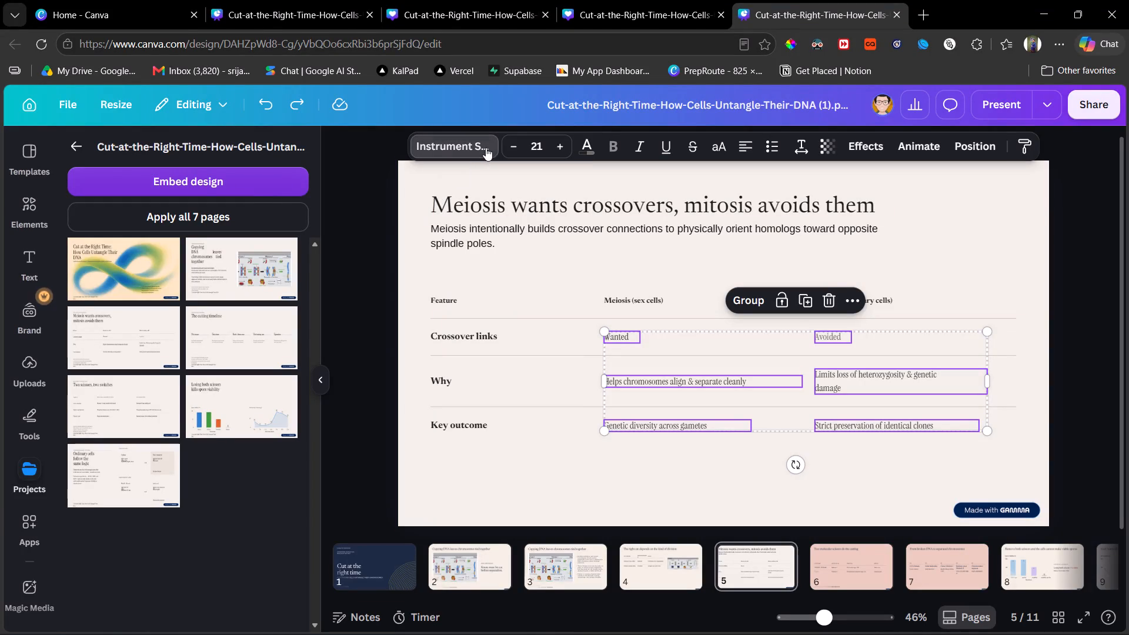
click(214, 364)
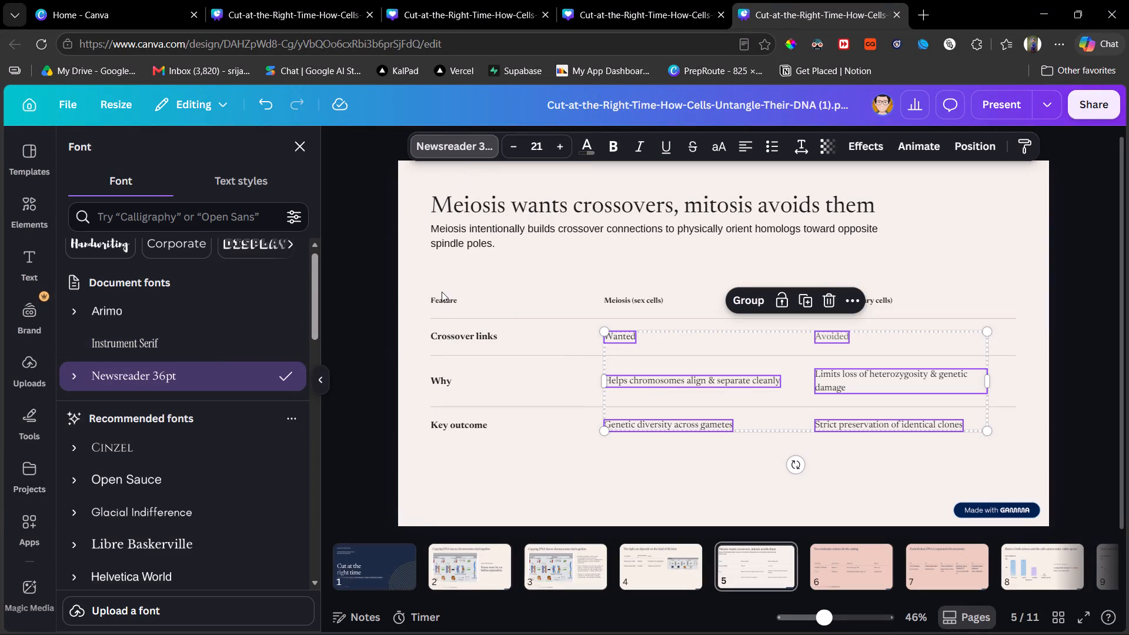
click(544, 277)
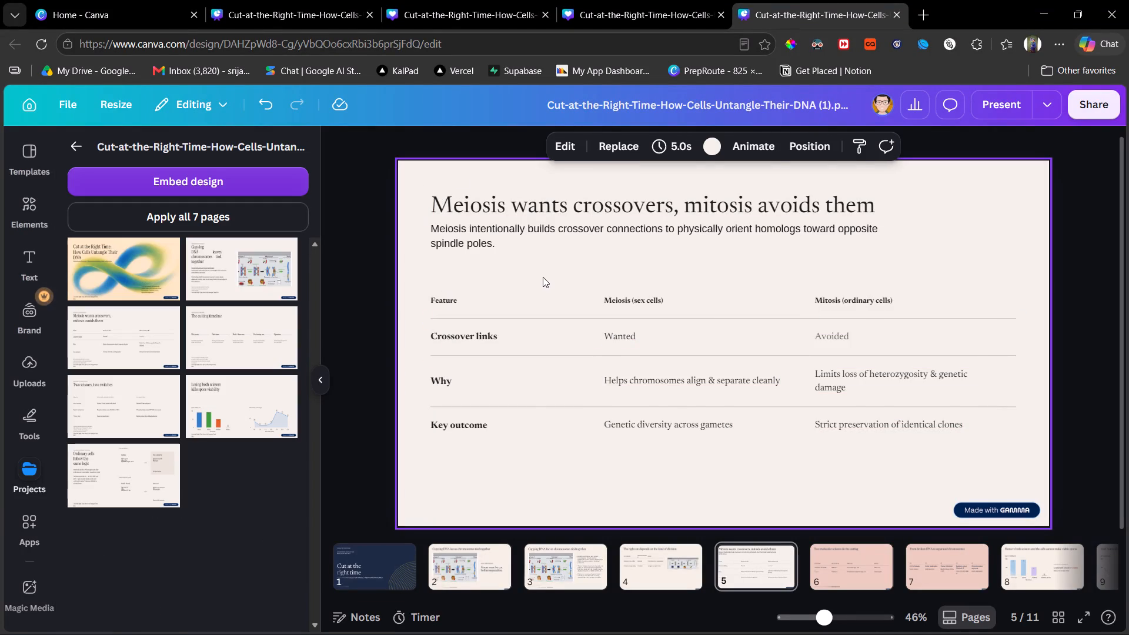
Increase the font size of all the comparison table's text by four points, bringing the body cells to 25.
scroll(542, 277, down, 1)
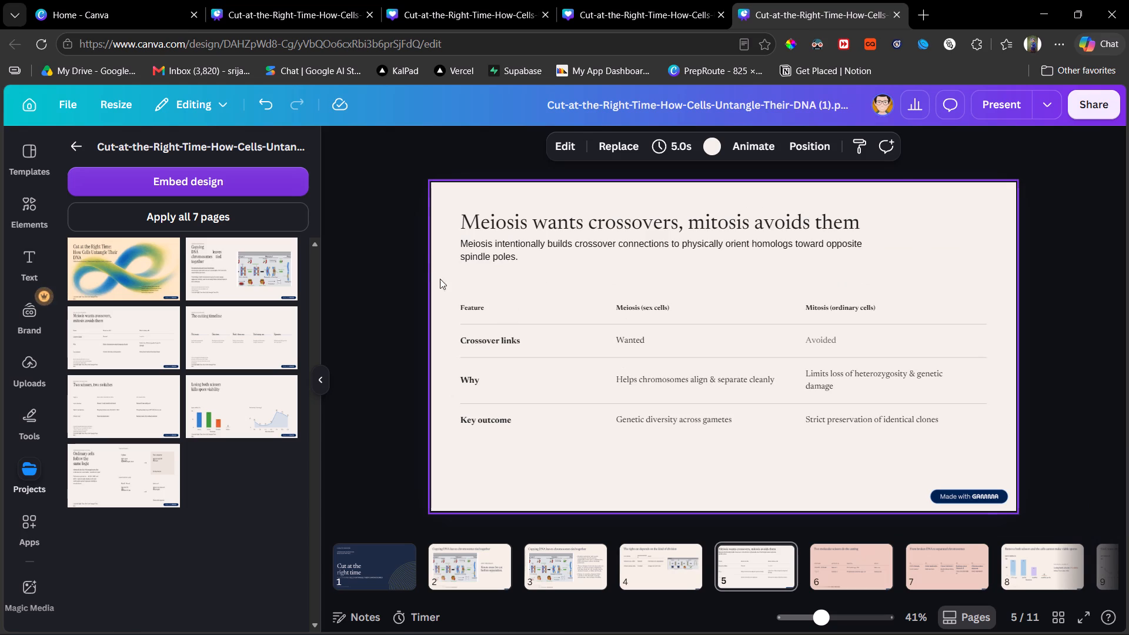
drag(445, 282, 983, 437)
click(559, 148)
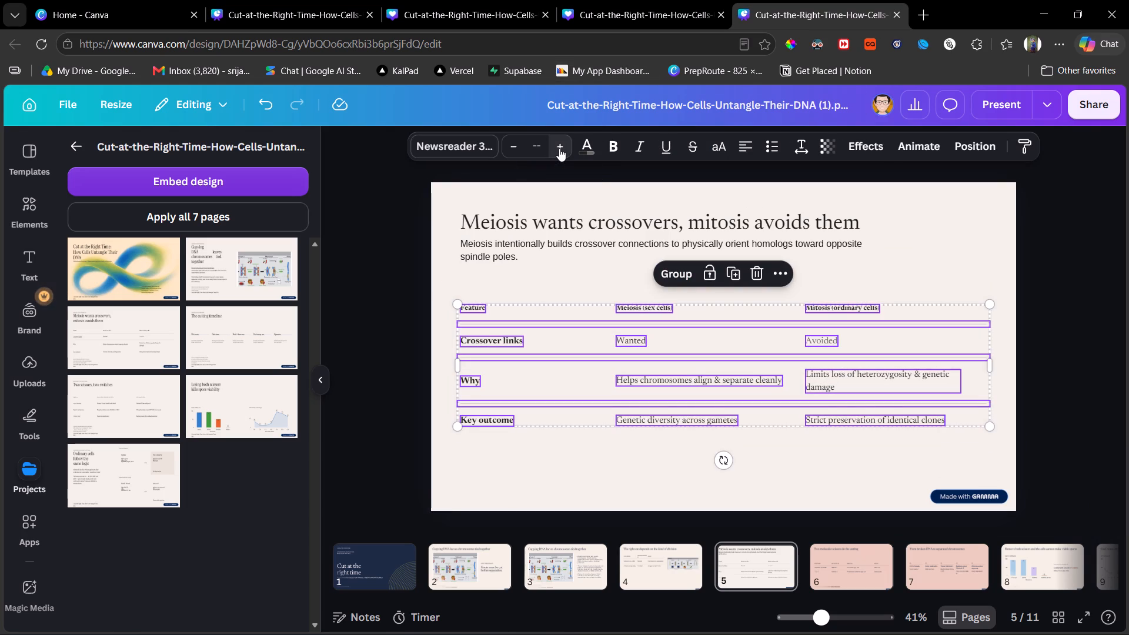
click(559, 148)
click(559, 148)
click(559, 148)
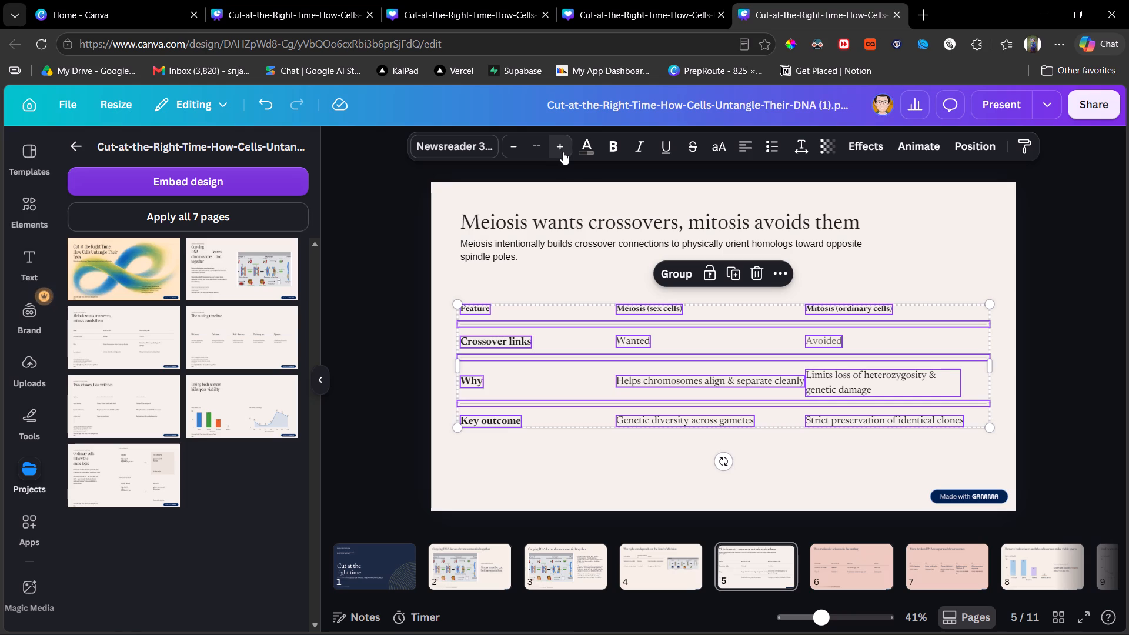
click(814, 443)
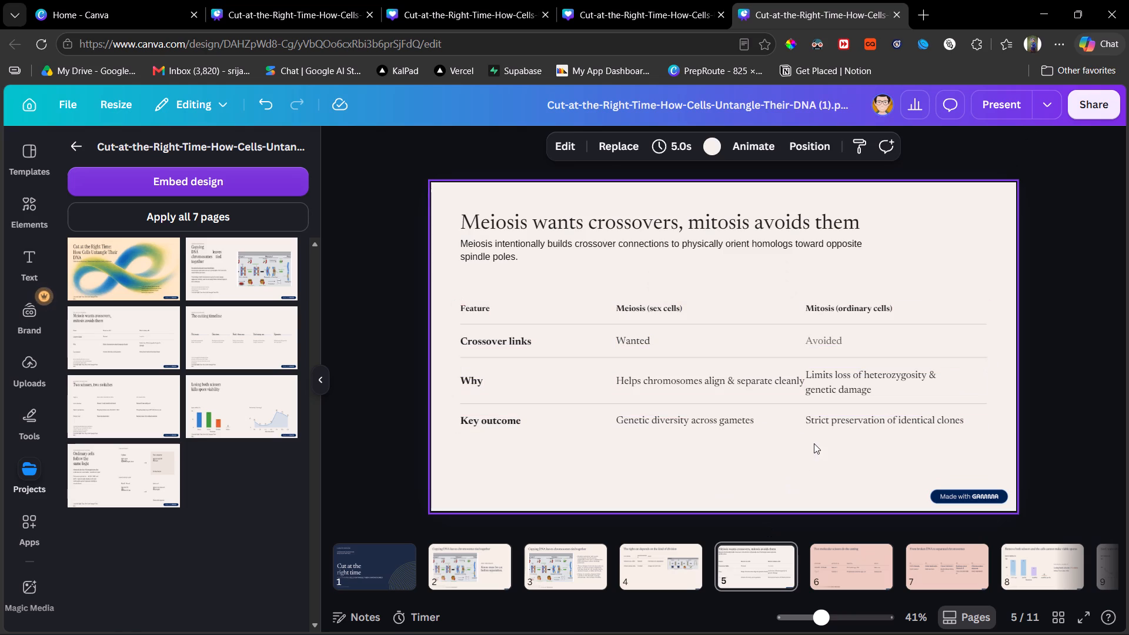
Narrow the "Helps chromosomes align & separate cleanly" text box so its text wraps onto two lines, clear of the Mitosis column.
click(776, 385)
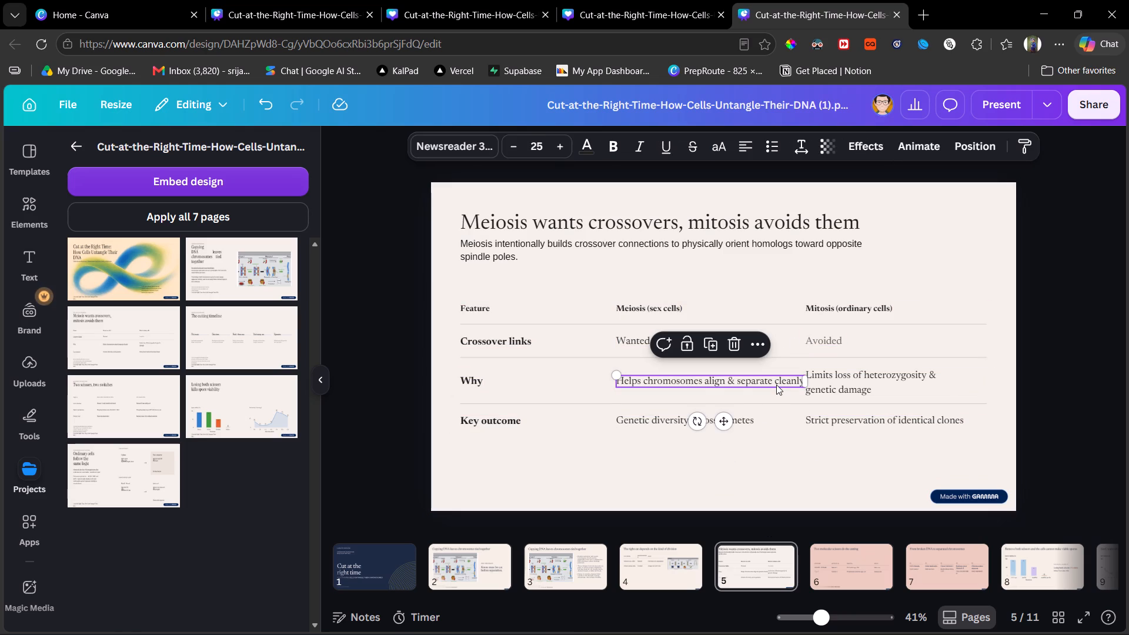
click(803, 384)
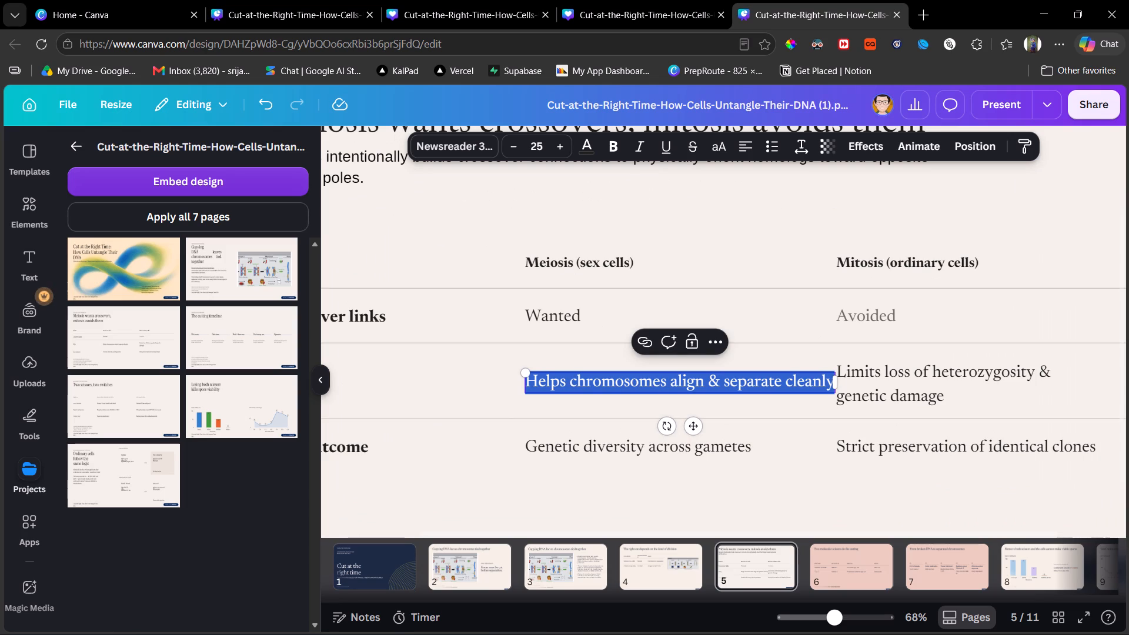
click(808, 434)
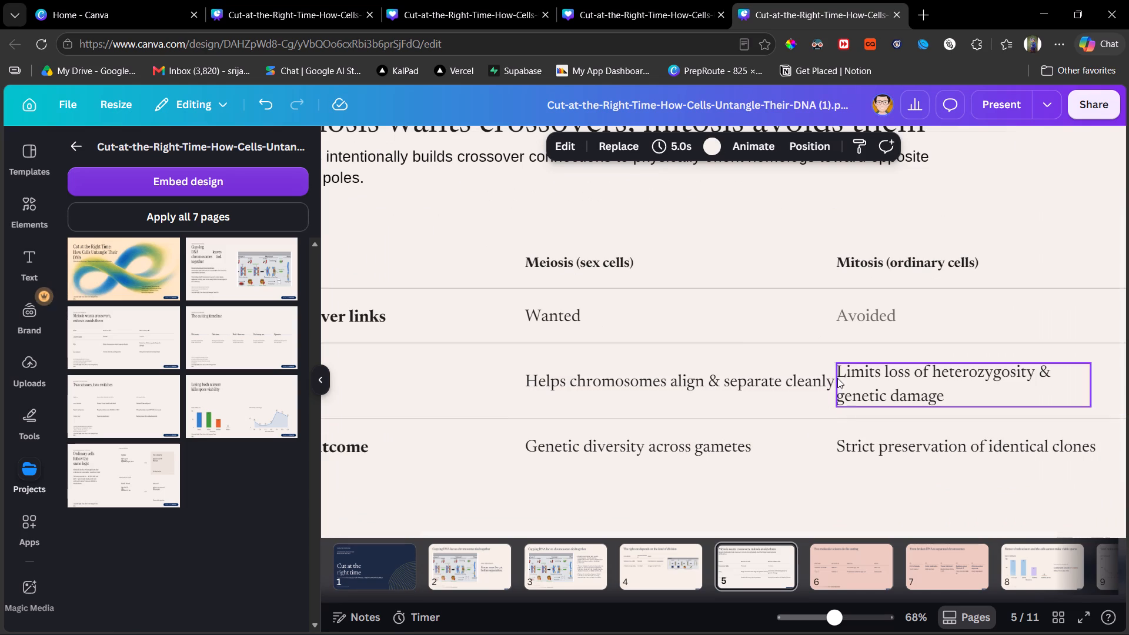
click(822, 380)
drag(840, 381, 794, 381)
click(824, 391)
Nudge the "Helps chromosomes align & separate cleanly" text up until it is level with the Mitosis text in the "Why" row.
click(737, 390)
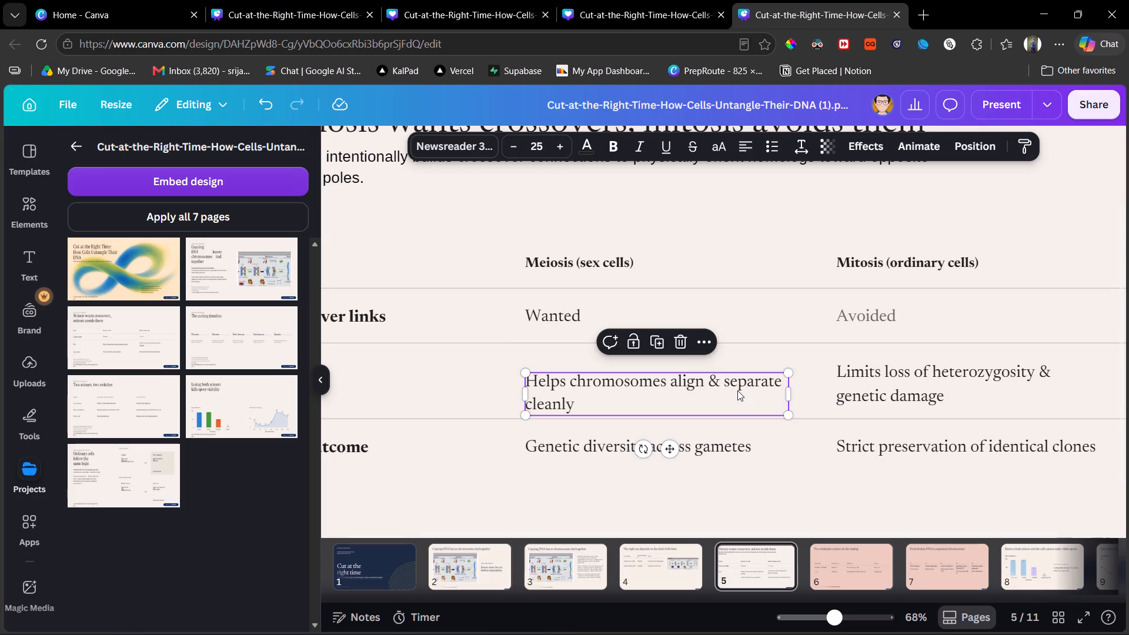
key(Up)
key(Up)
key(Up)
key(Up)
key(Up)
key(Up)
key(Up)
key(Up)
key(Up)
key(Up)
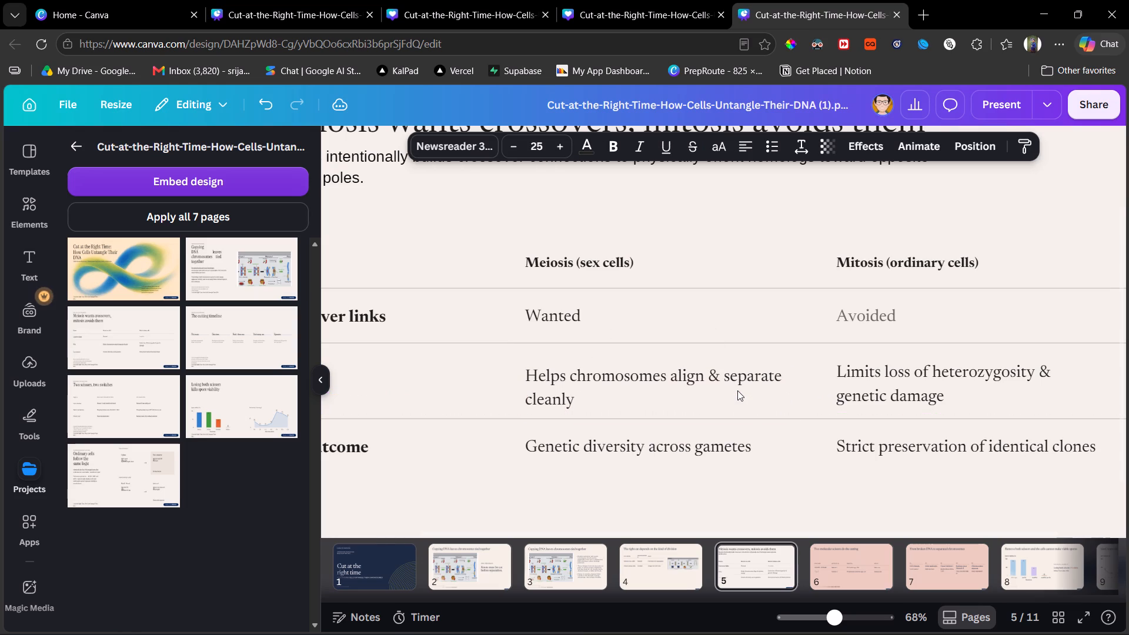
key(Up)
key(Up)
key(Up)
key(Up)
key(Up)
key(Up)
key(Up)
key(Up)
key(Up)
key(Up)
key(Up)
key(Up)
key(Up)
key(Up)
key(Up)
key(Up)
key(Up)
key(Down)
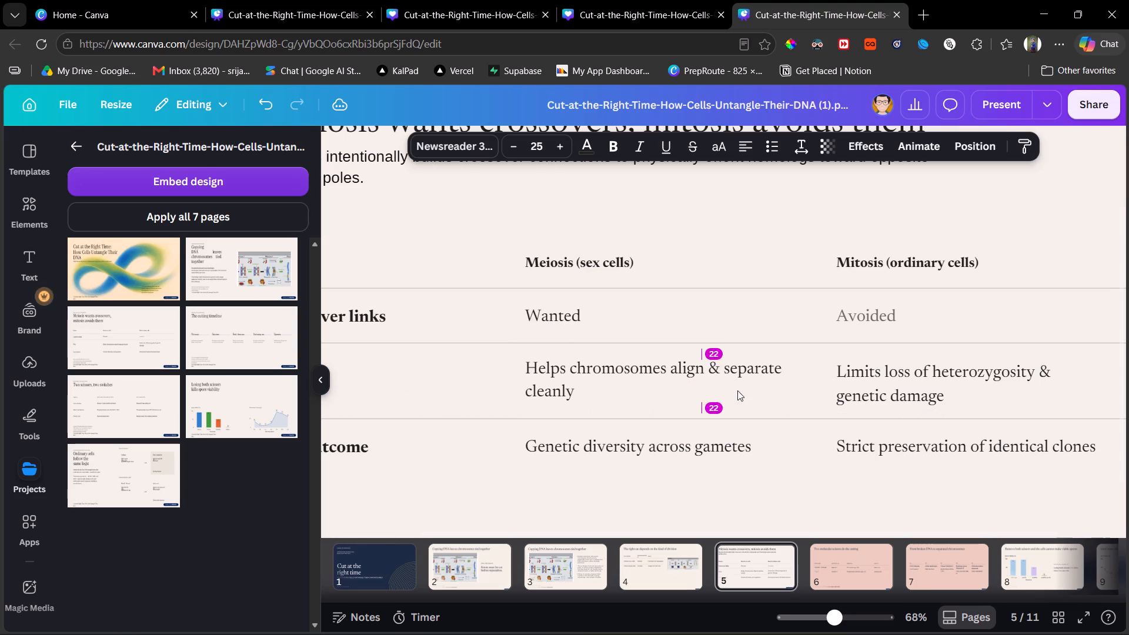
key(Down)
key(Down)
key(Down)
key(Down)
key(Down)
key(Down)
key(Down)
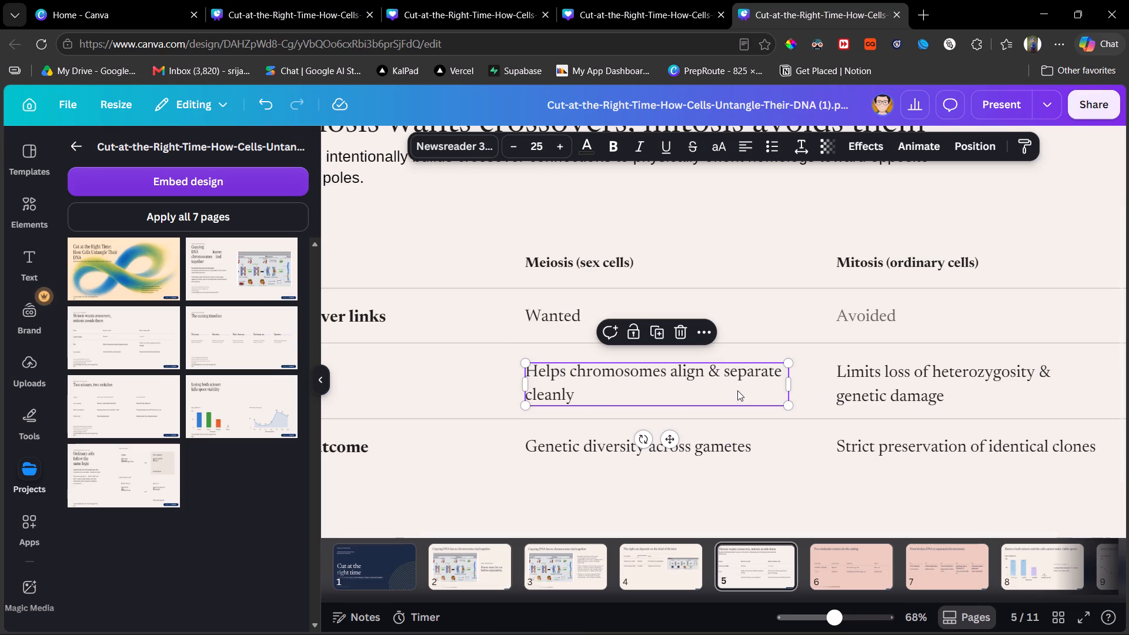
click(821, 406)
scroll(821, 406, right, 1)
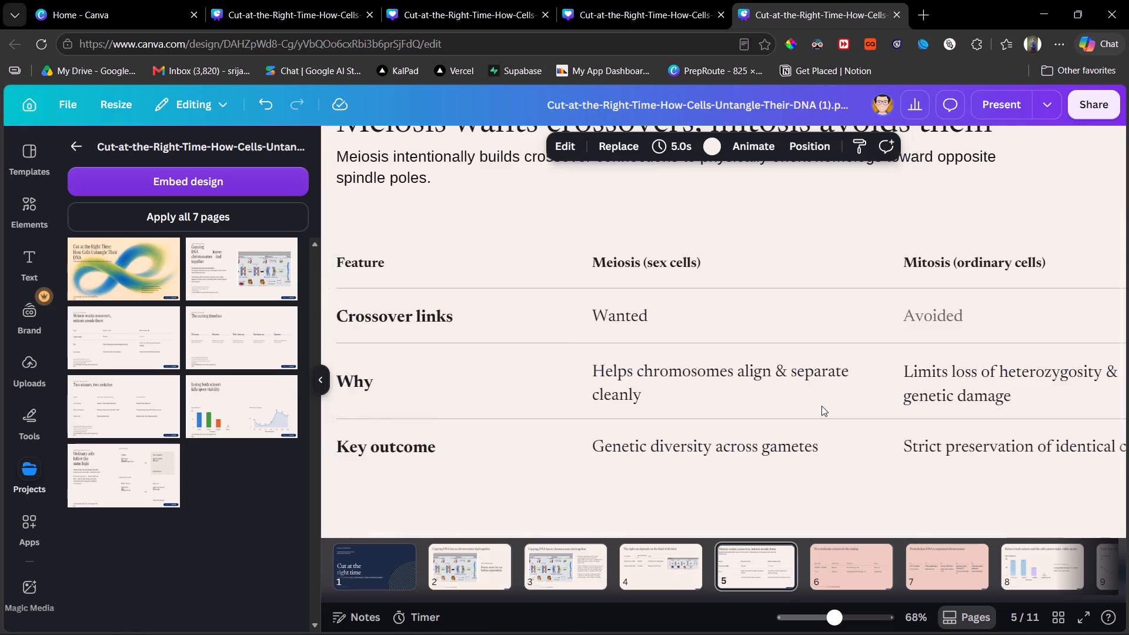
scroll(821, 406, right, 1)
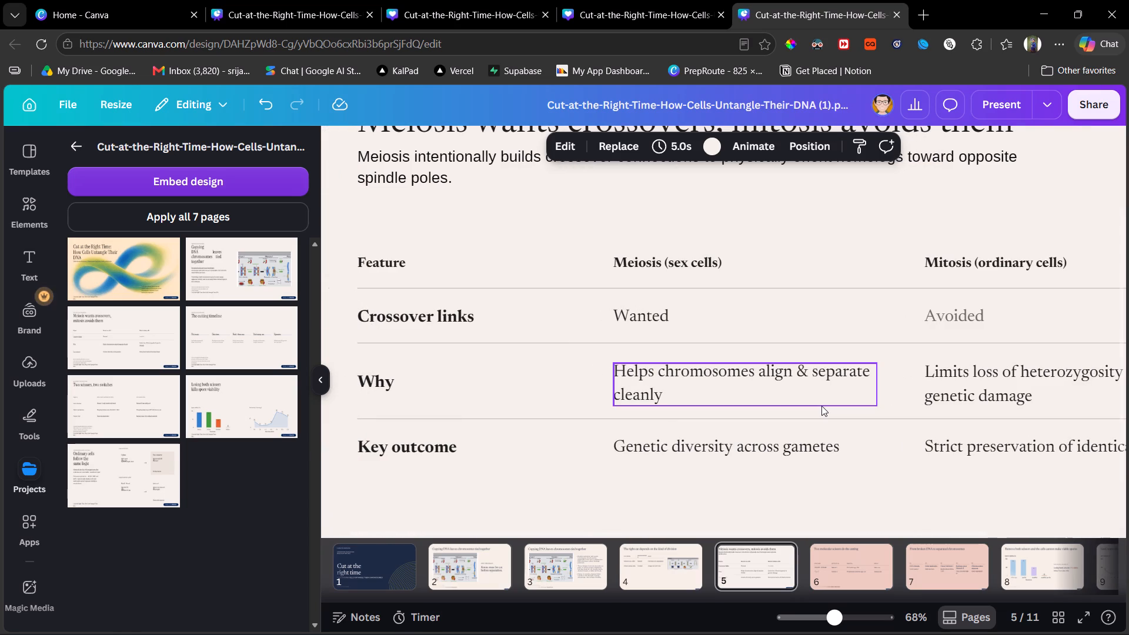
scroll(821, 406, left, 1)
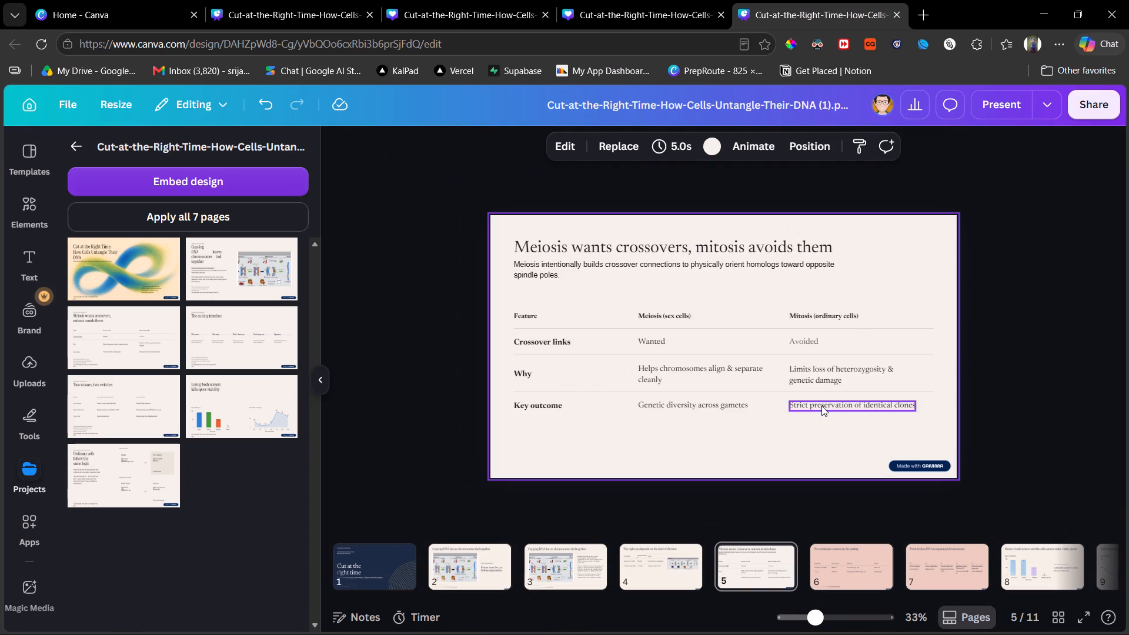
Delete the "Made with Gamma" badges from pages 5, 4 and 2 of the deck.
click(913, 463)
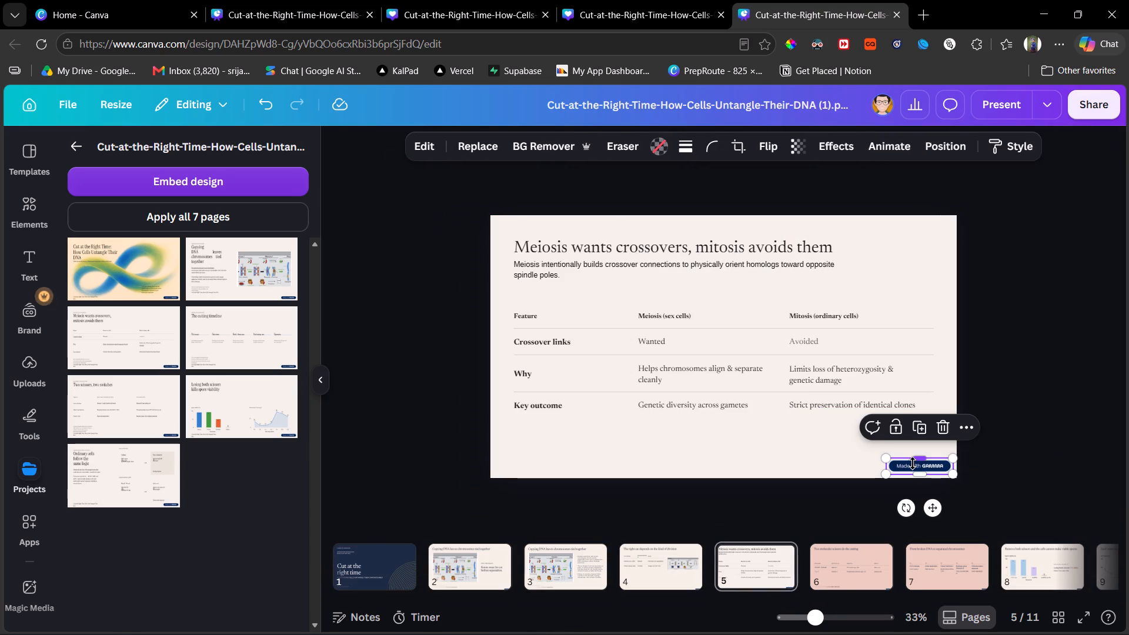
key(Delete)
key(Delete)
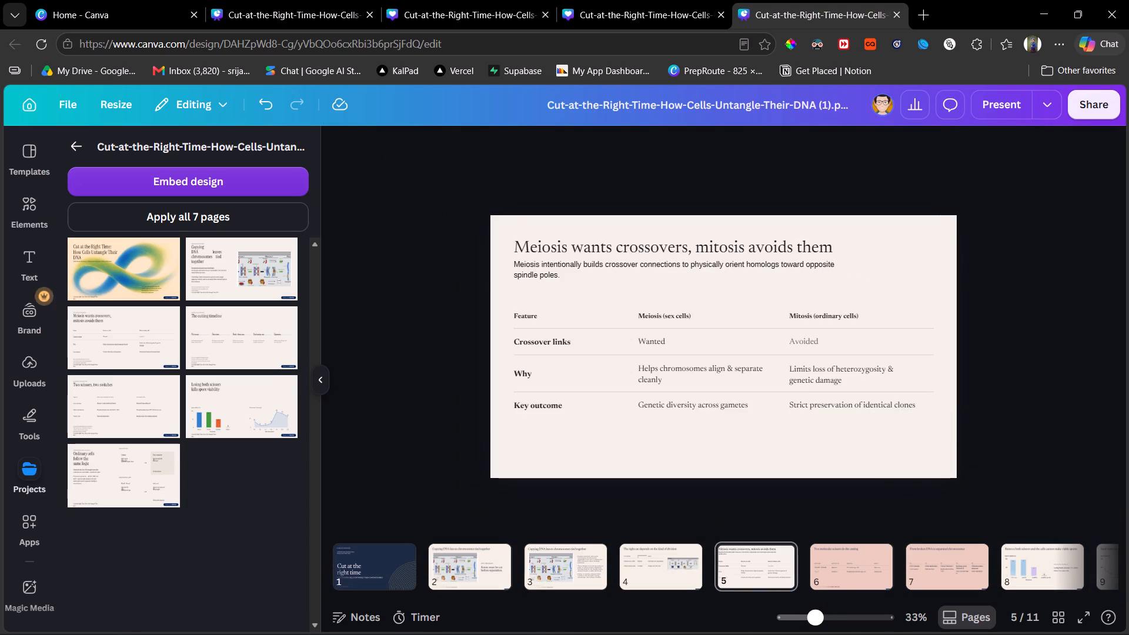
click(646, 562)
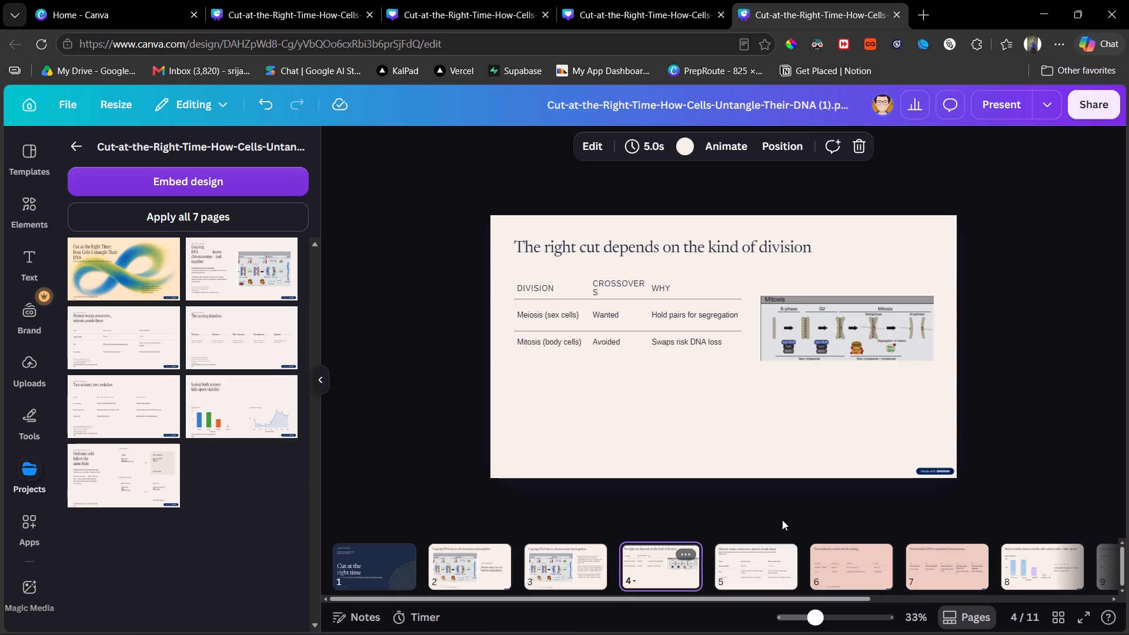
click(918, 469)
key(Delete)
key(Delete)
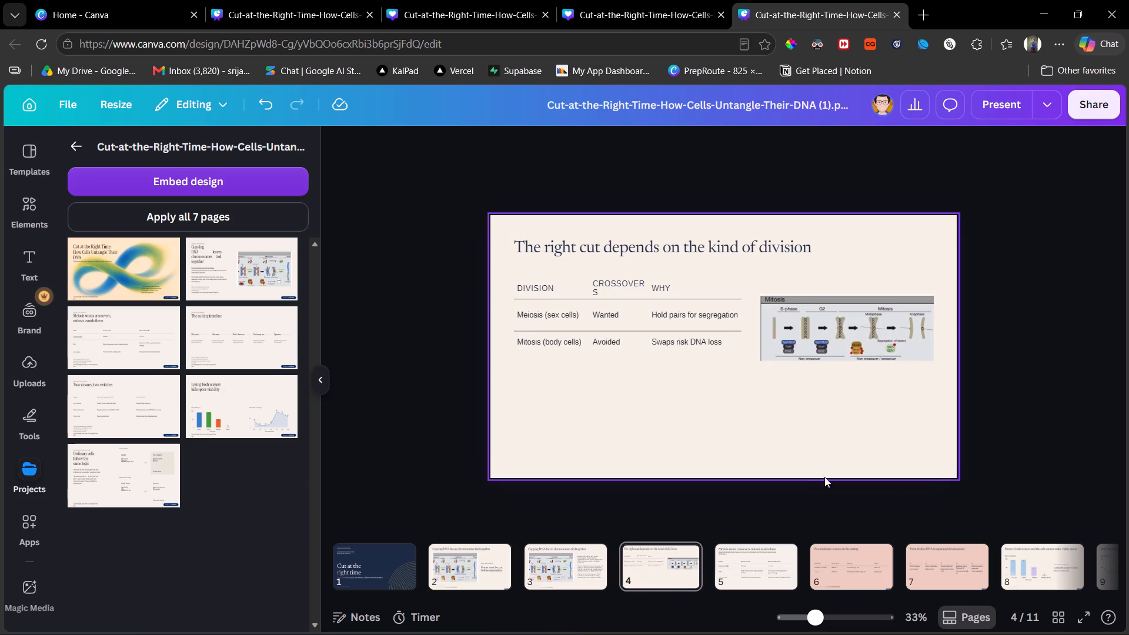
click(580, 545)
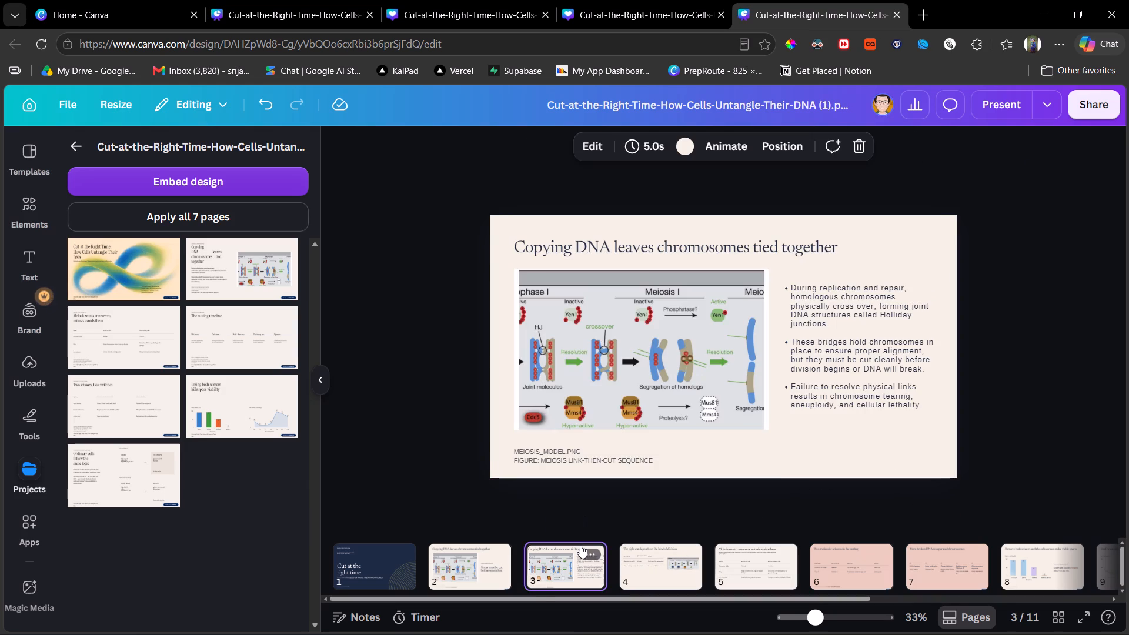
click(475, 564)
click(915, 468)
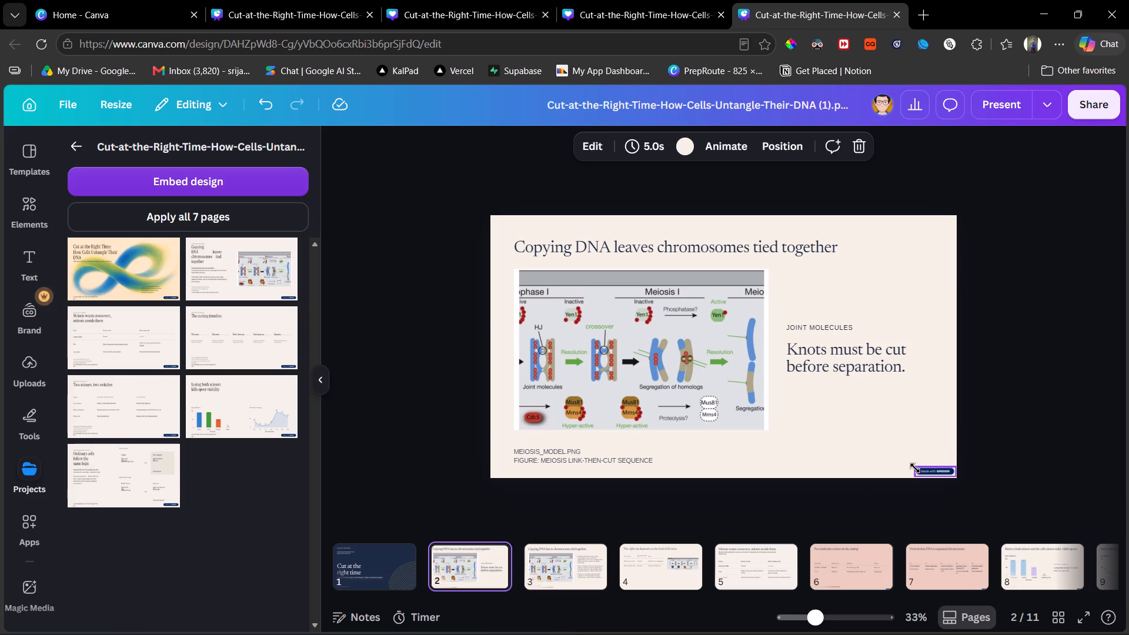
key(Delete)
key(Delete)
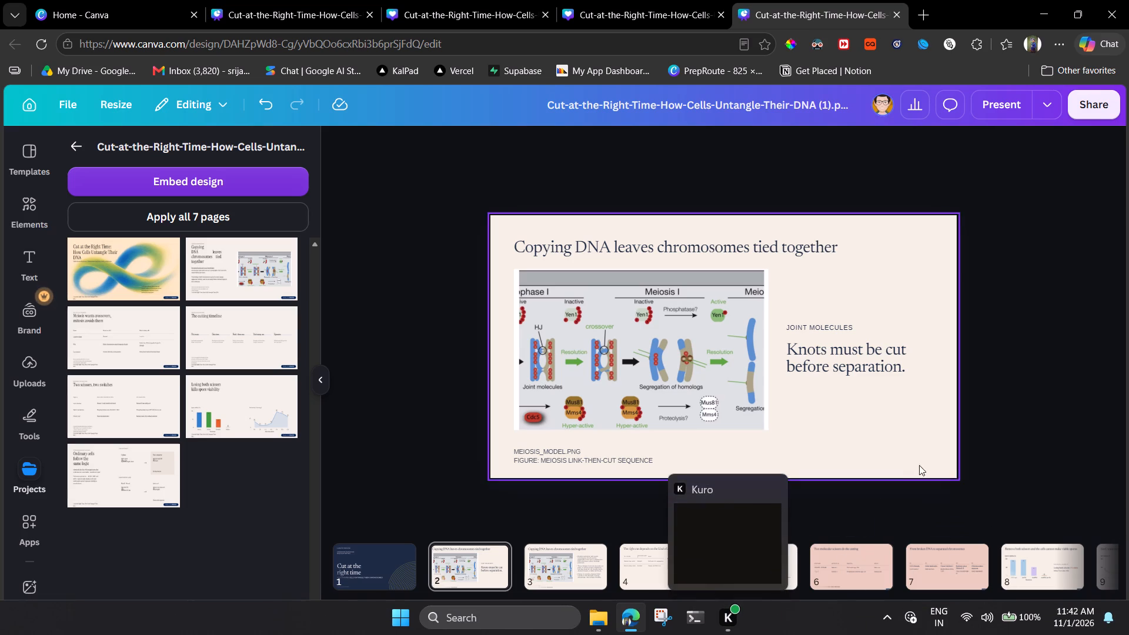
Compare the pages following the meiosis-versus-mitosis table in deck (1) with the corresponding pages in deck (2).
scroll(924, 515, left, 2)
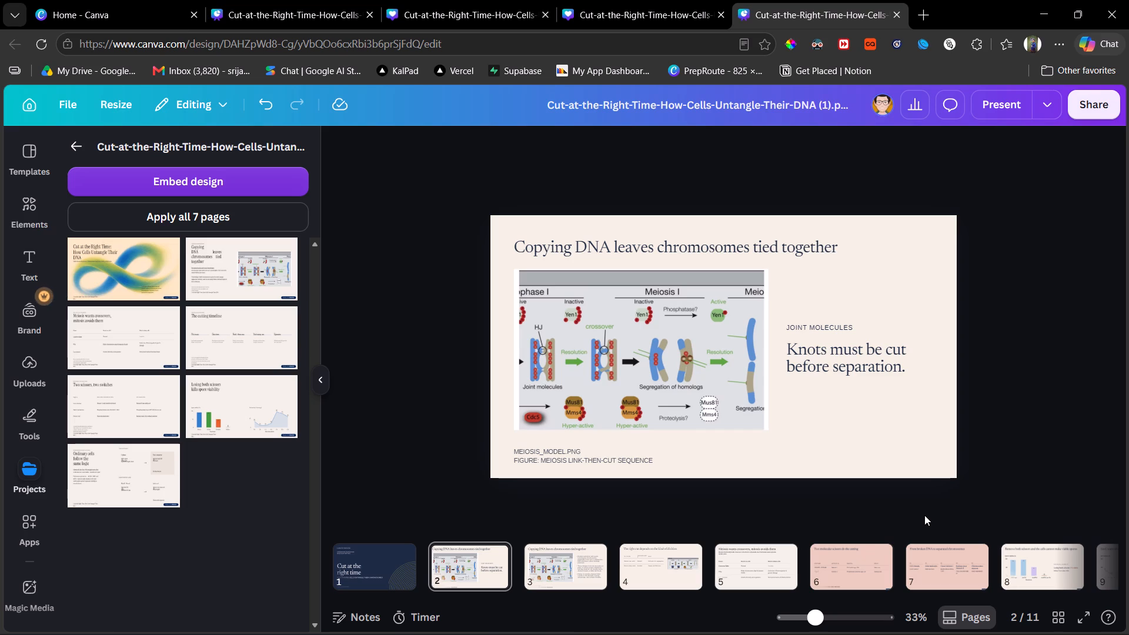
scroll(924, 515, left, 1)
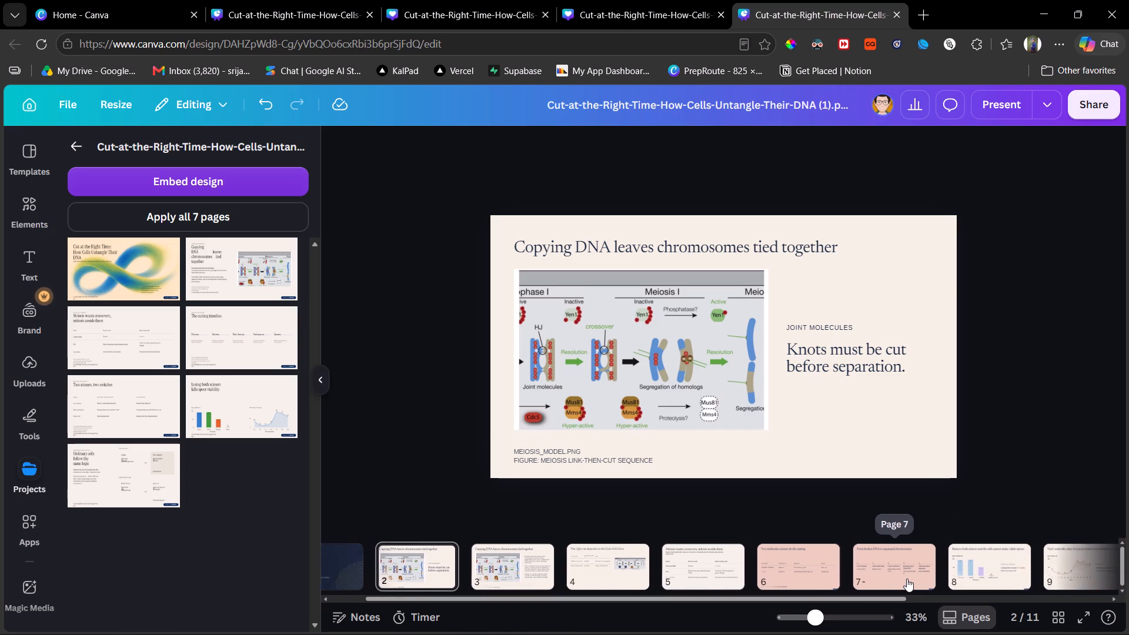
click(833, 554)
click(736, 553)
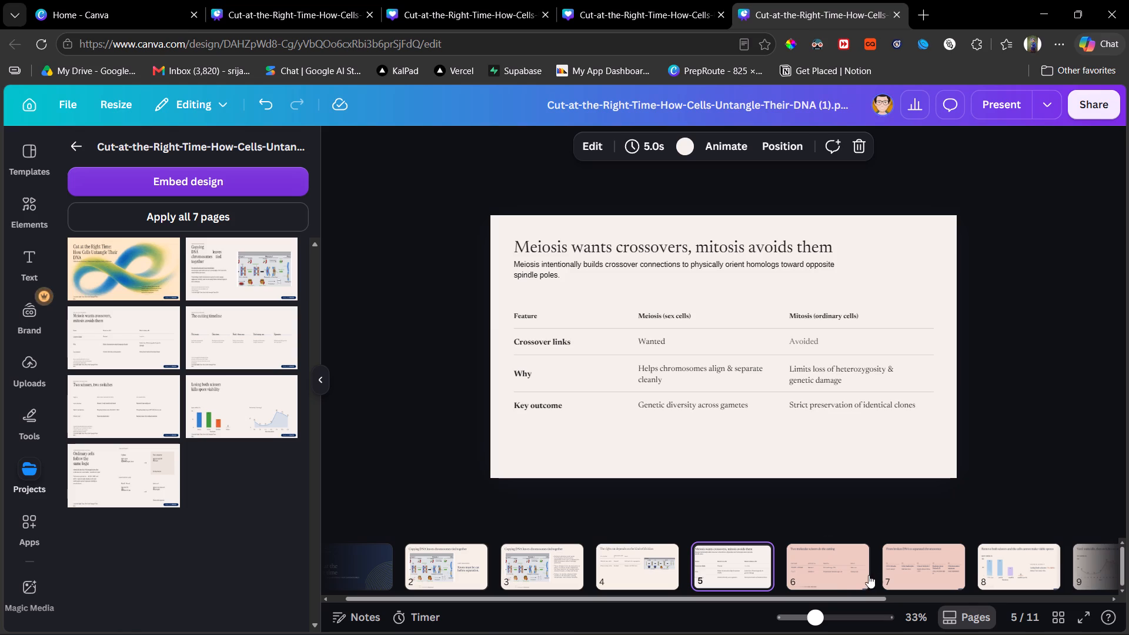
click(836, 574)
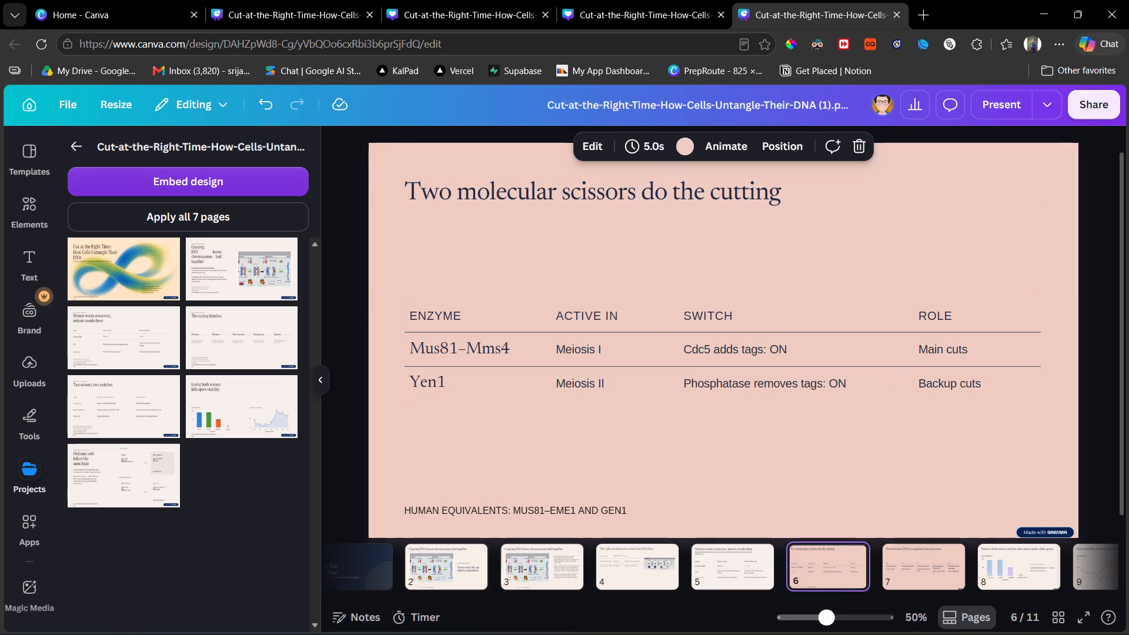
click(649, 0)
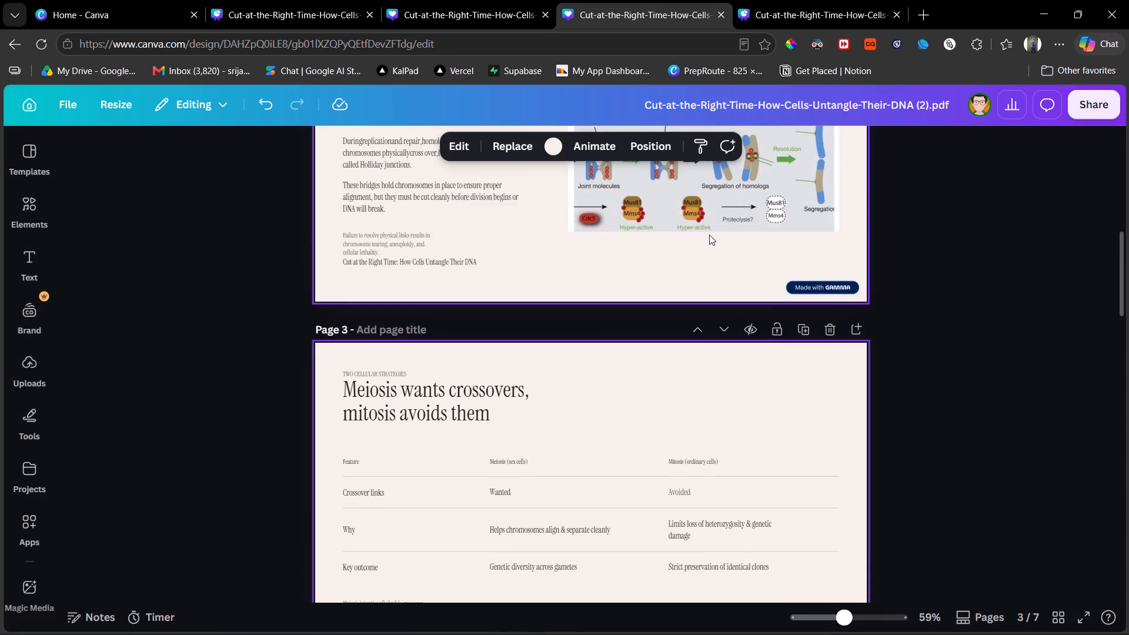
scroll(709, 235, down, 4)
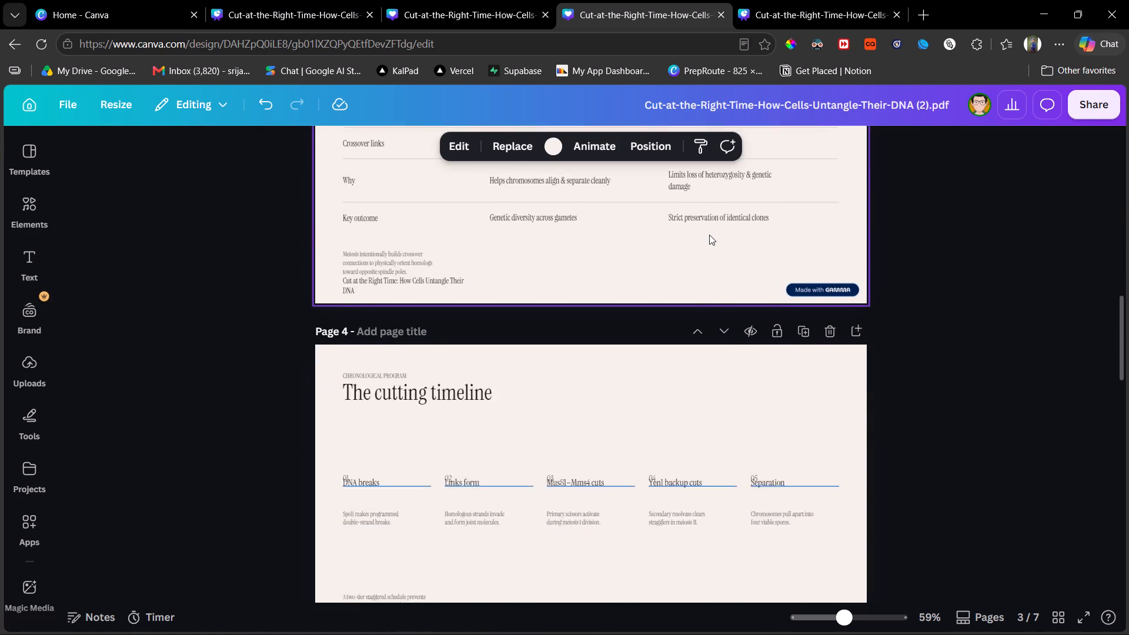
scroll(709, 235, down, 3)
click(797, 0)
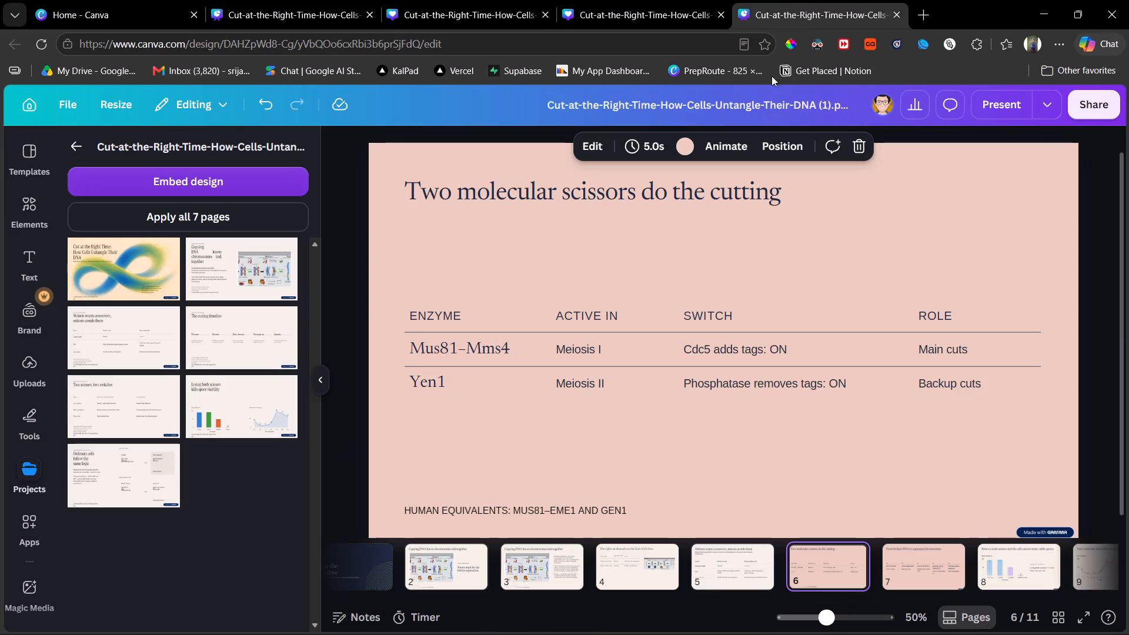
click(916, 579)
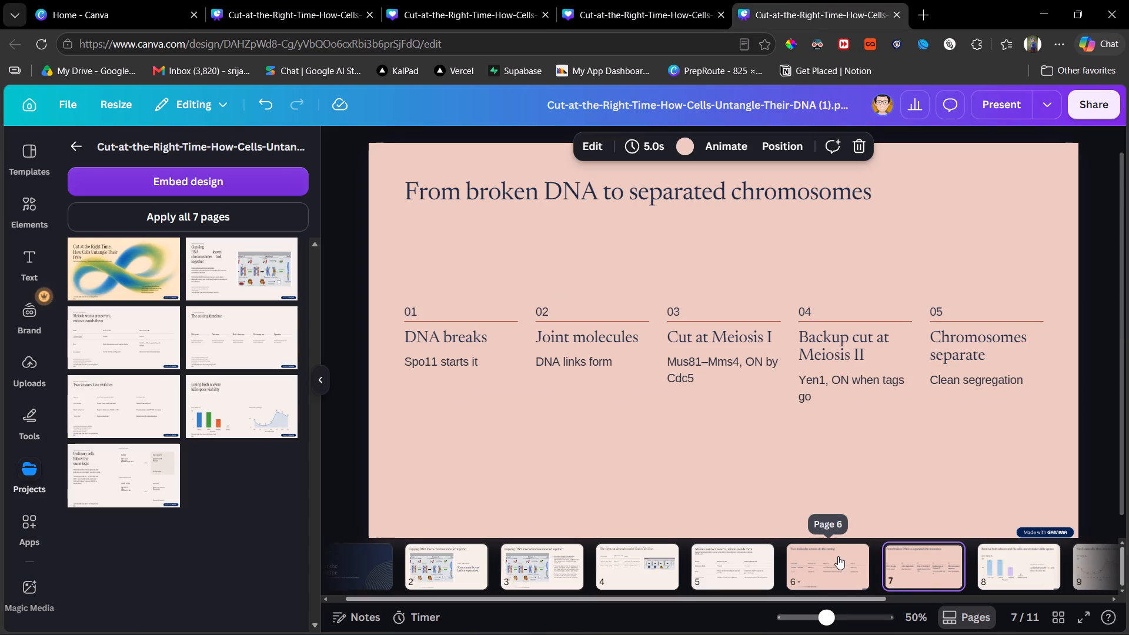
Delete page 6, "Two molecular scissors do the cutting", from deck (1).
click(831, 556)
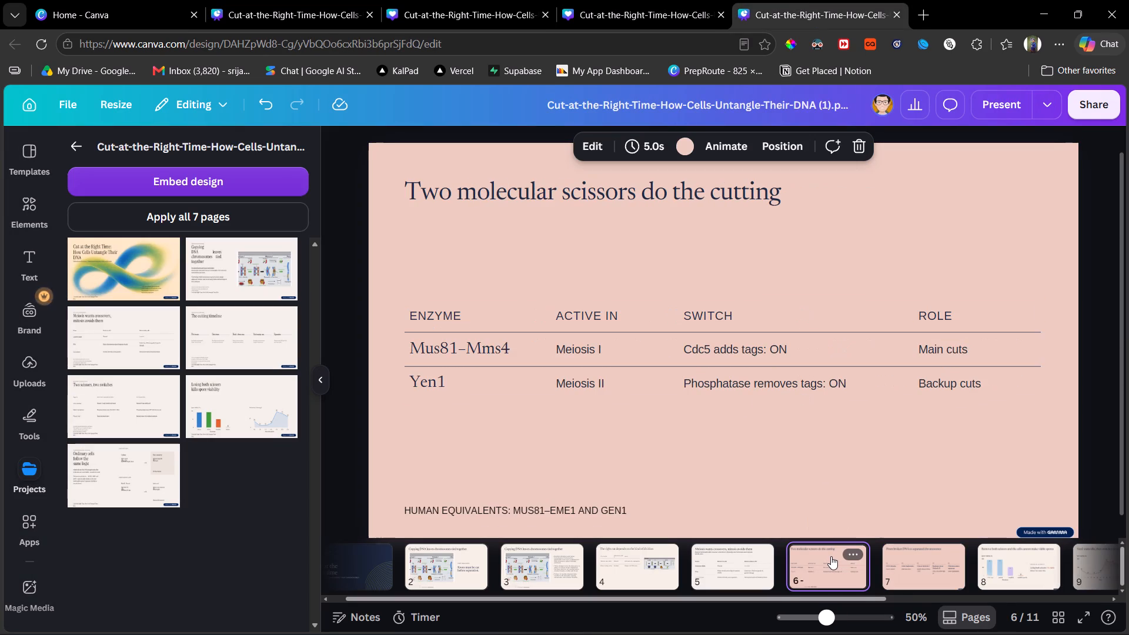
key(BackSpace)
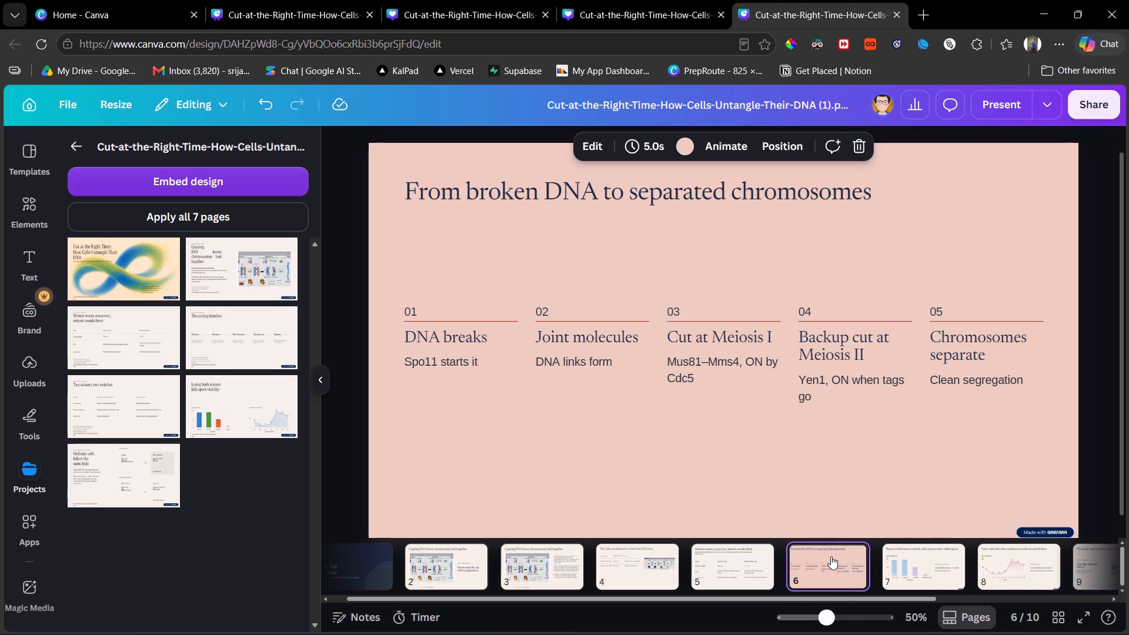
scroll(831, 556, left, 4)
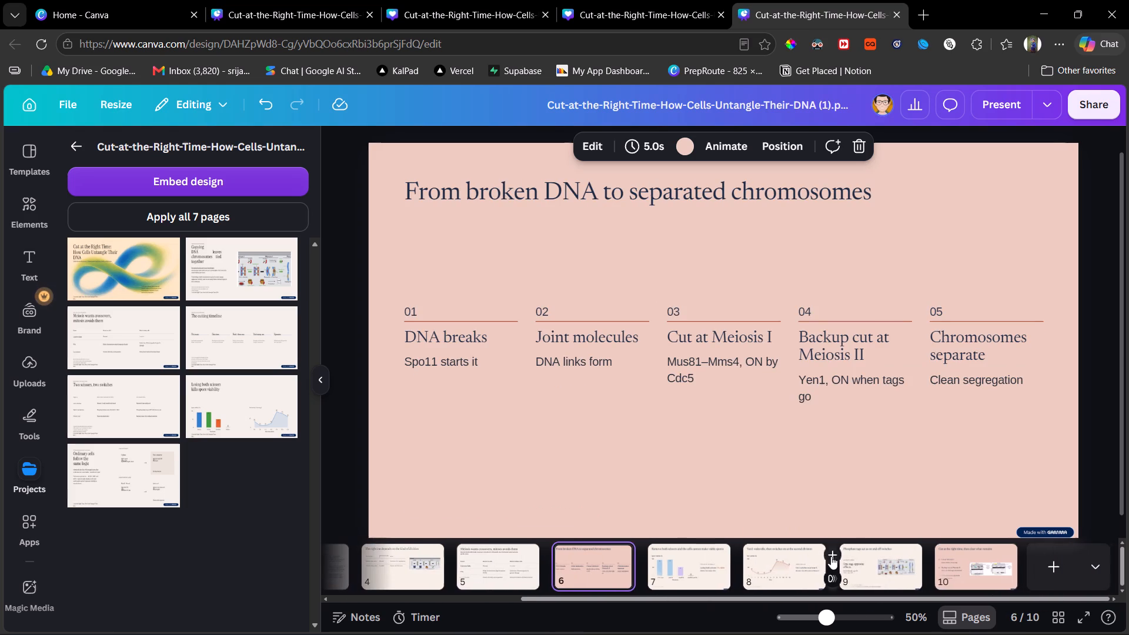
scroll(831, 556, left, 1)
scroll(831, 556, right, 2)
click(708, 462)
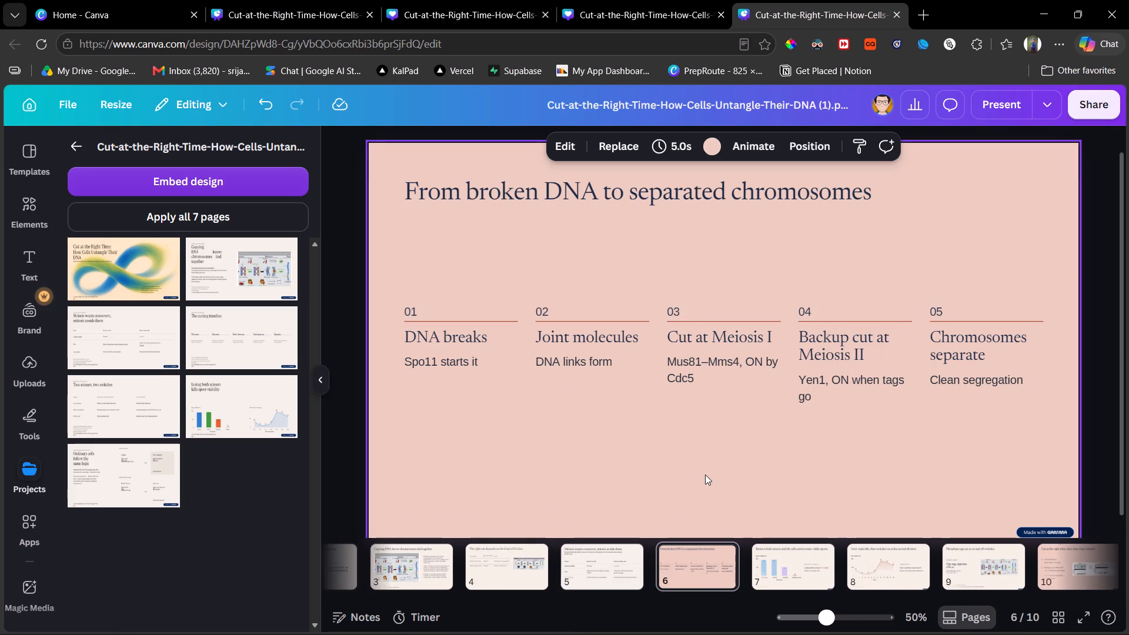
scroll(593, 405, down, 1)
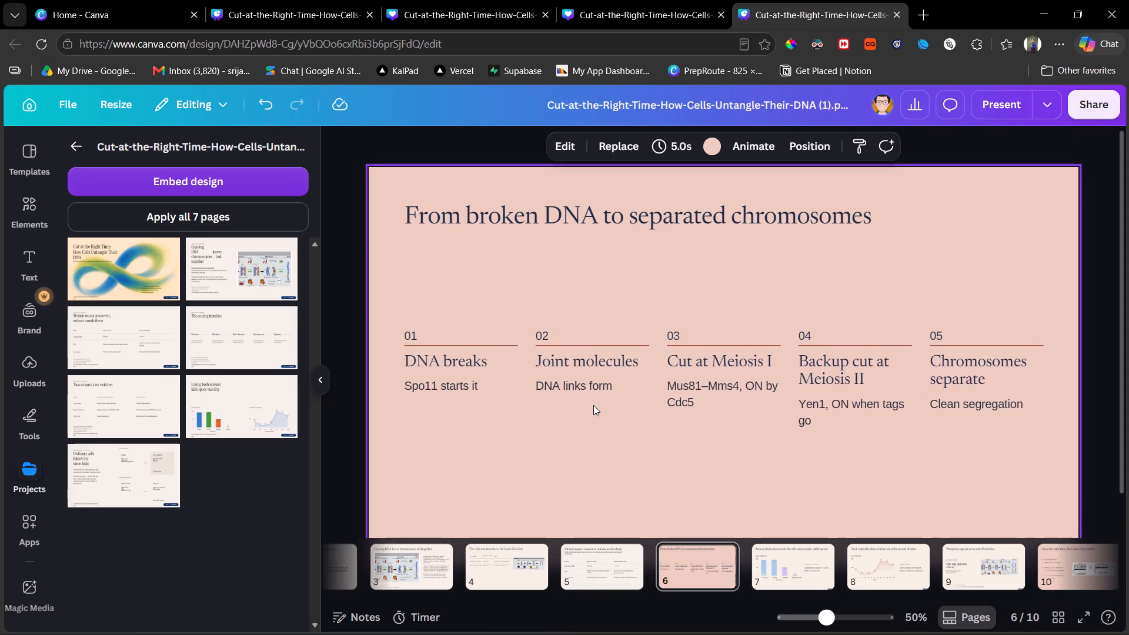
scroll(593, 405, down, 1)
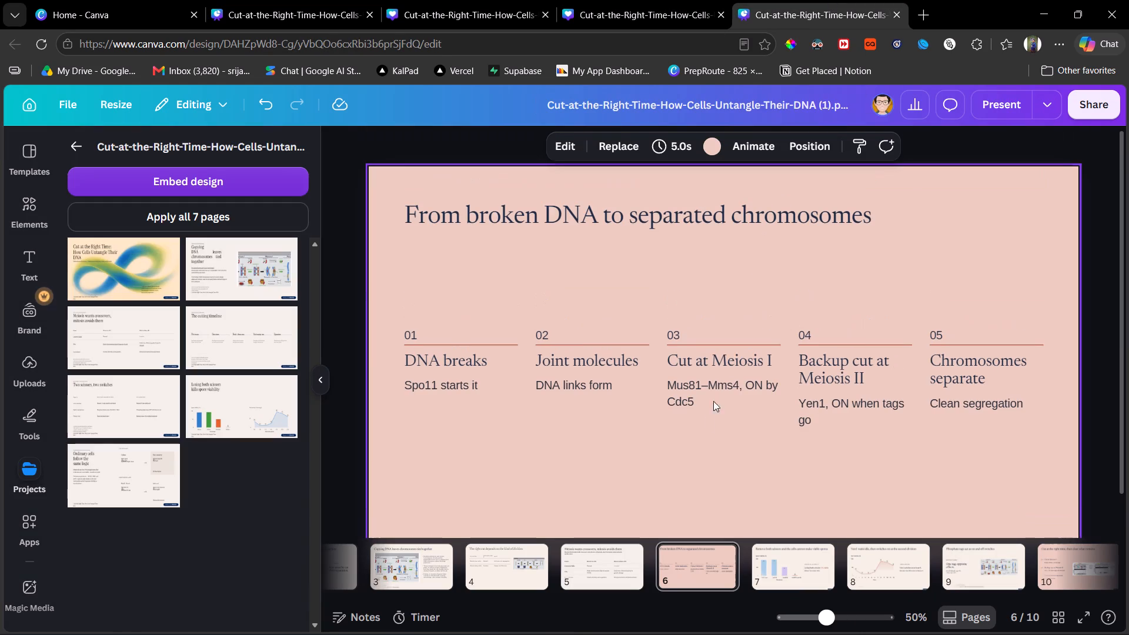
scroll(724, 350, down, 1)
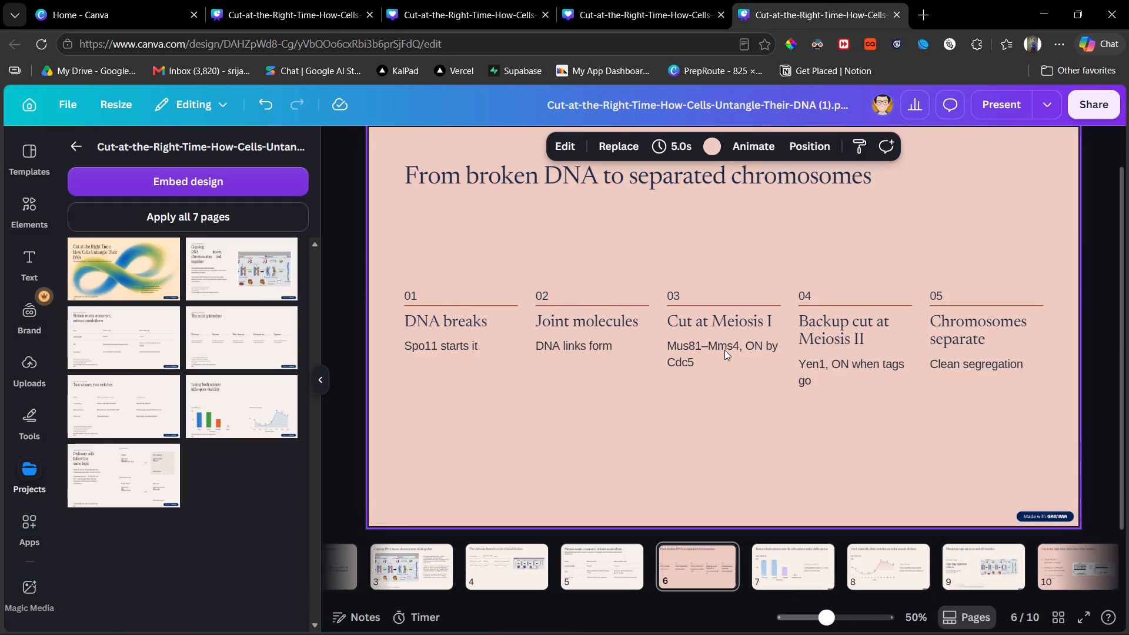
scroll(724, 350, down, 1)
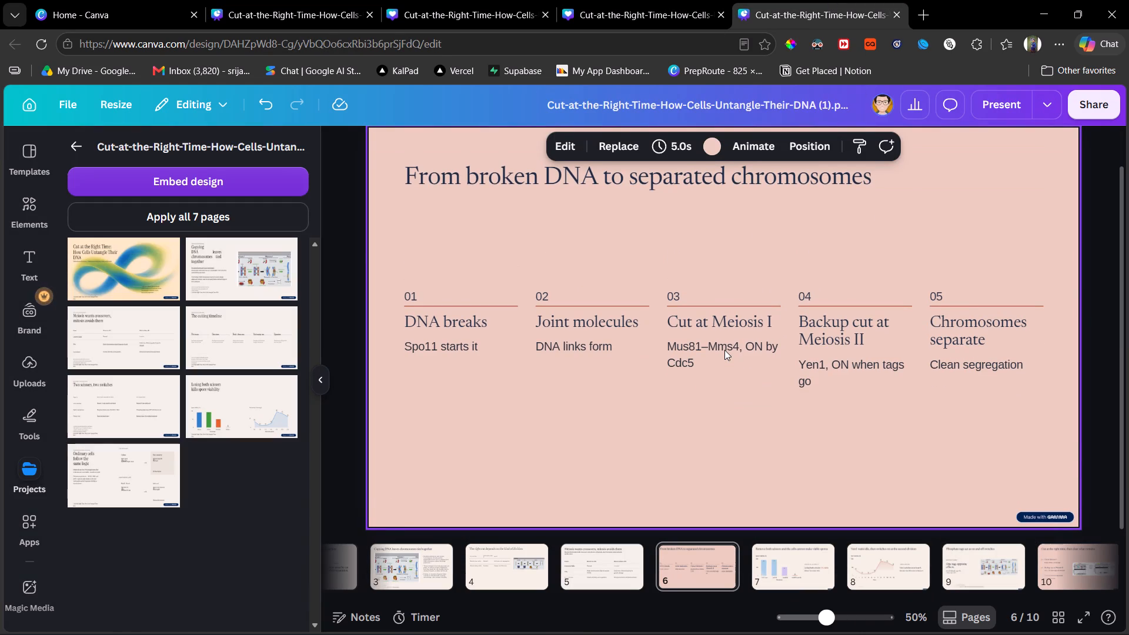
scroll(724, 350, down, 1)
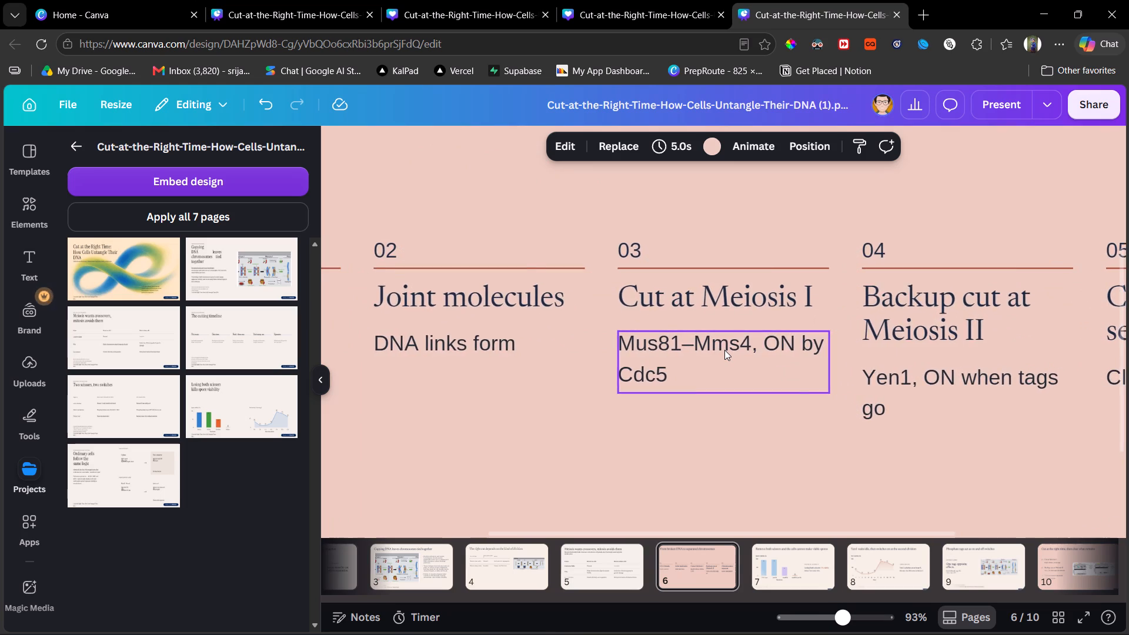
scroll(724, 350, left, 2)
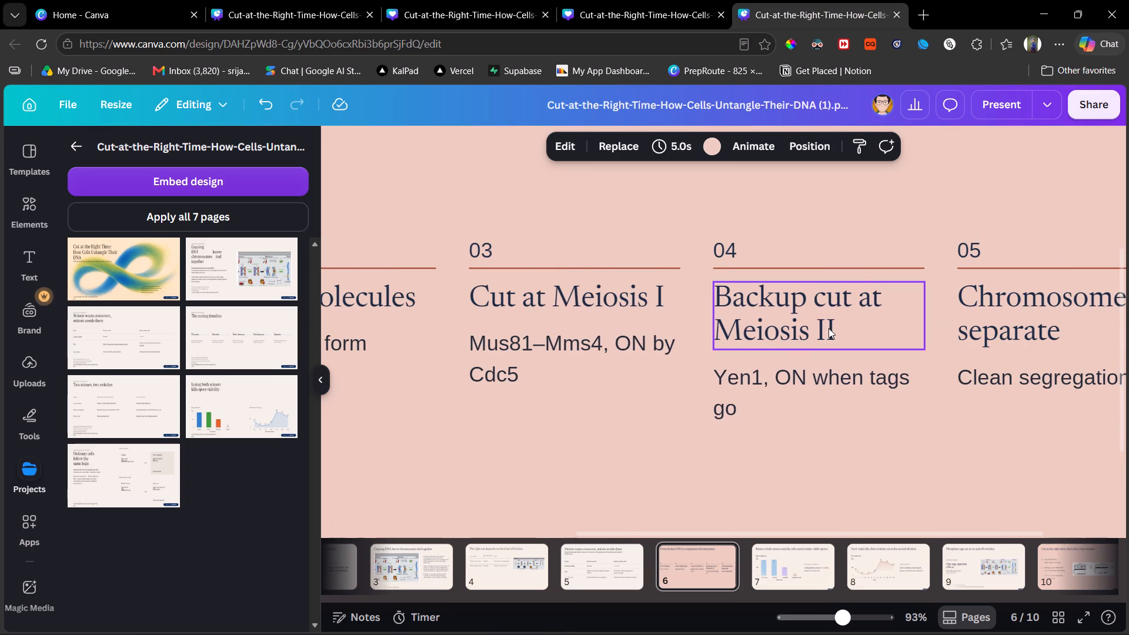
scroll(829, 328, left, 1)
scroll(829, 328, right, 5)
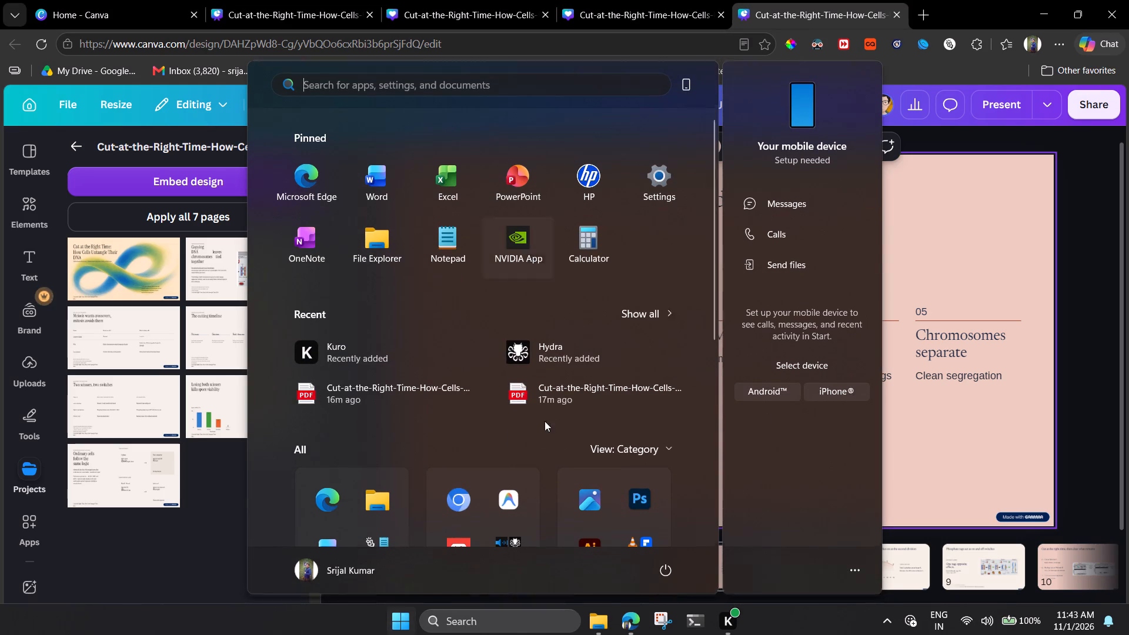
Capture a Snipping Tool screenshot of page 6's five-stage timeline, from "DNA breaks" to "Chromosomes separate".
click(670, 620)
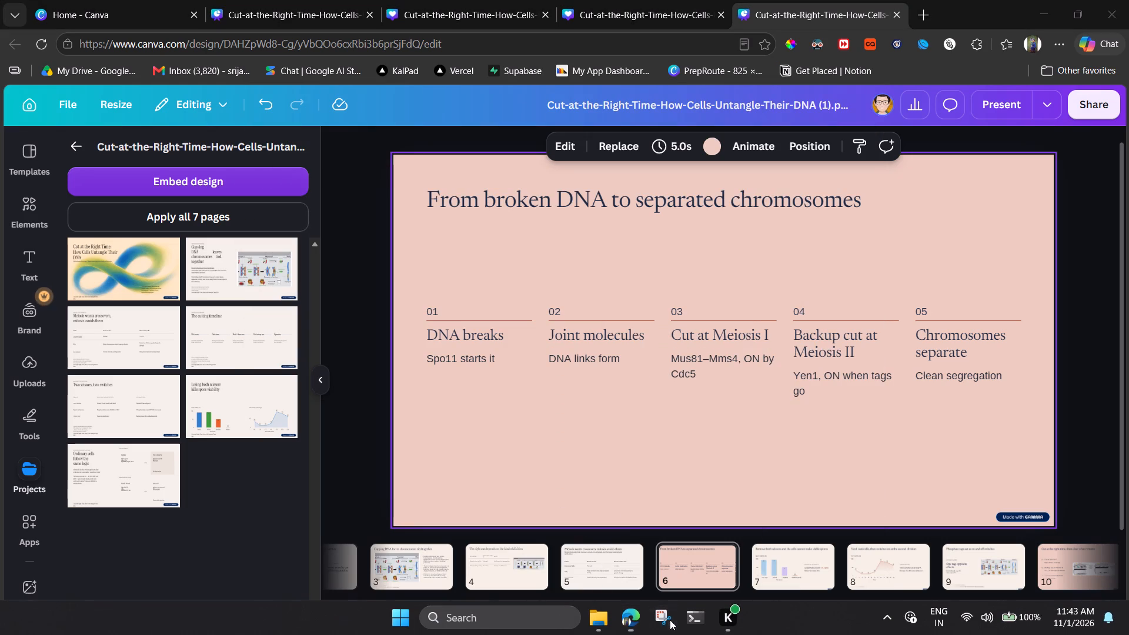
click(420, 260)
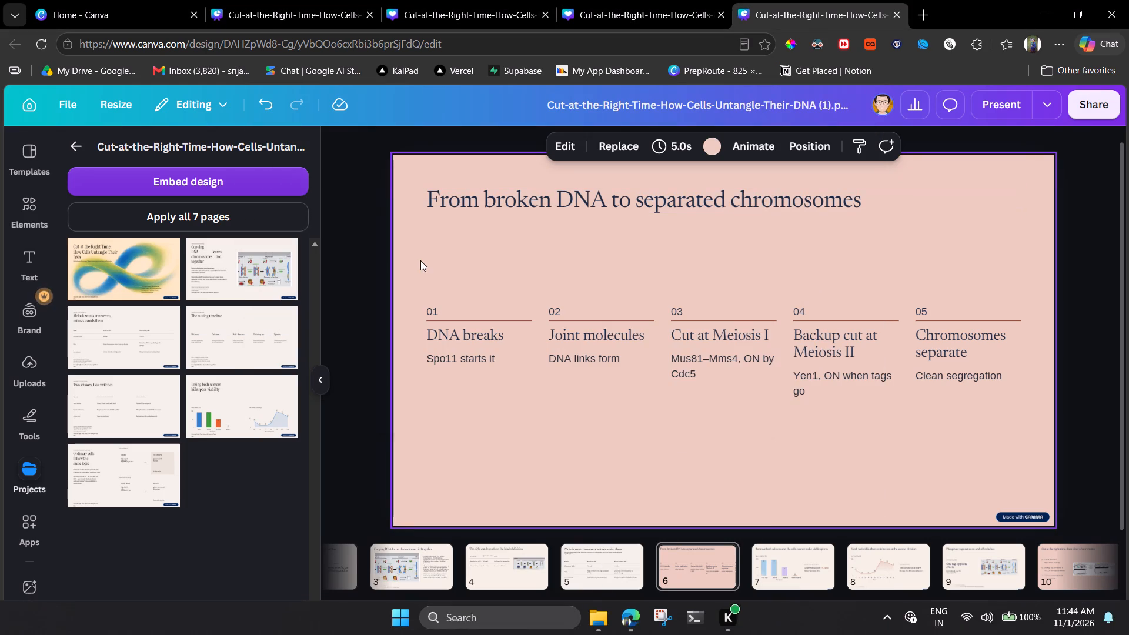
drag(409, 259, 1026, 426)
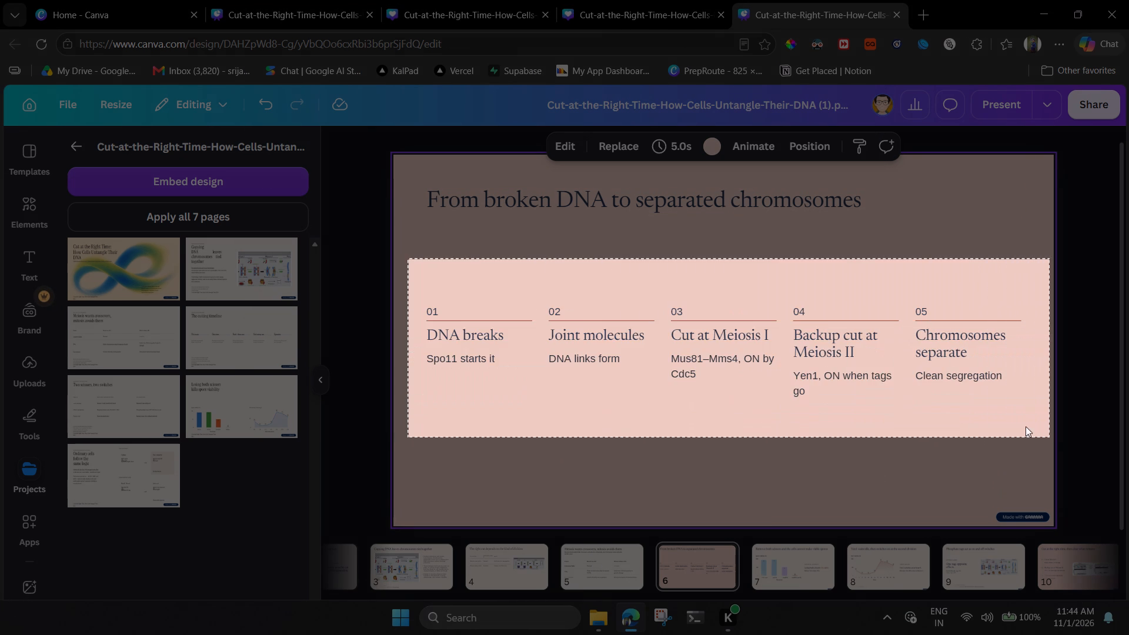
drag(1026, 426, 1052, 420)
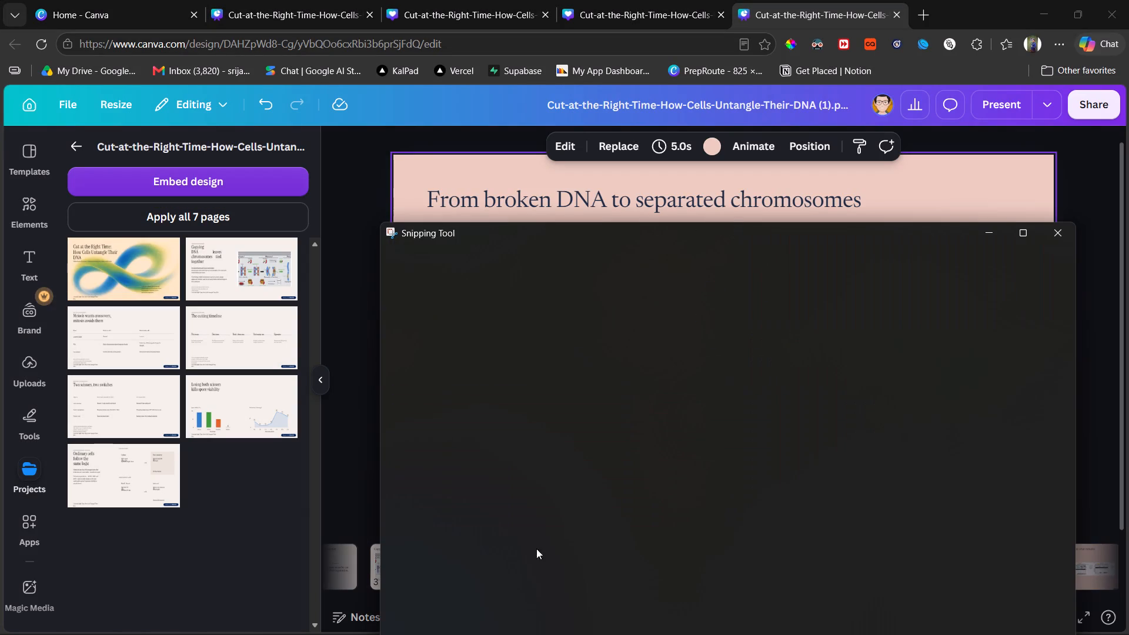
click(366, 393)
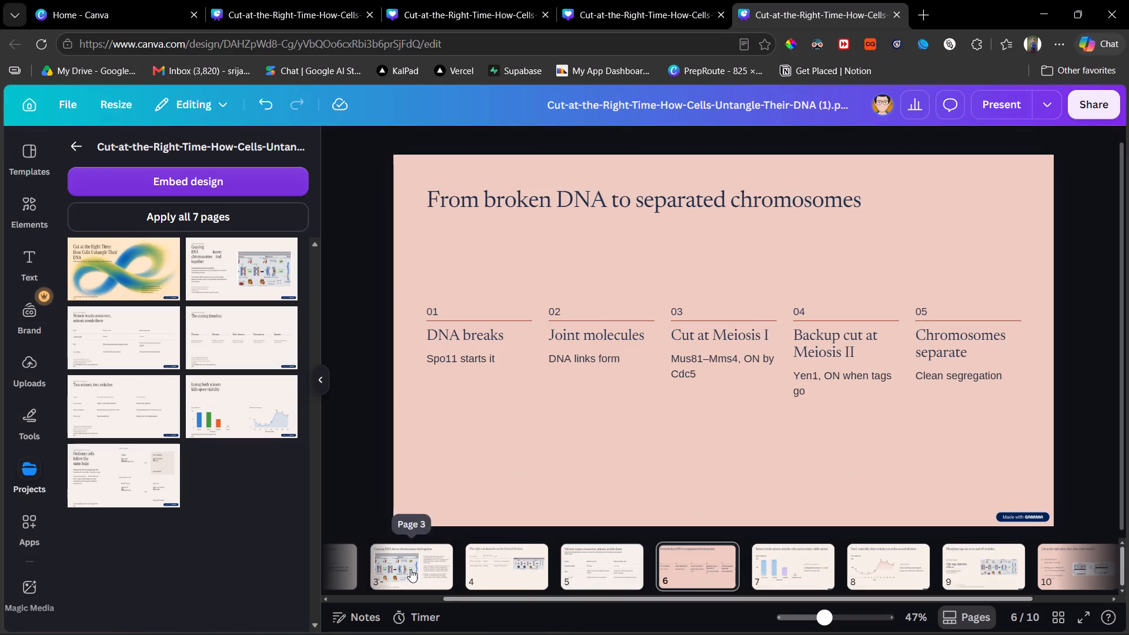
scroll(410, 569, right, 4)
click(373, 563)
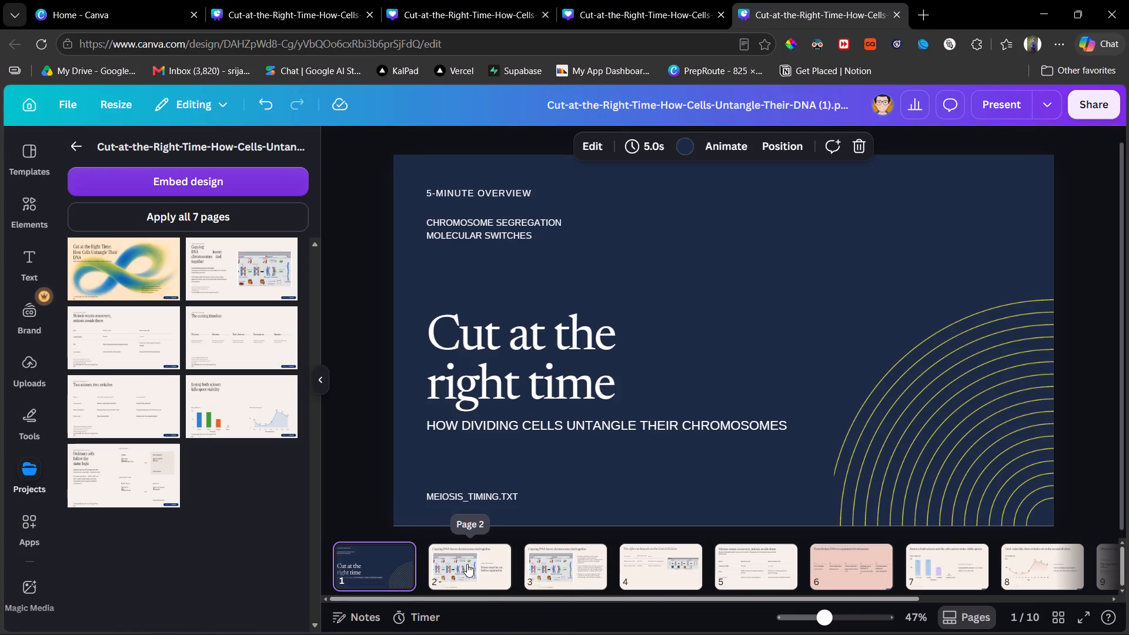
click(467, 564)
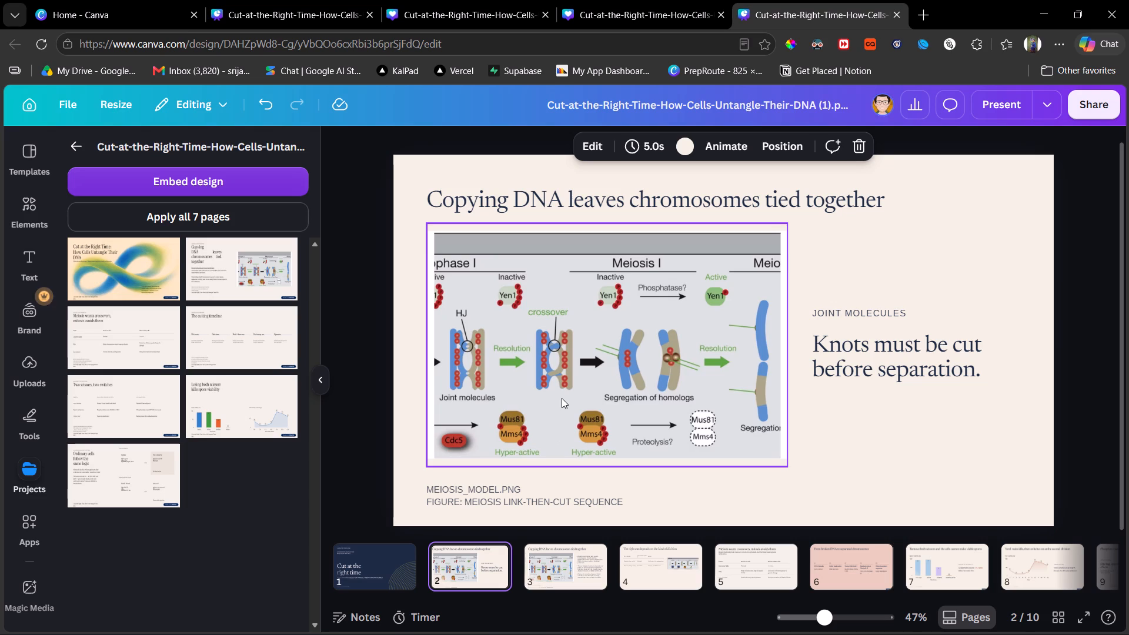
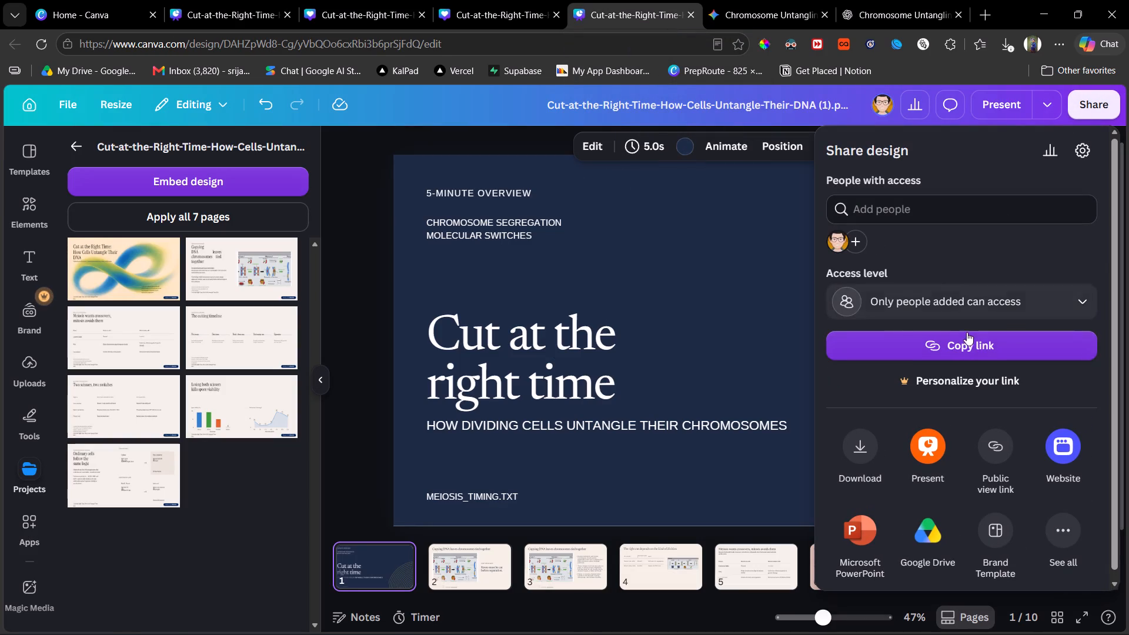
click(1019, 311)
click(980, 406)
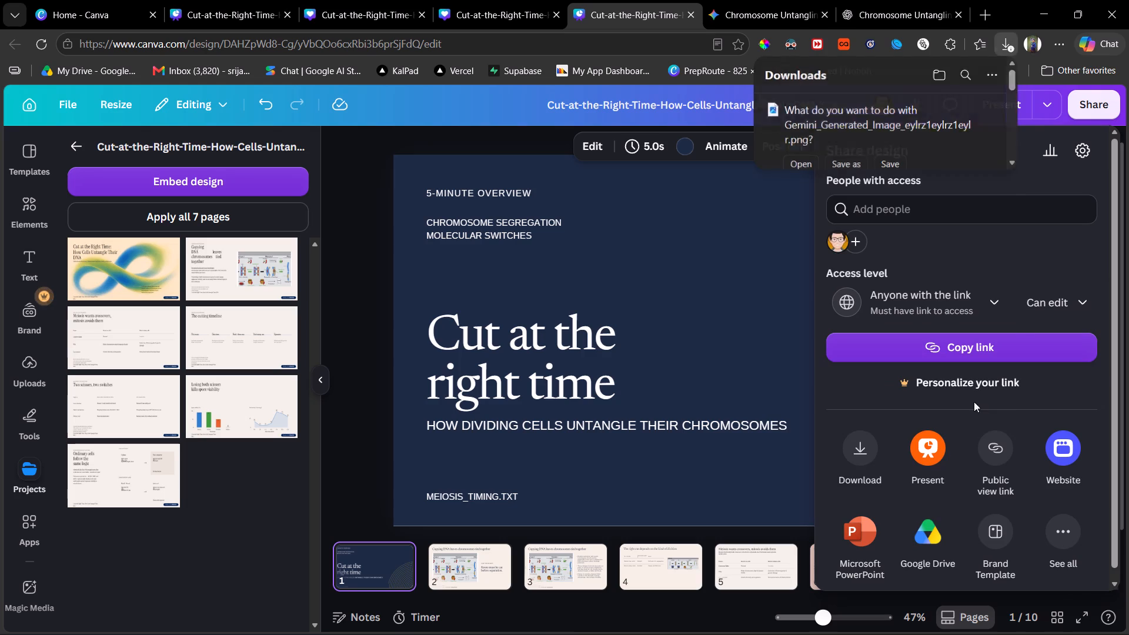
Save both pending Gemini-generated PNG images from the browser's downloads.
click(887, 174)
click(888, 164)
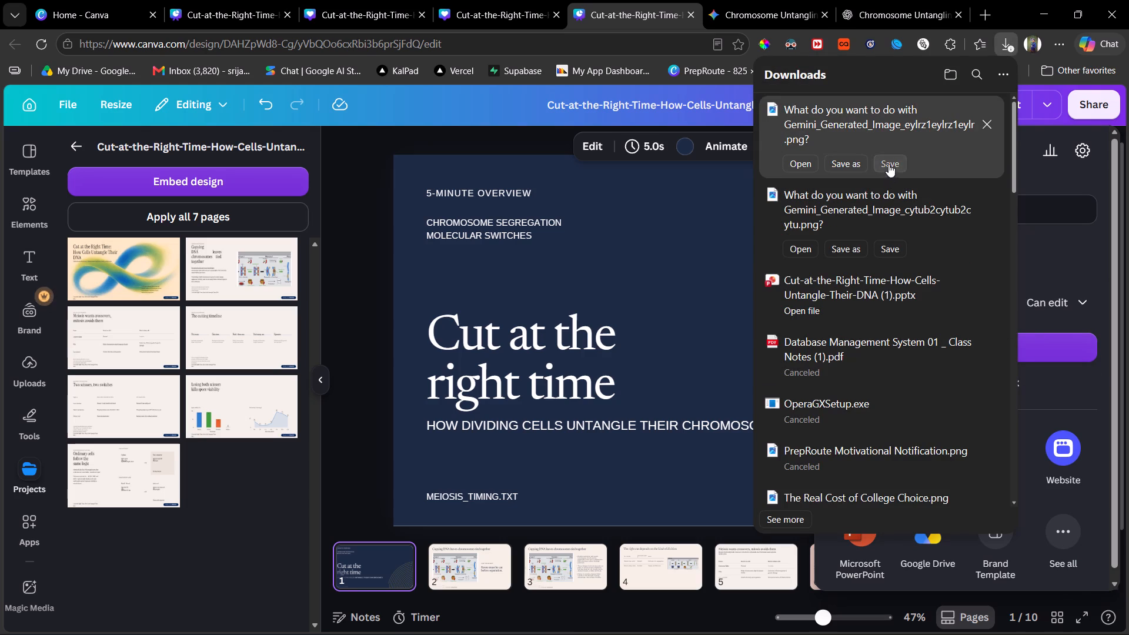
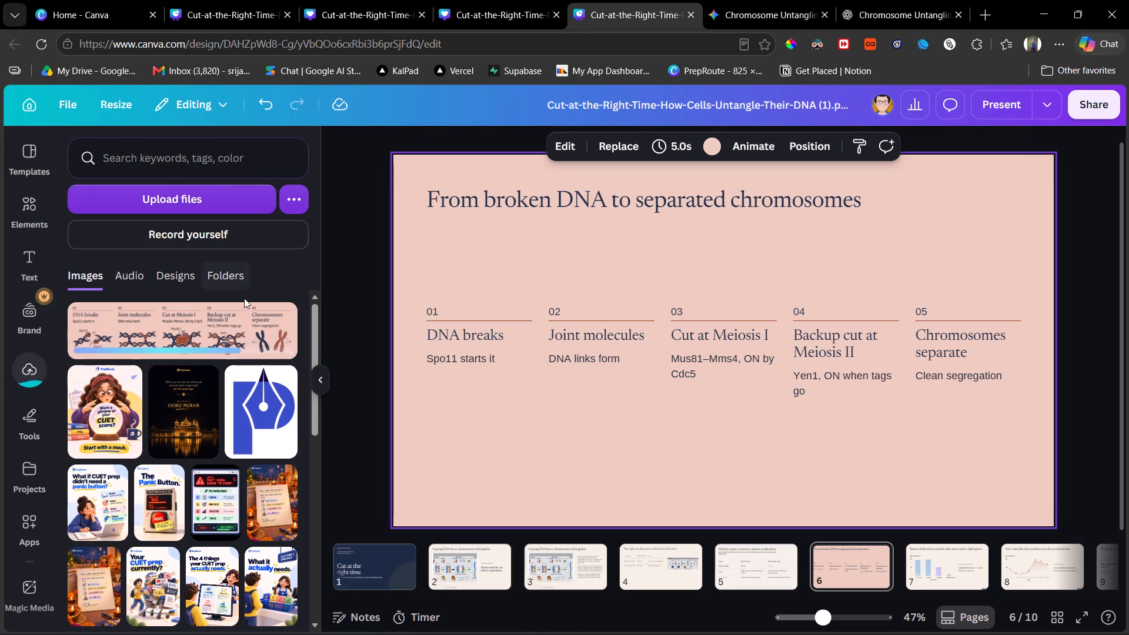
click(184, 202)
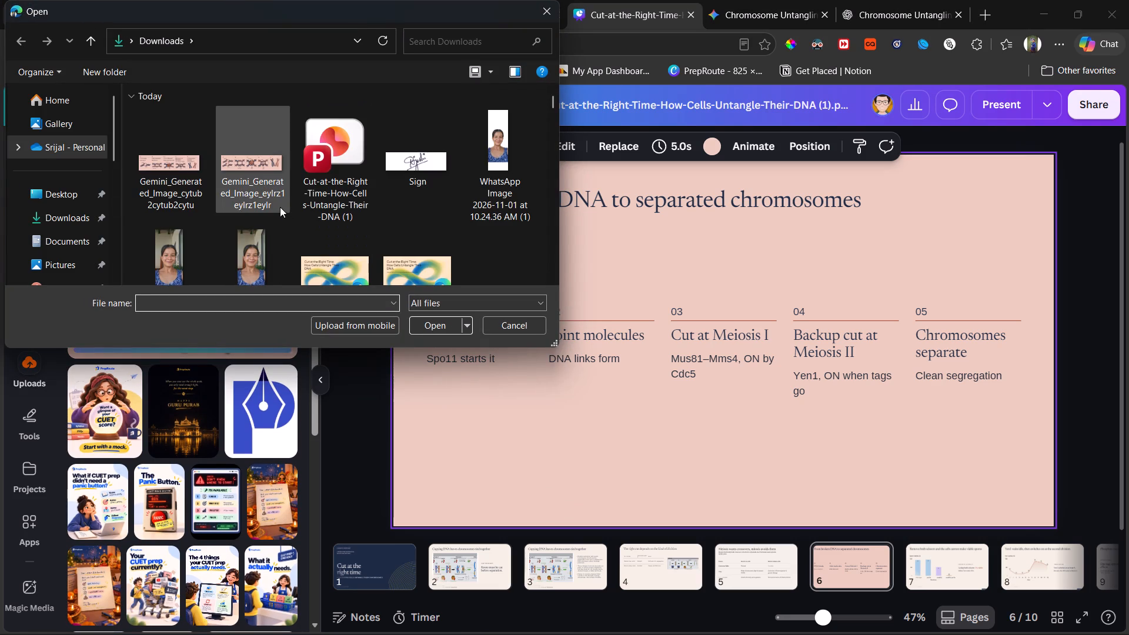
double_click(275, 203)
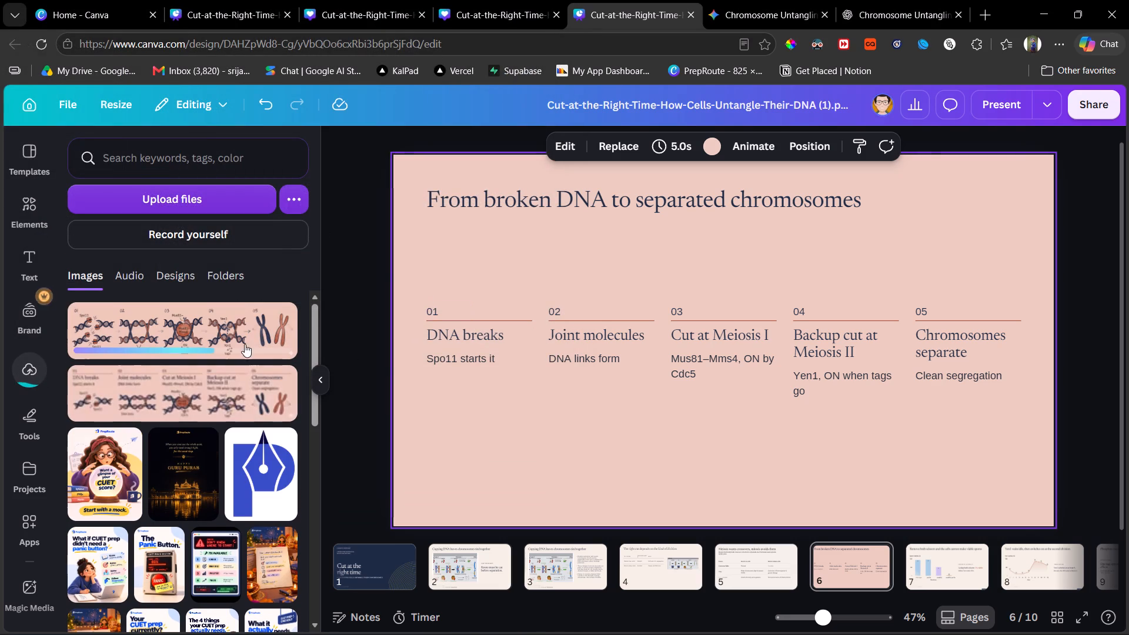
Add the uploaded diagram without step headings to slide 6 and place it over the lower part of the timeline.
click(228, 334)
drag(593, 369, 549, 447)
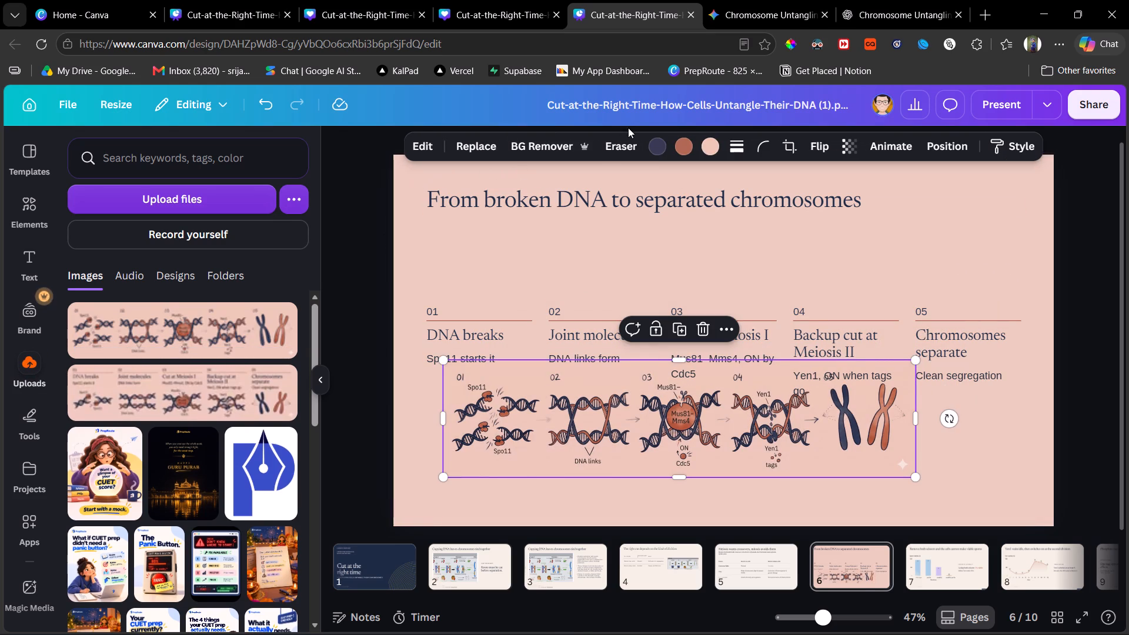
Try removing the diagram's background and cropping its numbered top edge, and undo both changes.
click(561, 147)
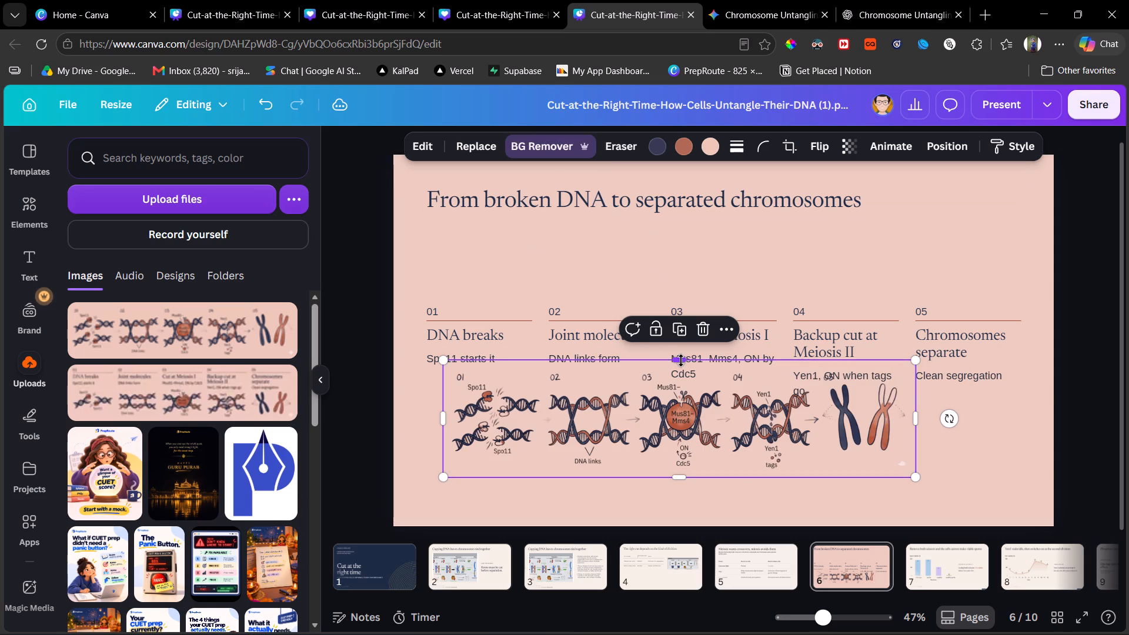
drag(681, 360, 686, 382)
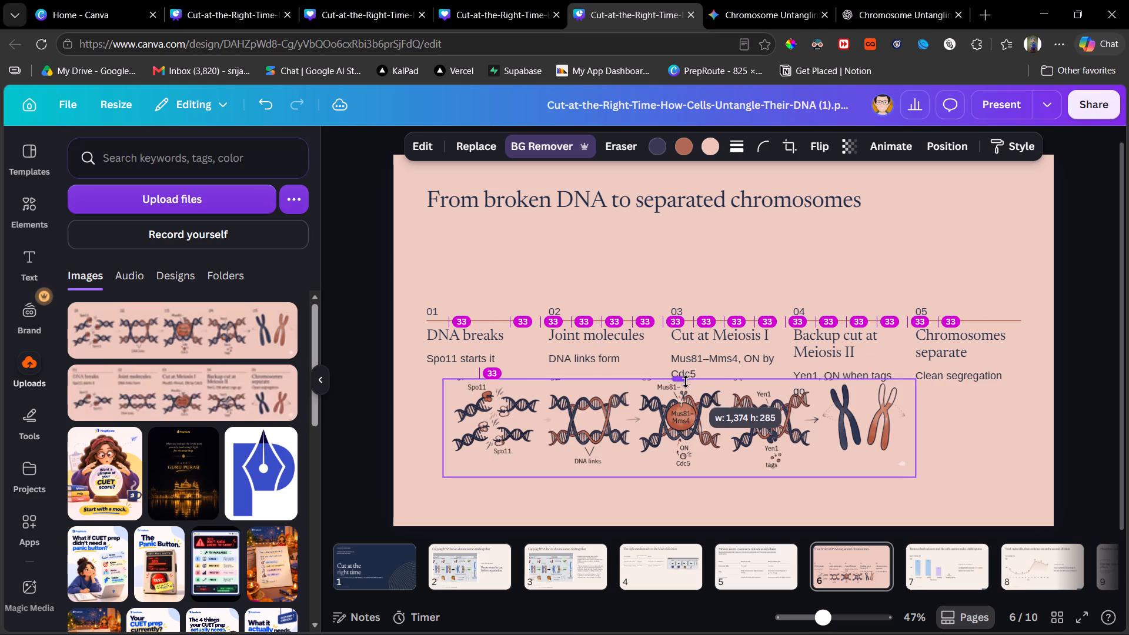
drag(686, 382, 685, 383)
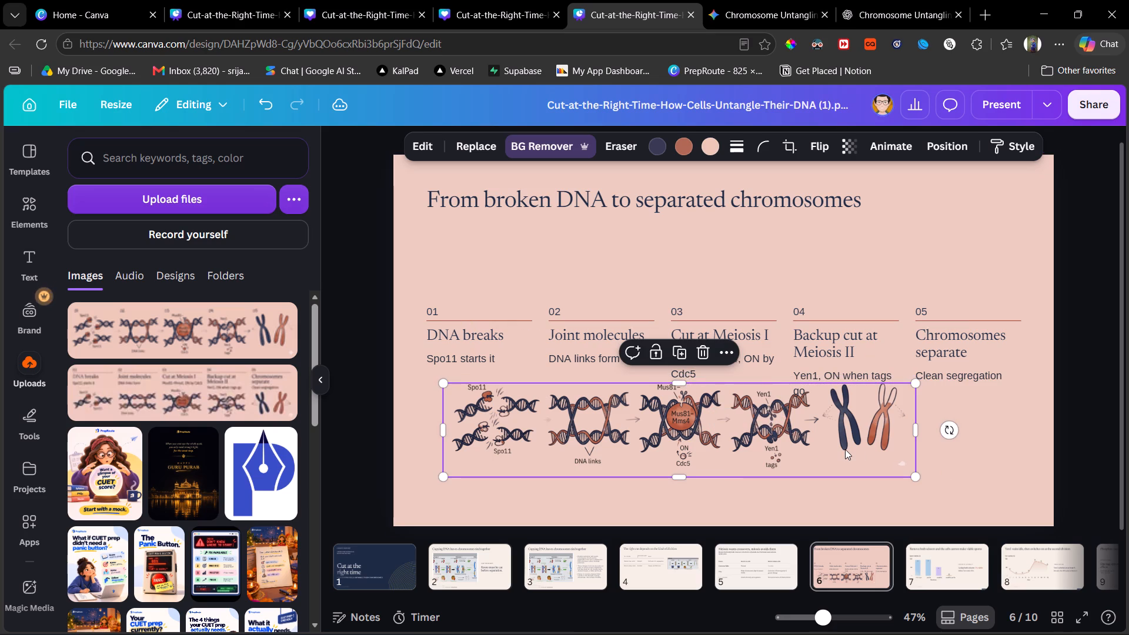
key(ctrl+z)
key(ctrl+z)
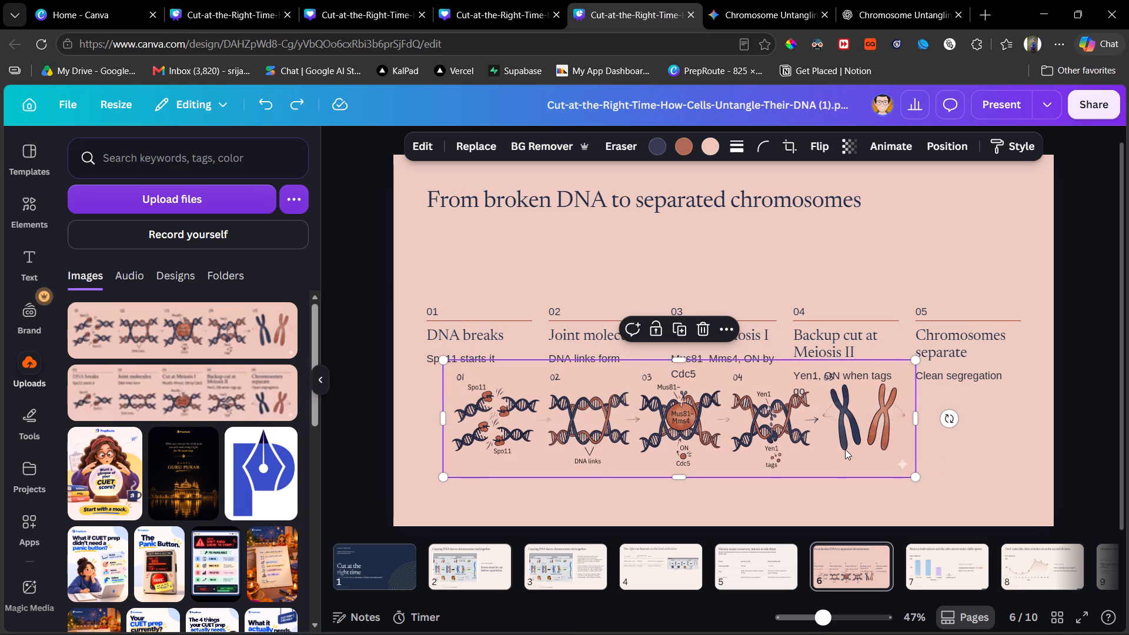
Move the diagram down and toward the slide's right edge, beneath the timeline text.
click(924, 490)
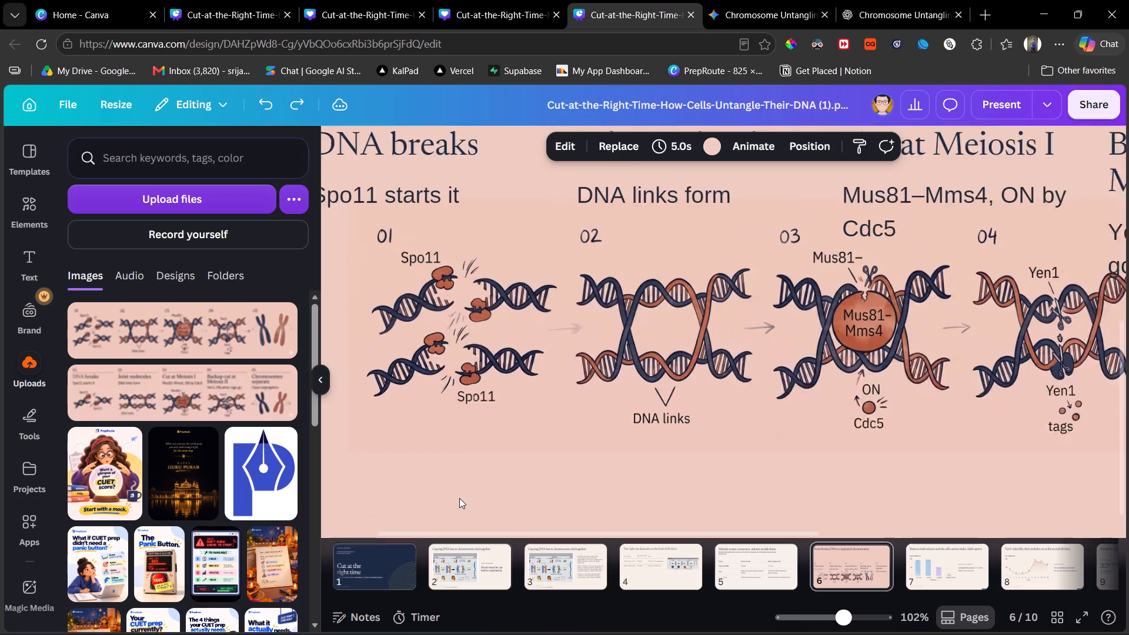
scroll(706, 399, left, 7)
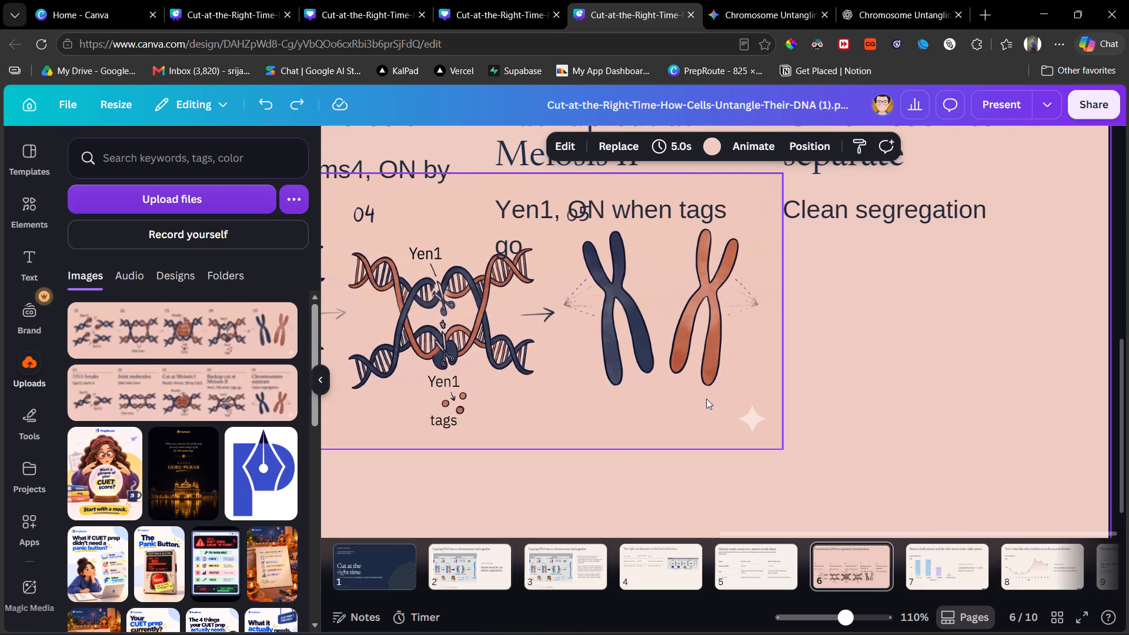
drag(706, 399, 917, 462)
Recolour the diagram's pale pink background with the slide's background colour, sampled using the colour picker.
scroll(917, 462, right, 7)
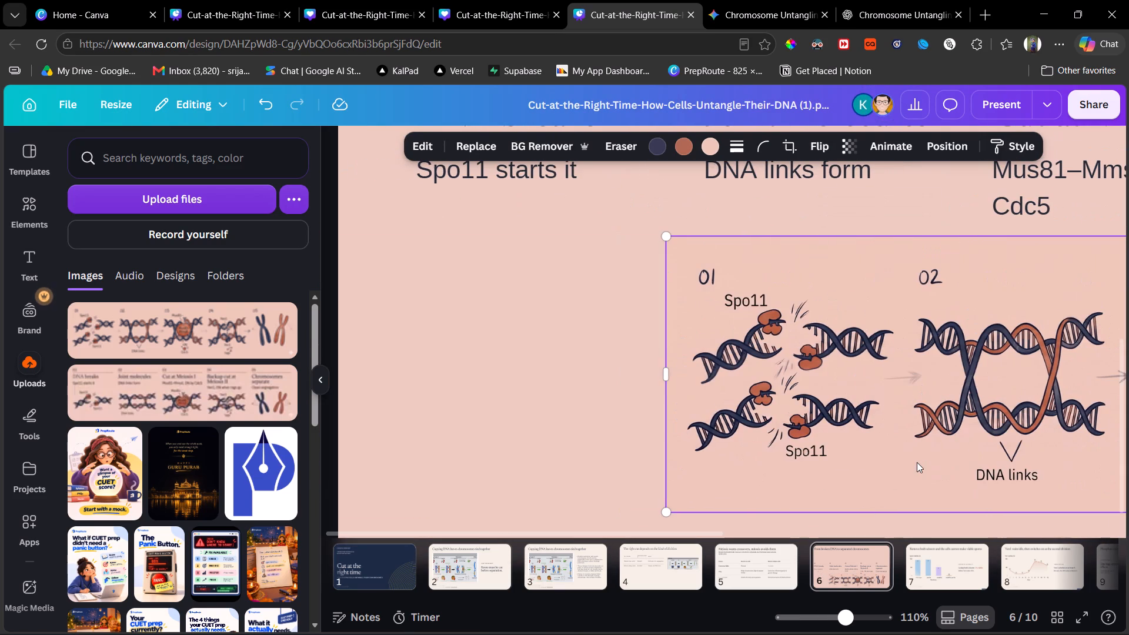
click(709, 149)
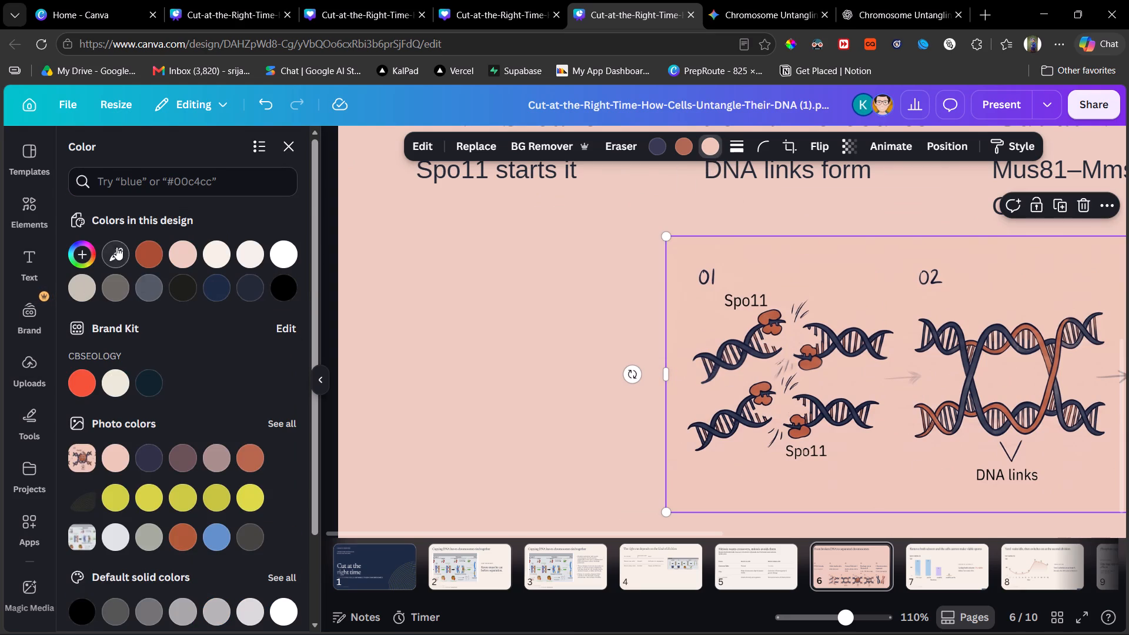
click(116, 249)
click(448, 338)
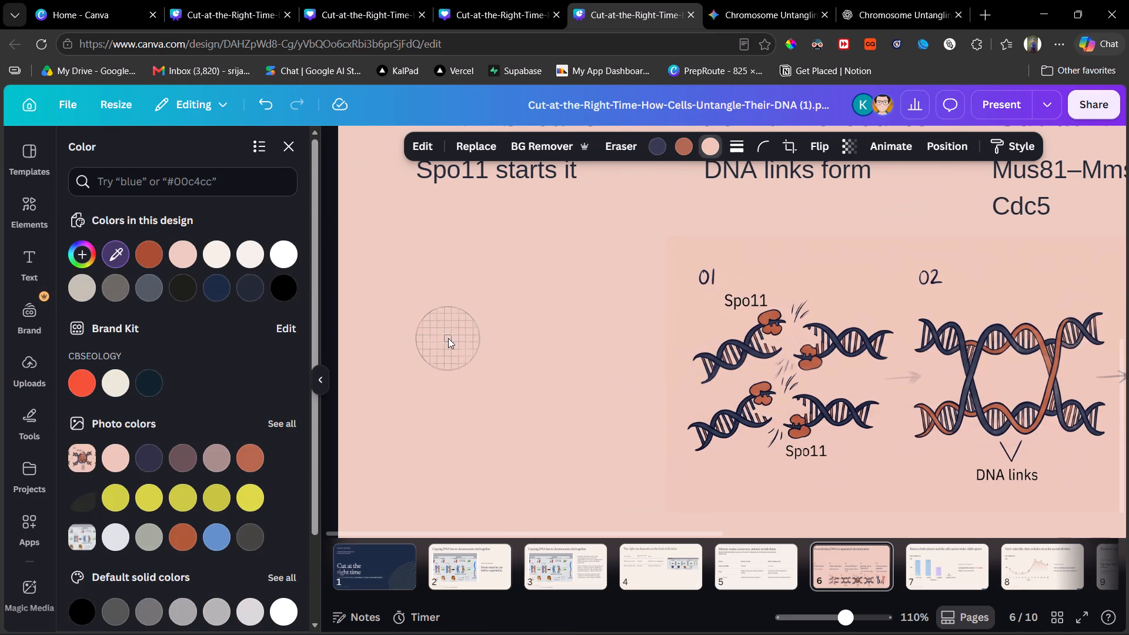
click(448, 338)
scroll(448, 337, left, 1)
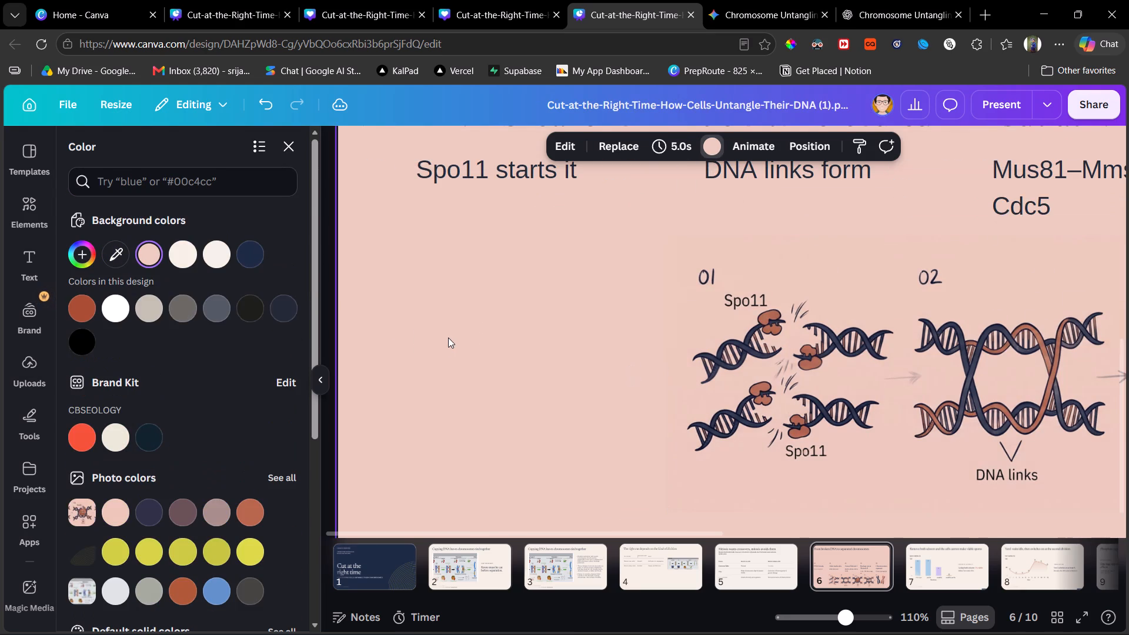
scroll(448, 337, left, 3)
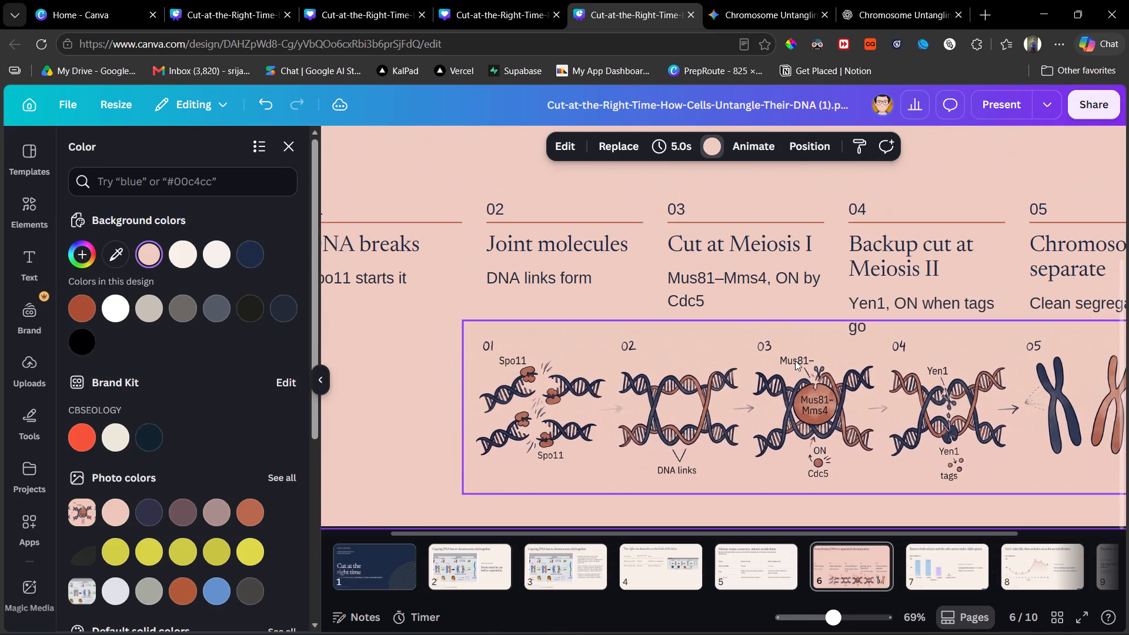
scroll(934, 363, left, 2)
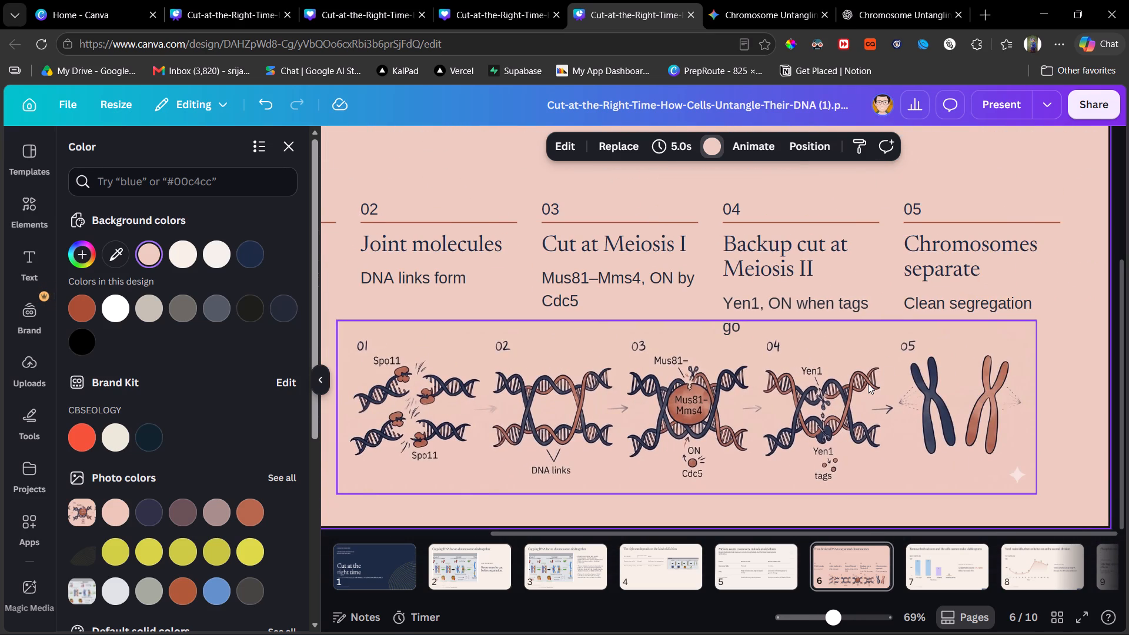
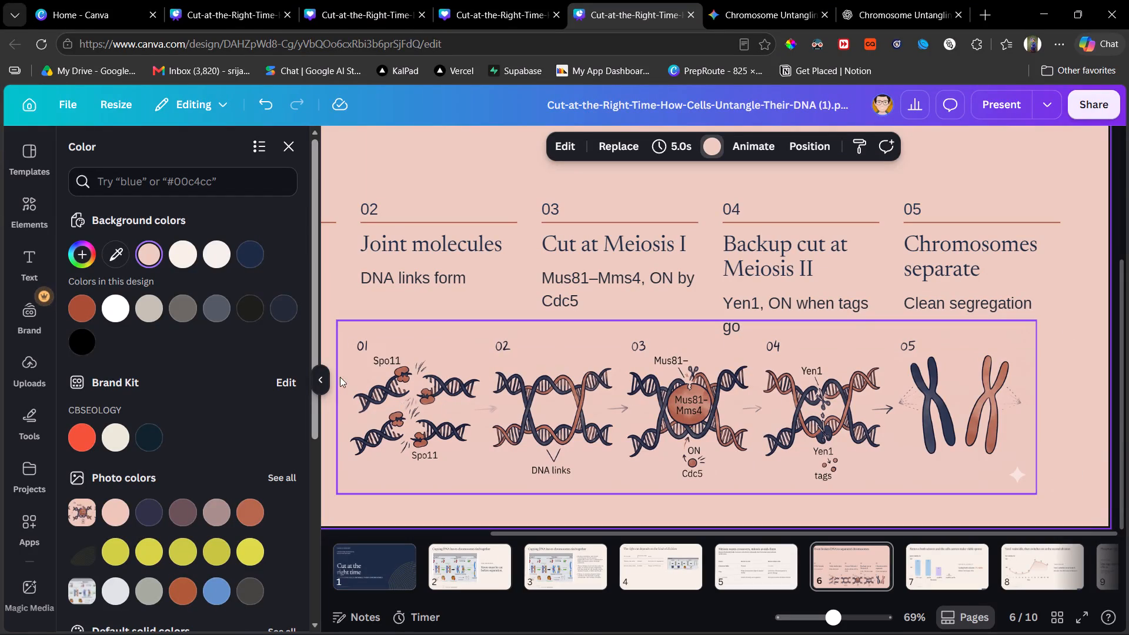
Align the diagram with the slide's left text margin and enlarge it proportionally to about 1,706 by 423.
click(317, 375)
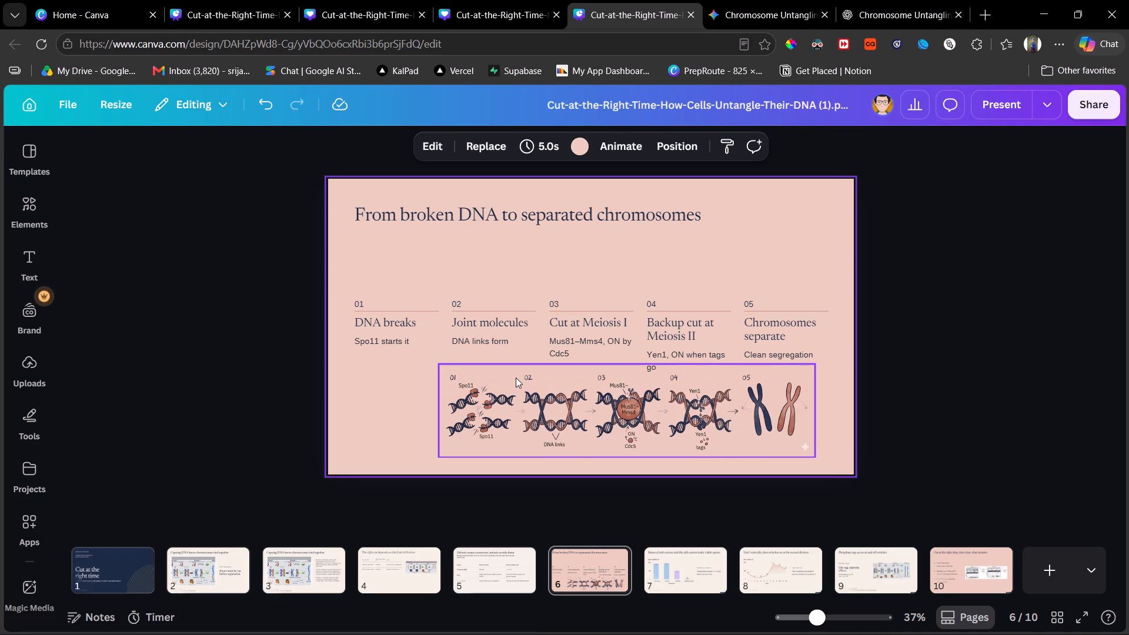
drag(509, 386, 415, 382)
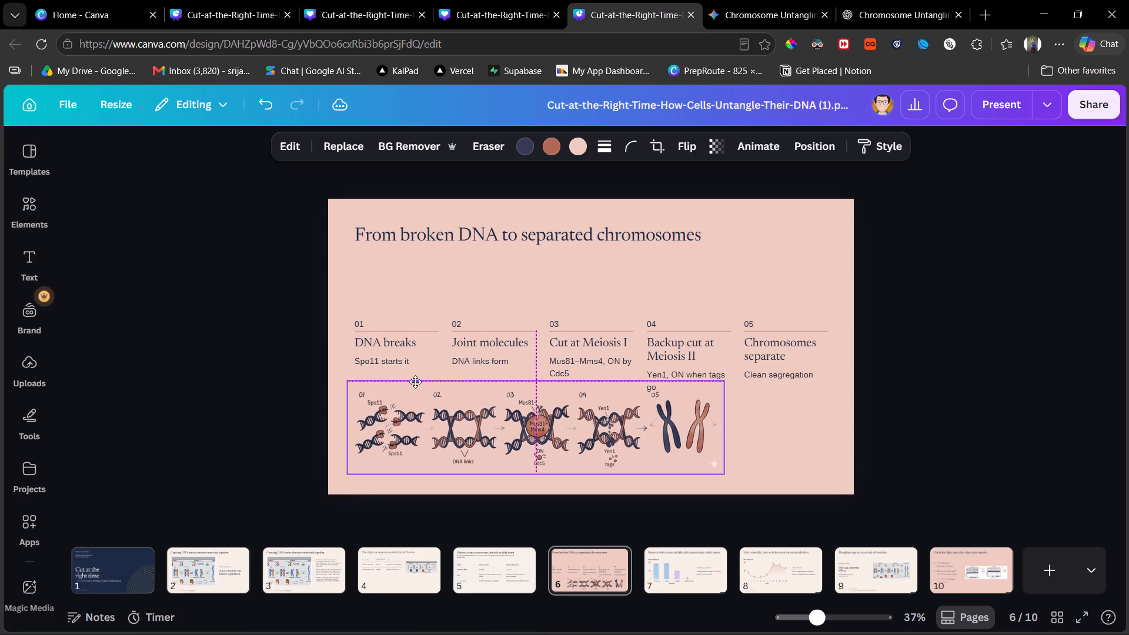
drag(415, 382, 424, 380)
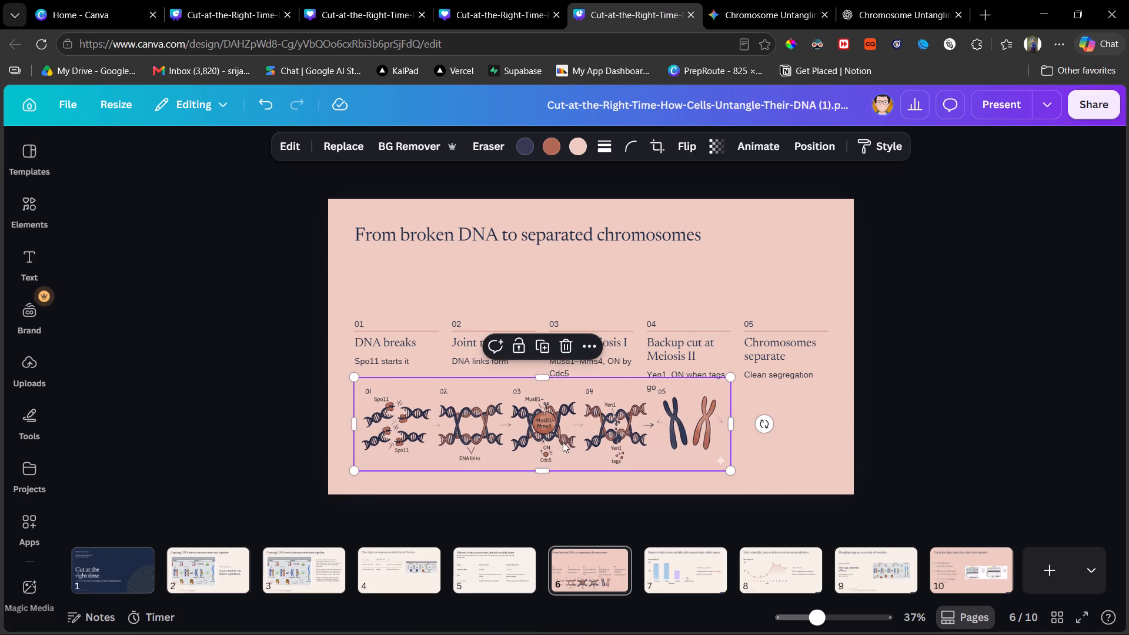
drag(734, 380, 808, 386)
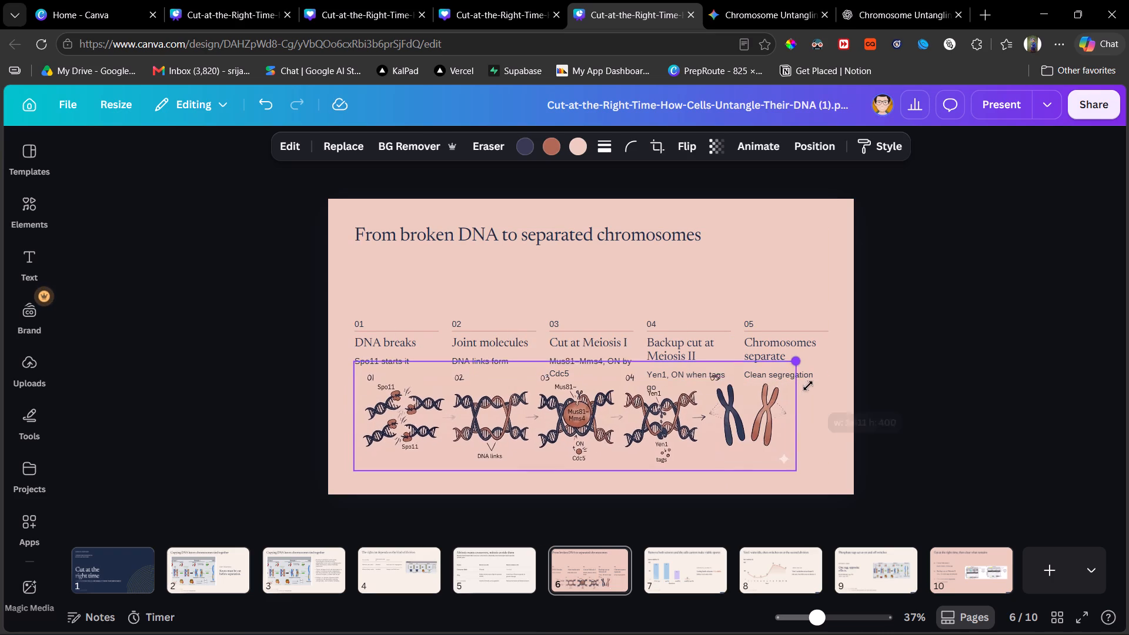
drag(808, 386, 724, 405)
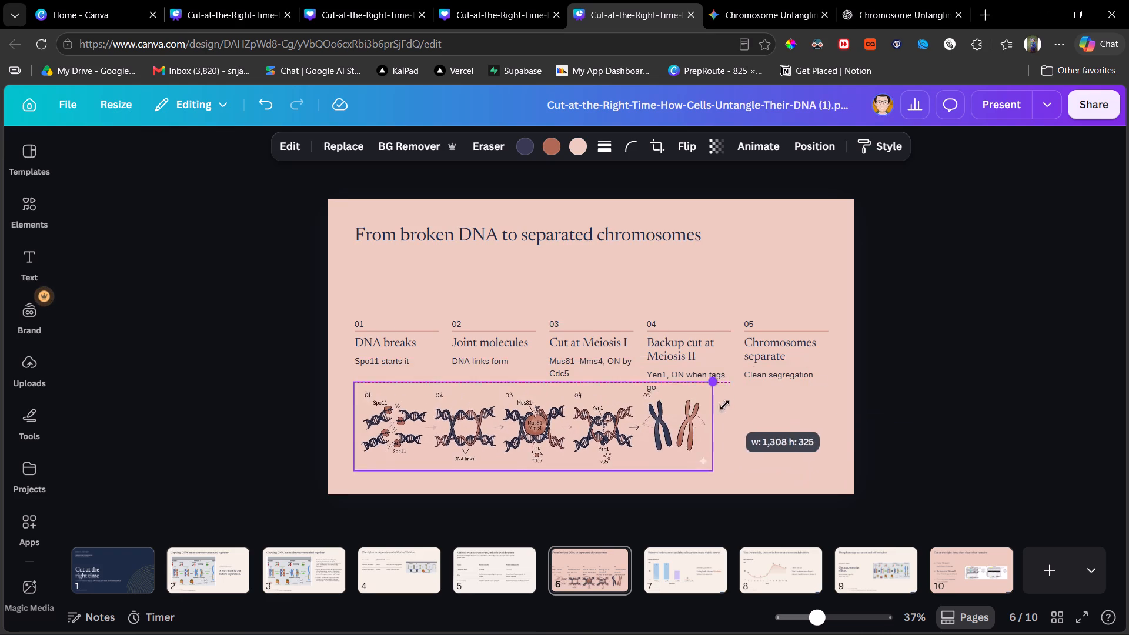
drag(724, 405, 834, 391)
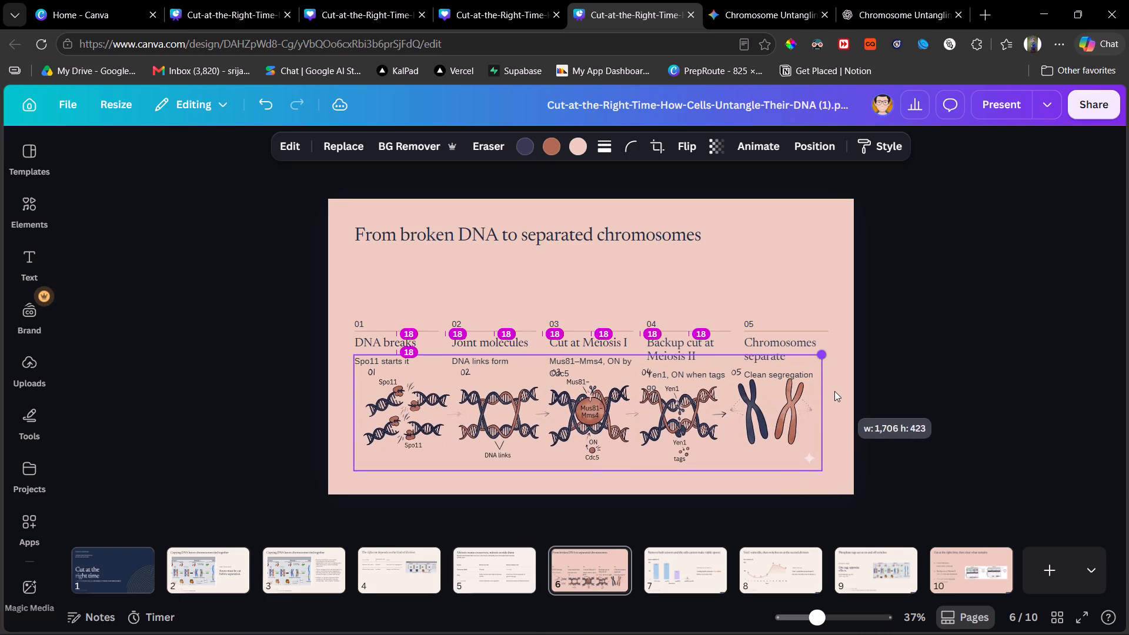
Crop the diagram's upper edge to cut off the handwritten step numbers 01 to 05.
drag(599, 353, 607, 379)
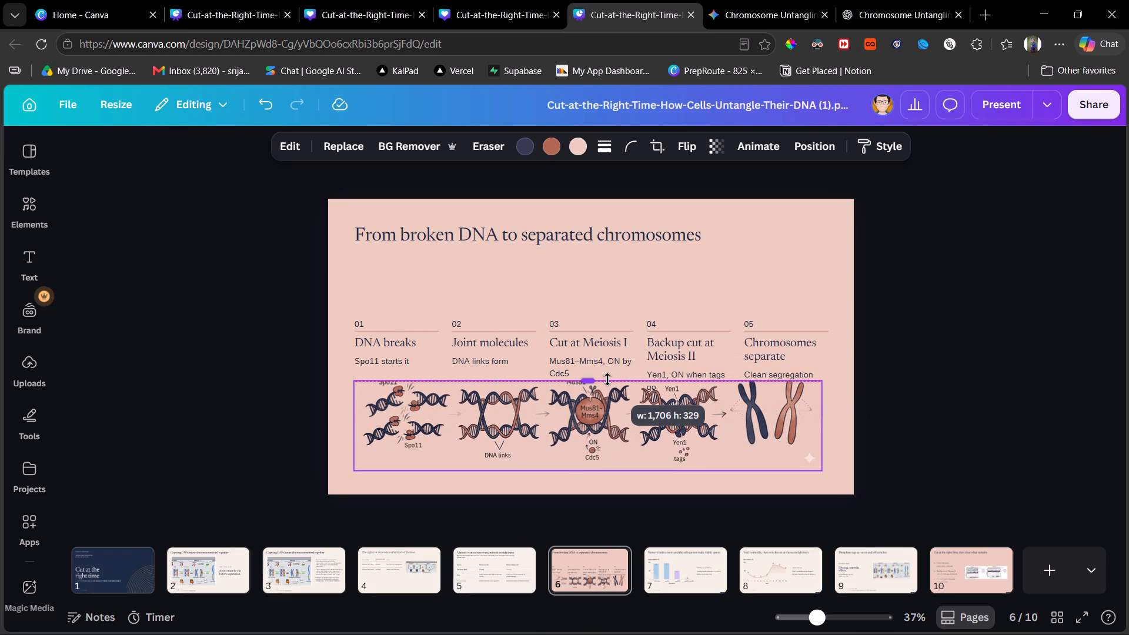
drag(607, 379, 612, 375)
click(845, 487)
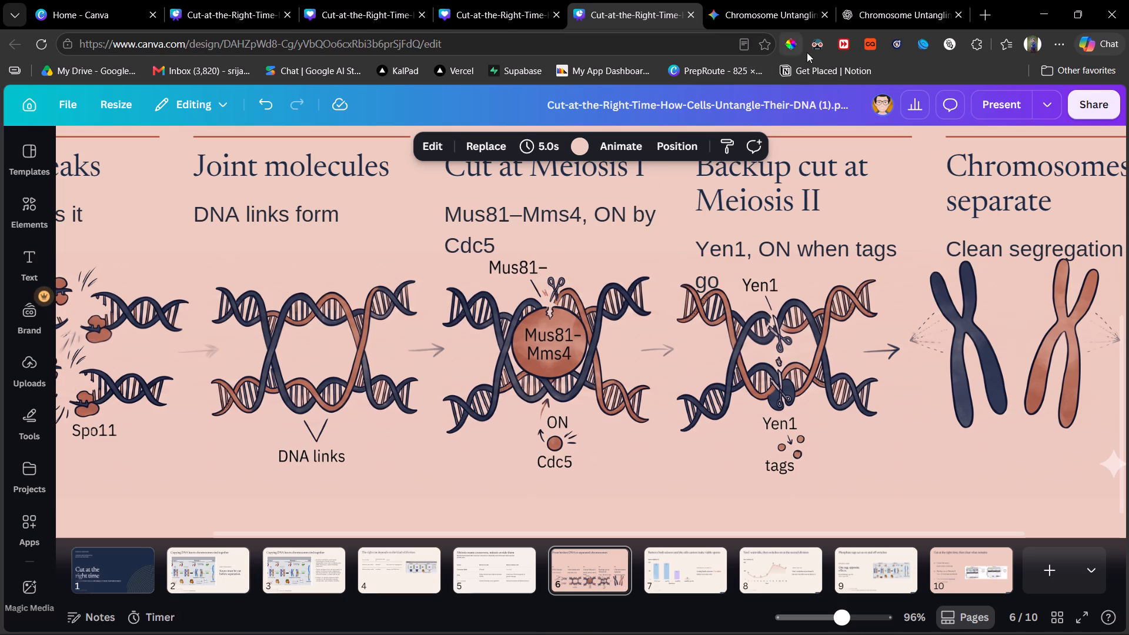
Reposition the cropped diagram slightly lower, just beneath the timeline's description text.
scroll(627, 398, down, 1)
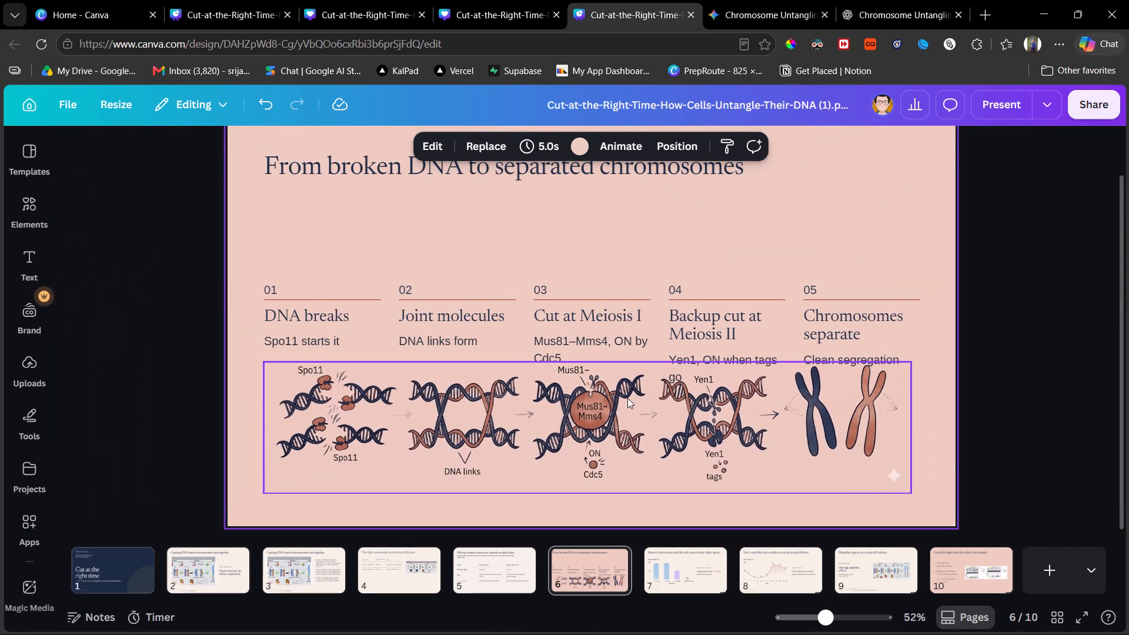
drag(627, 398, 617, 206)
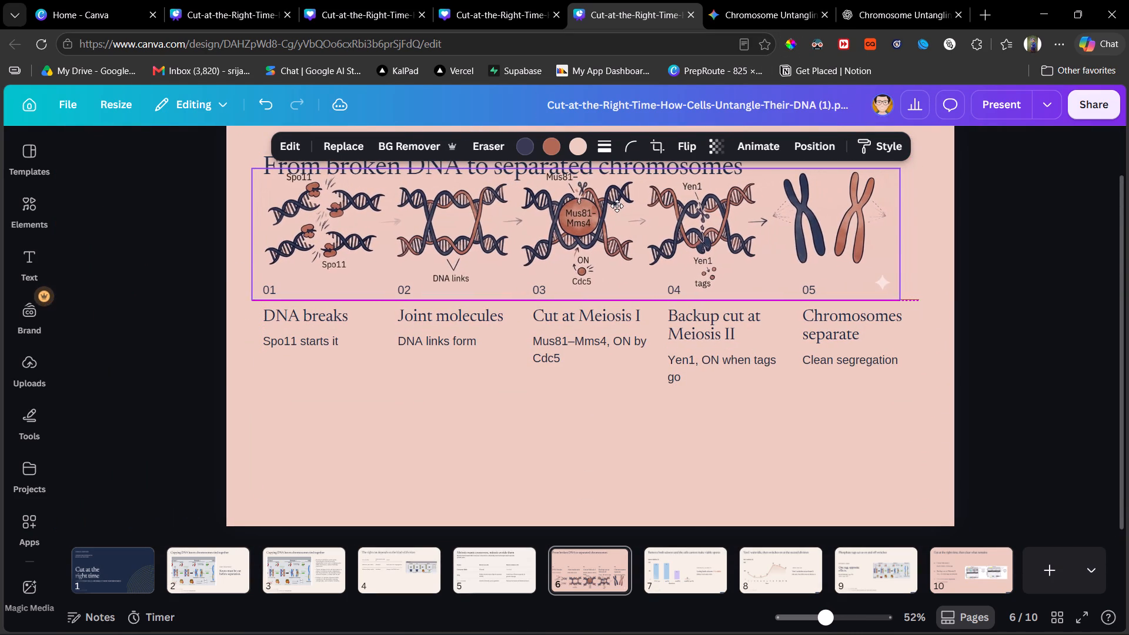
drag(617, 206, 607, 423)
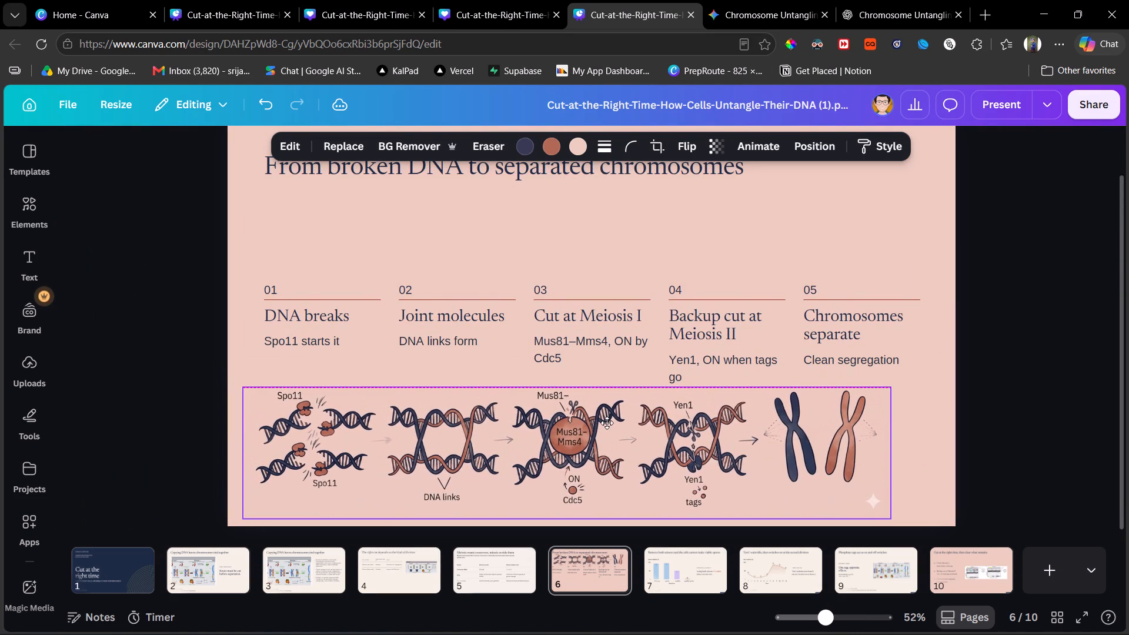
drag(607, 423, 623, 417)
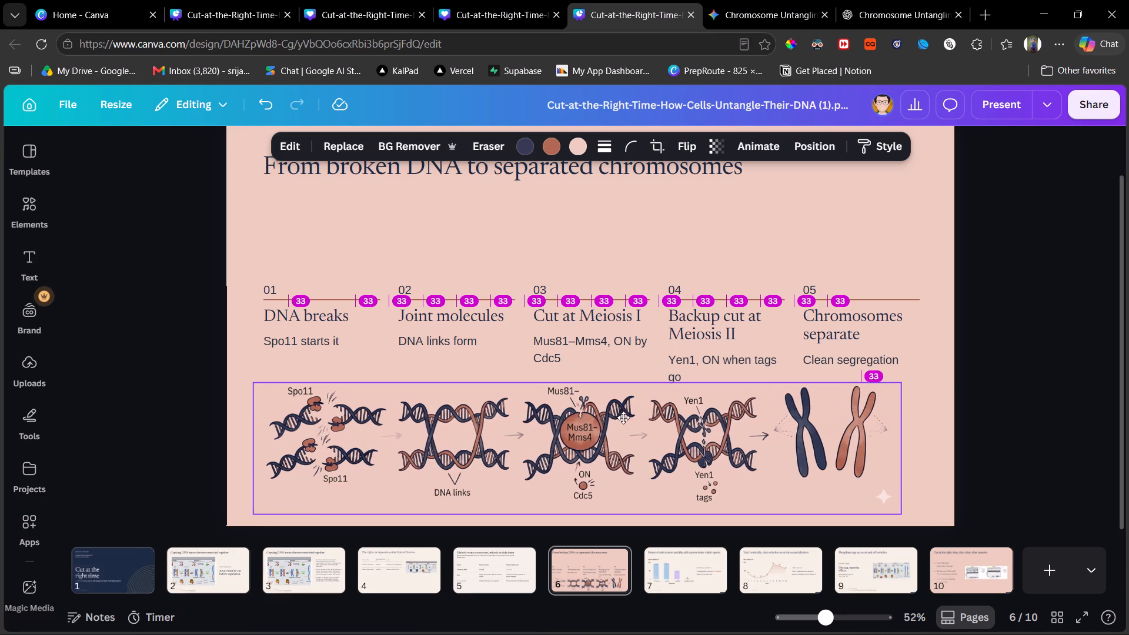
drag(623, 417, 624, 416)
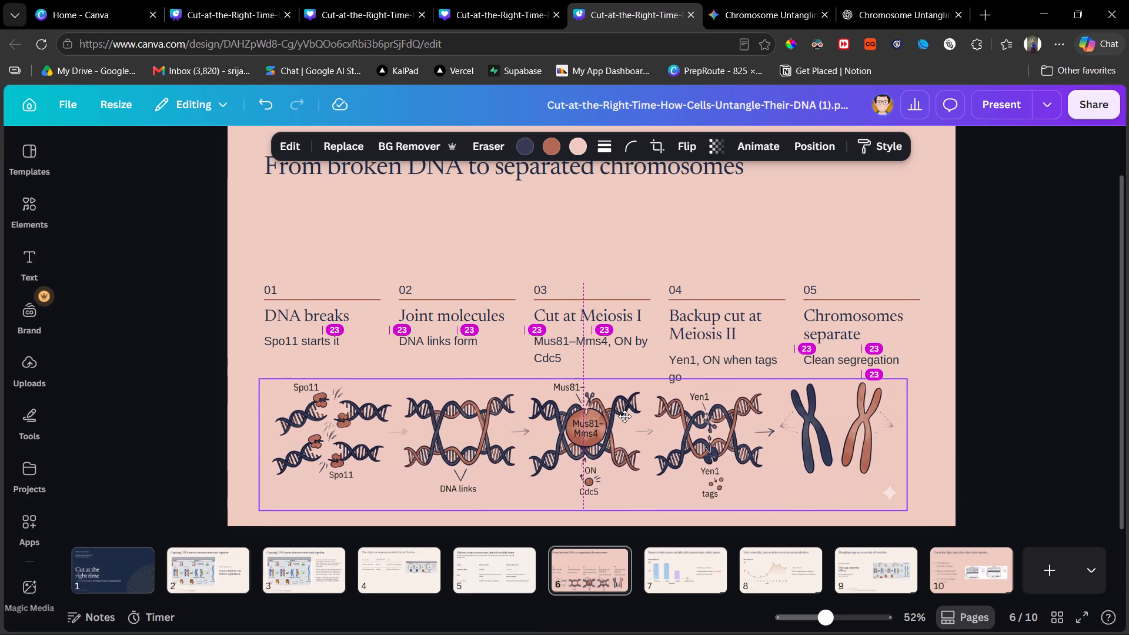
drag(624, 416, 624, 417)
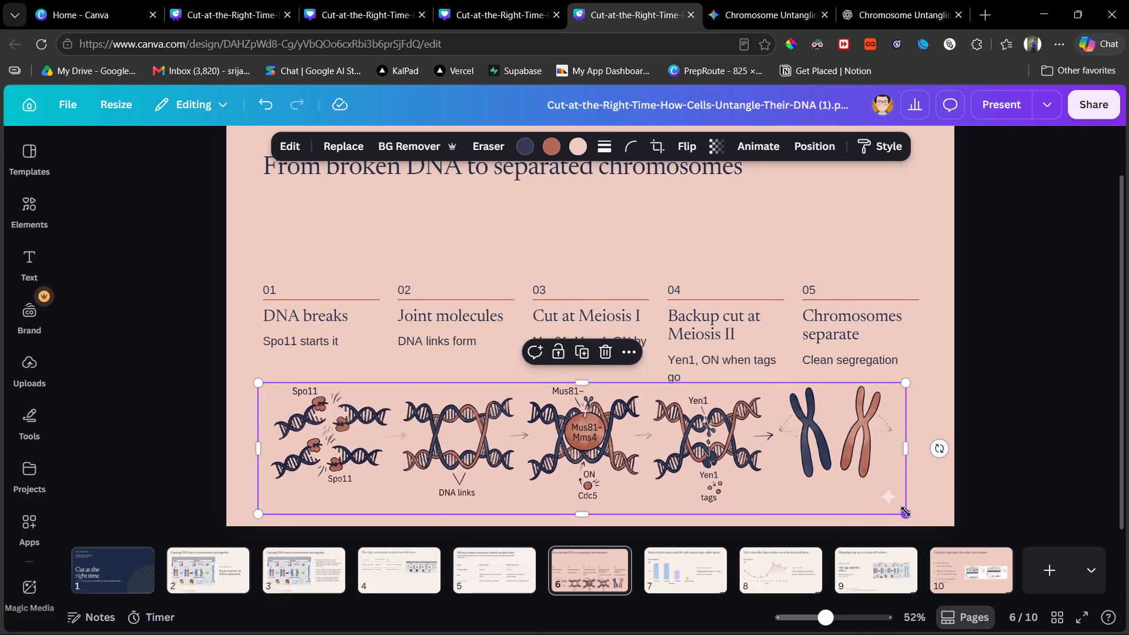
Enlarge the diagram to about 1,741 by 354, lining up its right edge with the end of the timeline.
drag(906, 512, 931, 526)
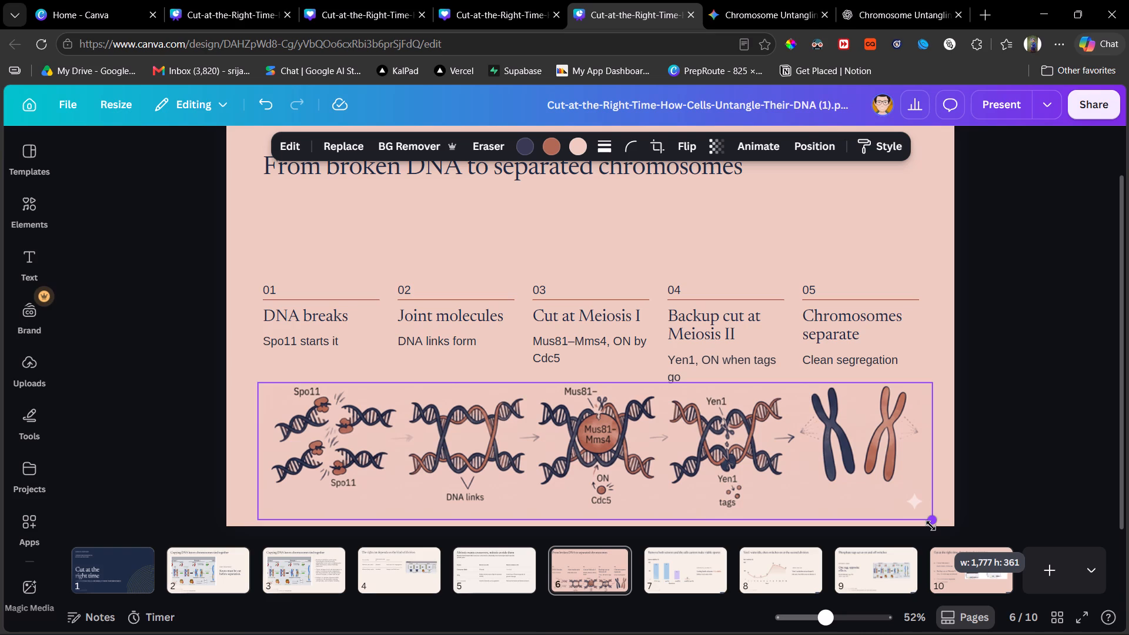
drag(931, 526, 917, 520)
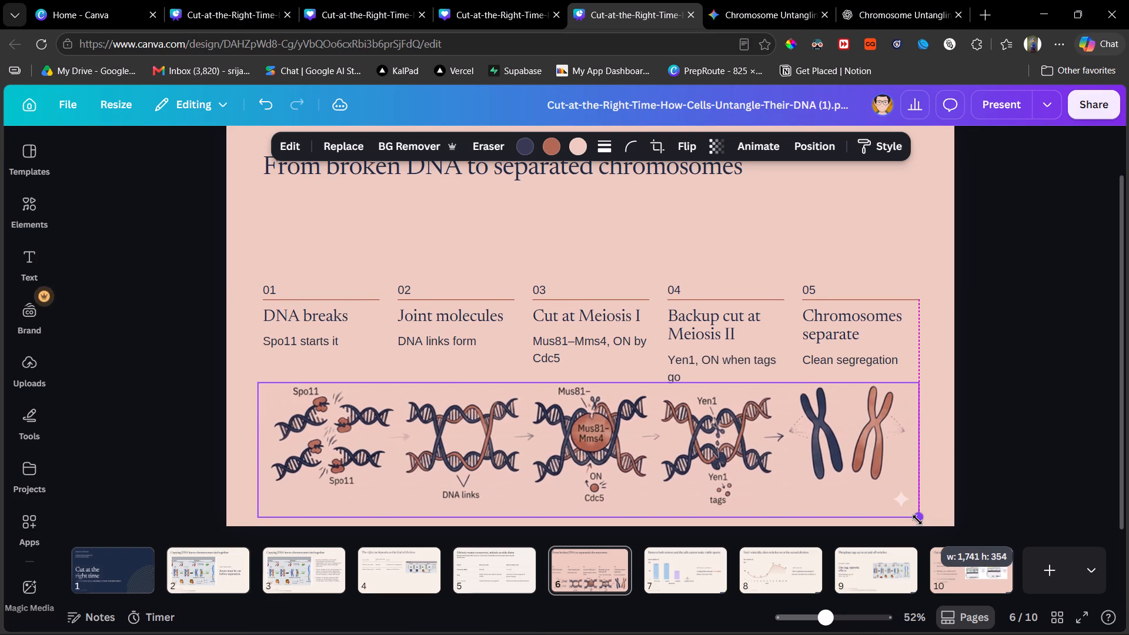
drag(917, 520, 918, 520)
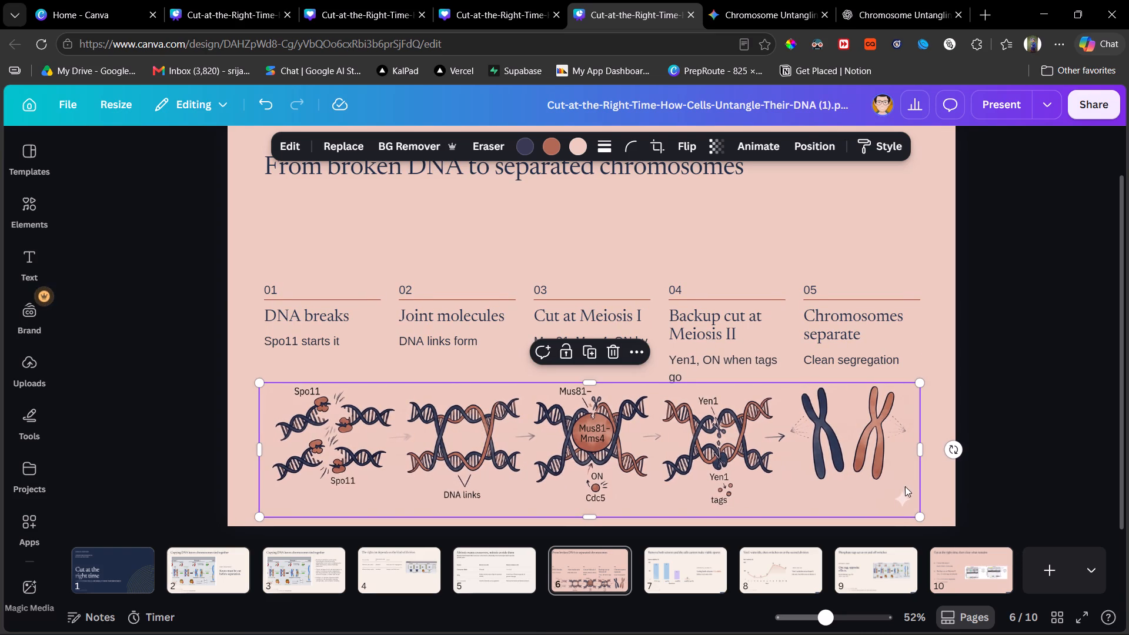
click(891, 487)
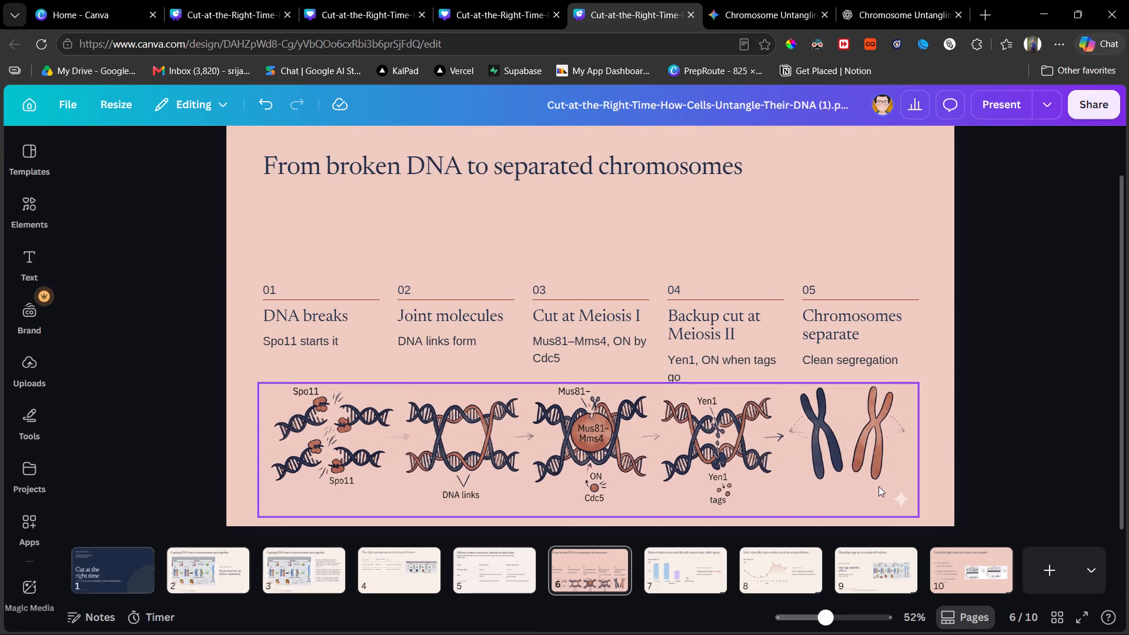
click(559, 131)
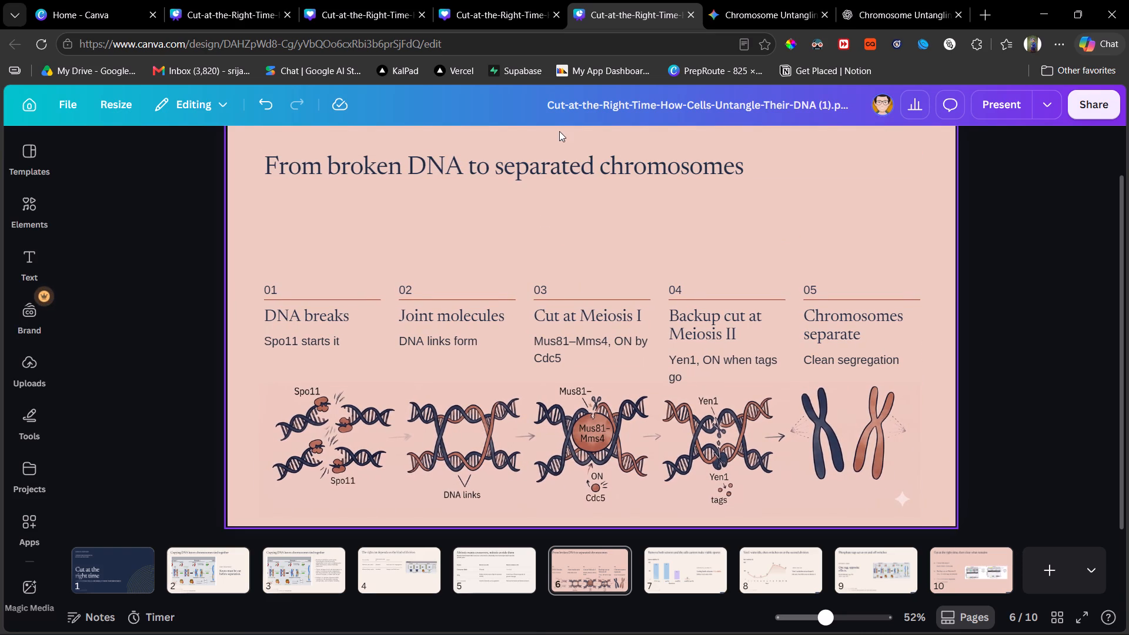
Erase the sparkle watermark near the diagram's lower right corner using the Pixel Eraser at size 54.
click(779, 489)
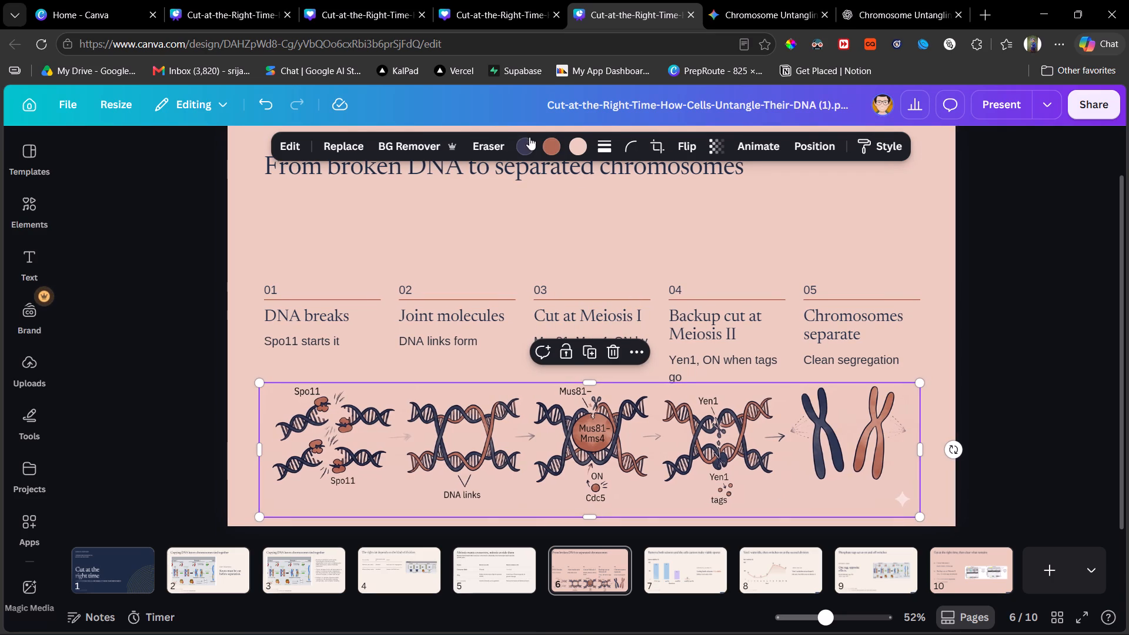
click(492, 155)
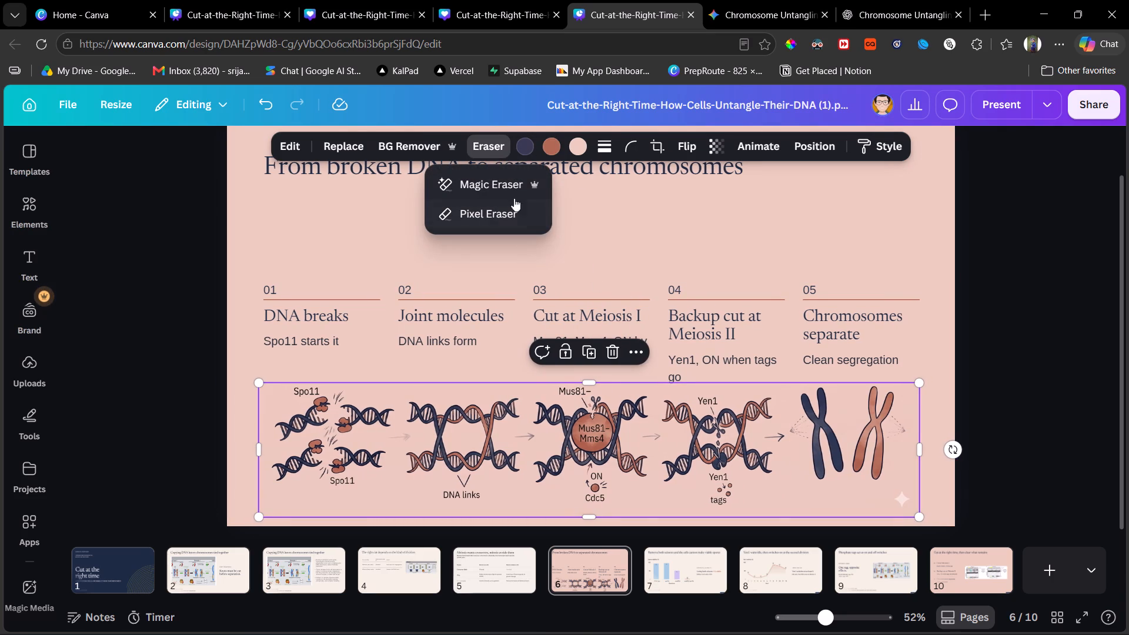
click(494, 215)
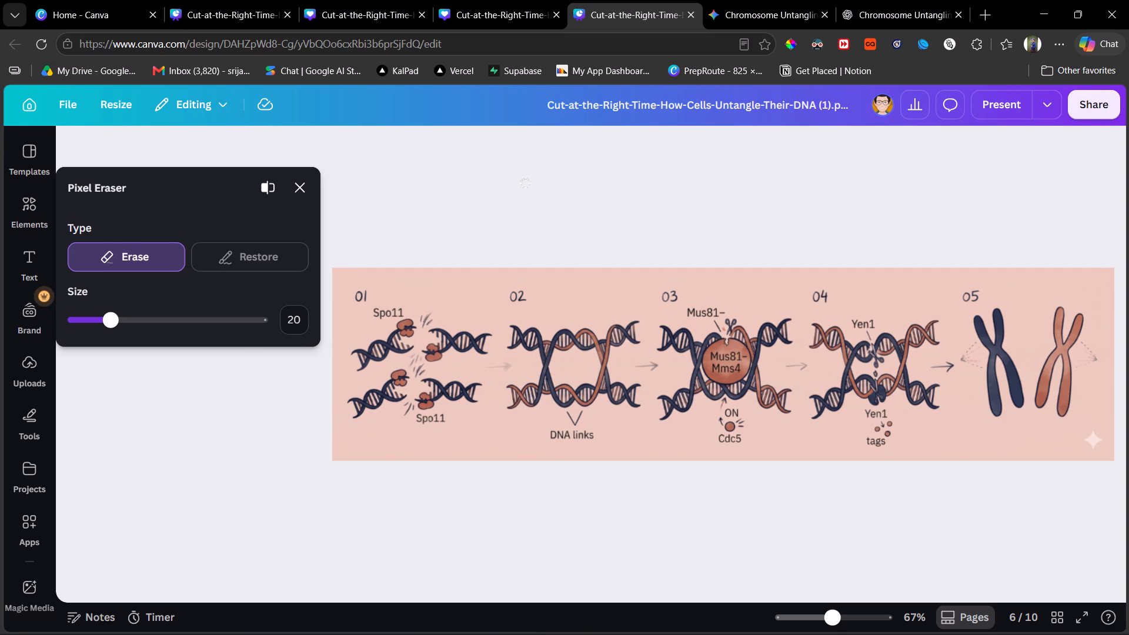
click(175, 320)
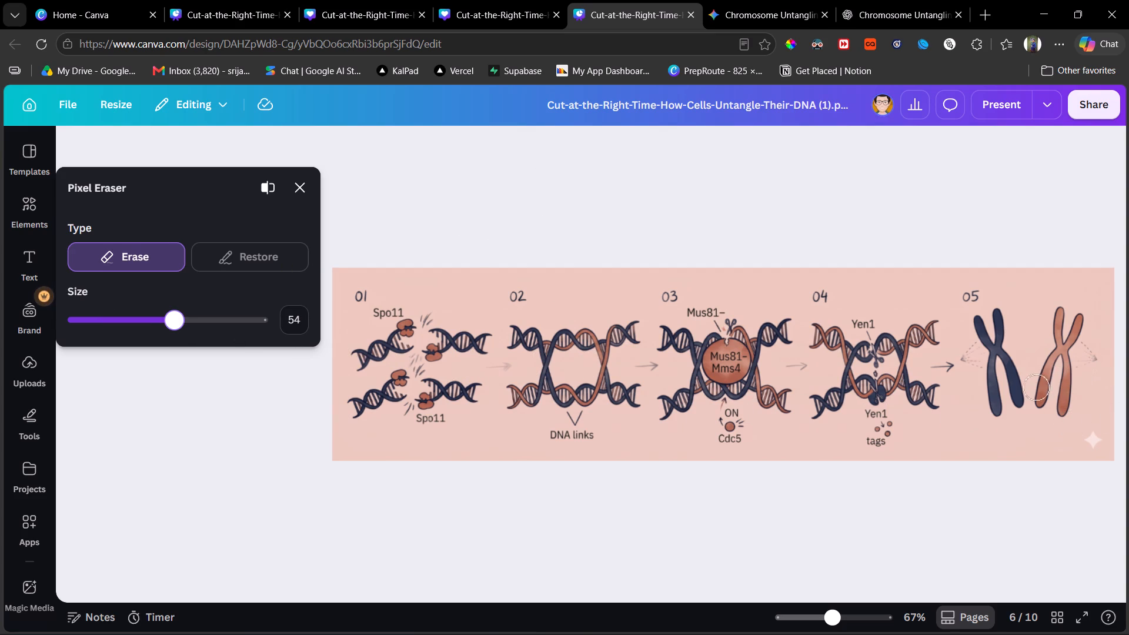
click(1097, 439)
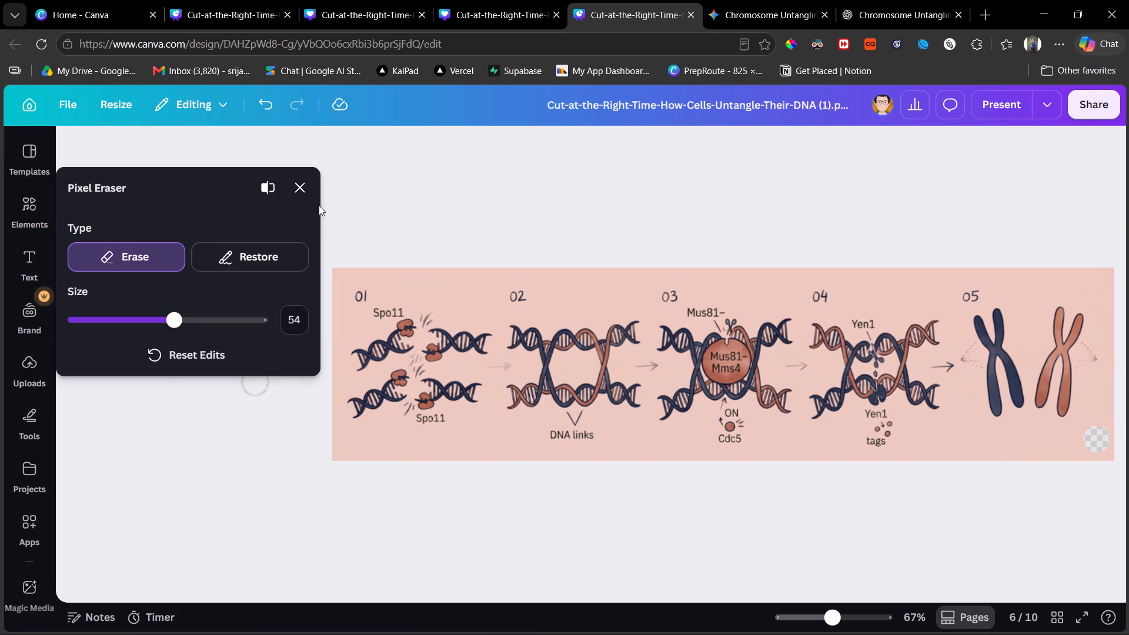
click(302, 185)
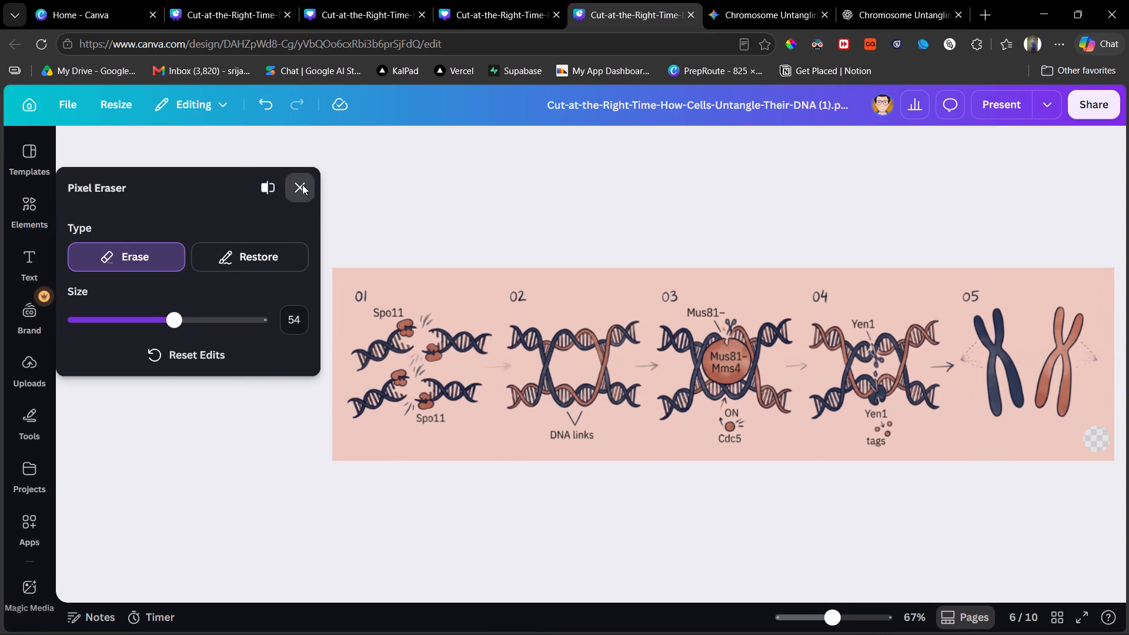
click(1017, 362)
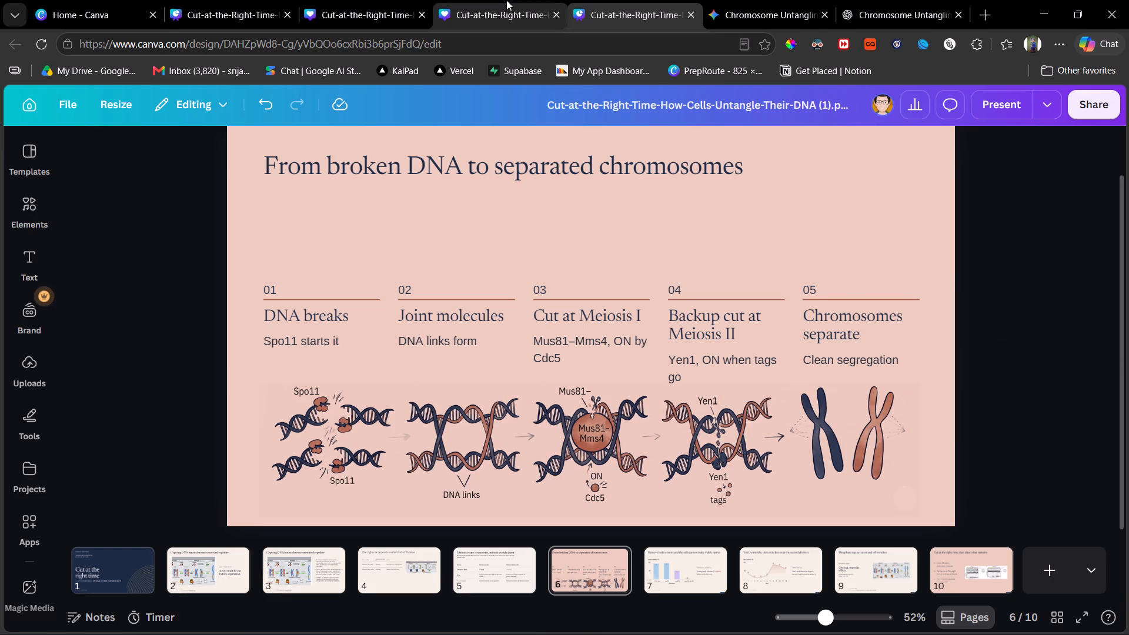
Switch to the Canva home page and close the four open Cut-at-the-Right-Time design tabs.
click(100, 11)
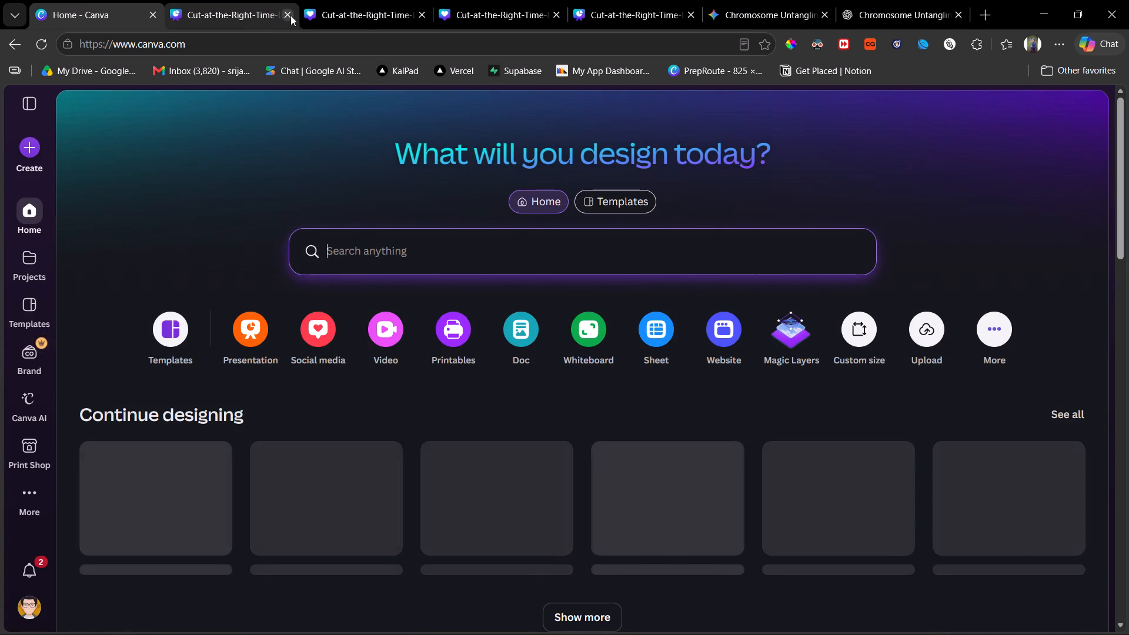
click(287, 16)
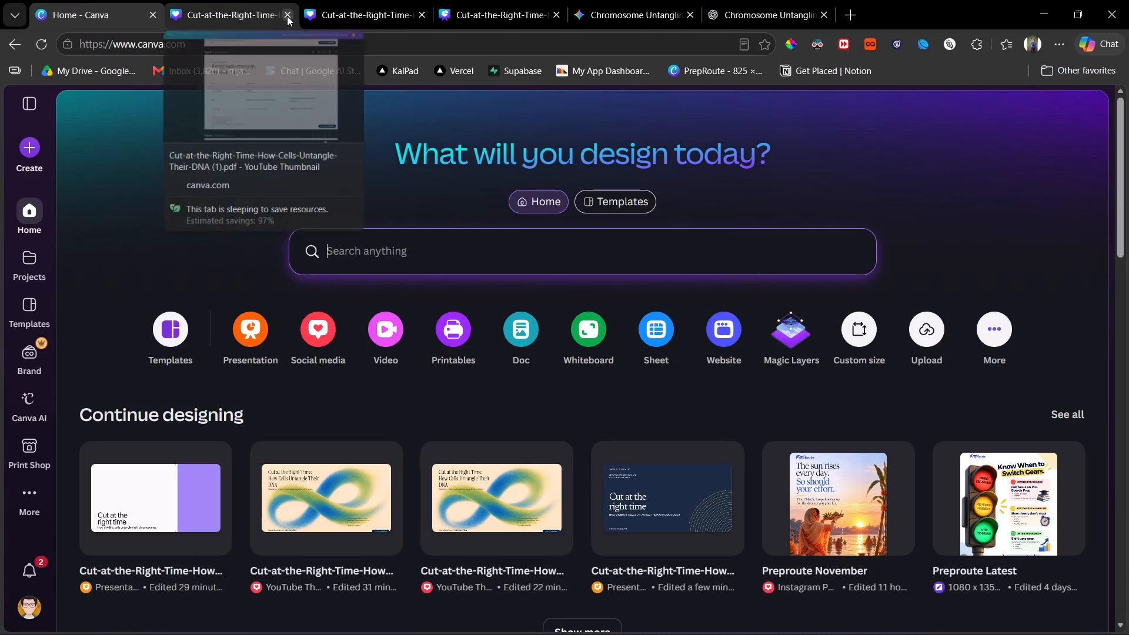
click(287, 16)
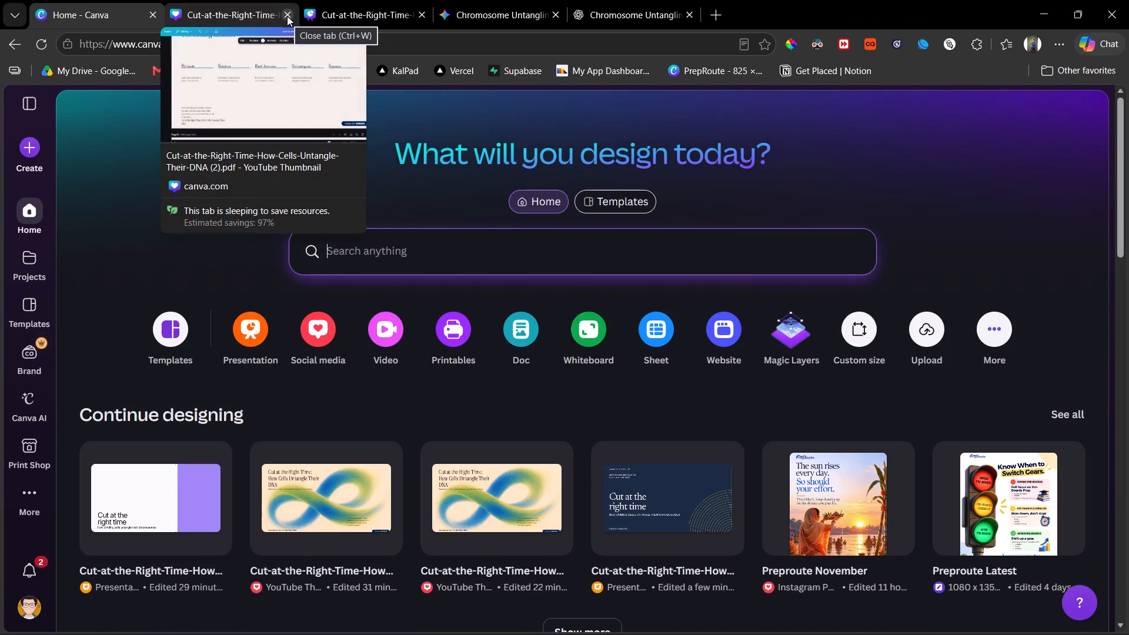
click(287, 16)
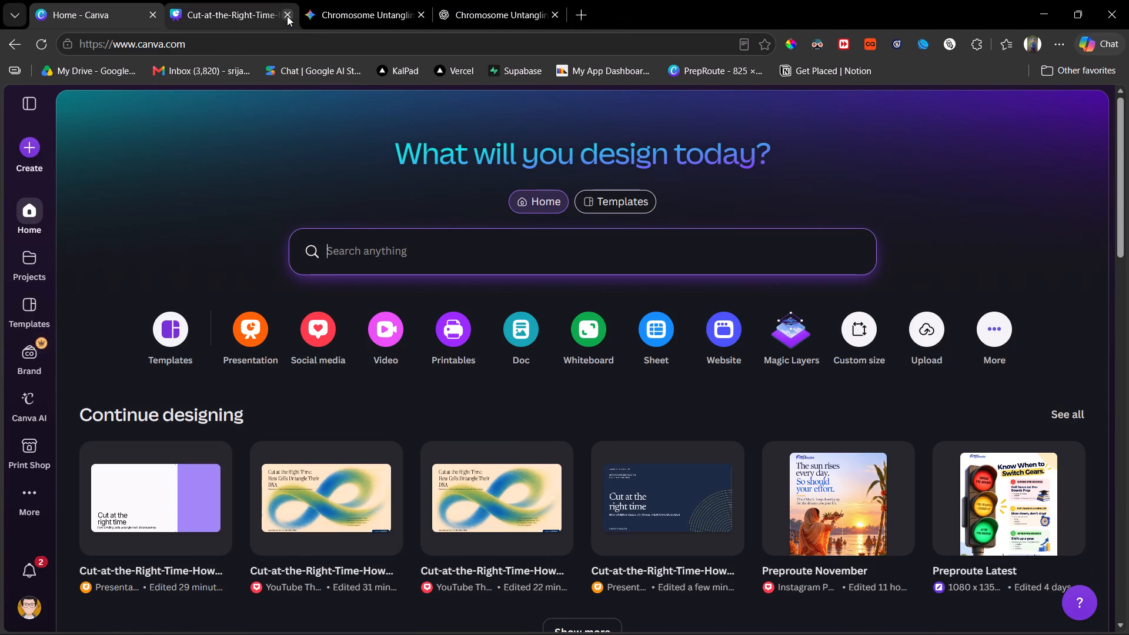
click(287, 16)
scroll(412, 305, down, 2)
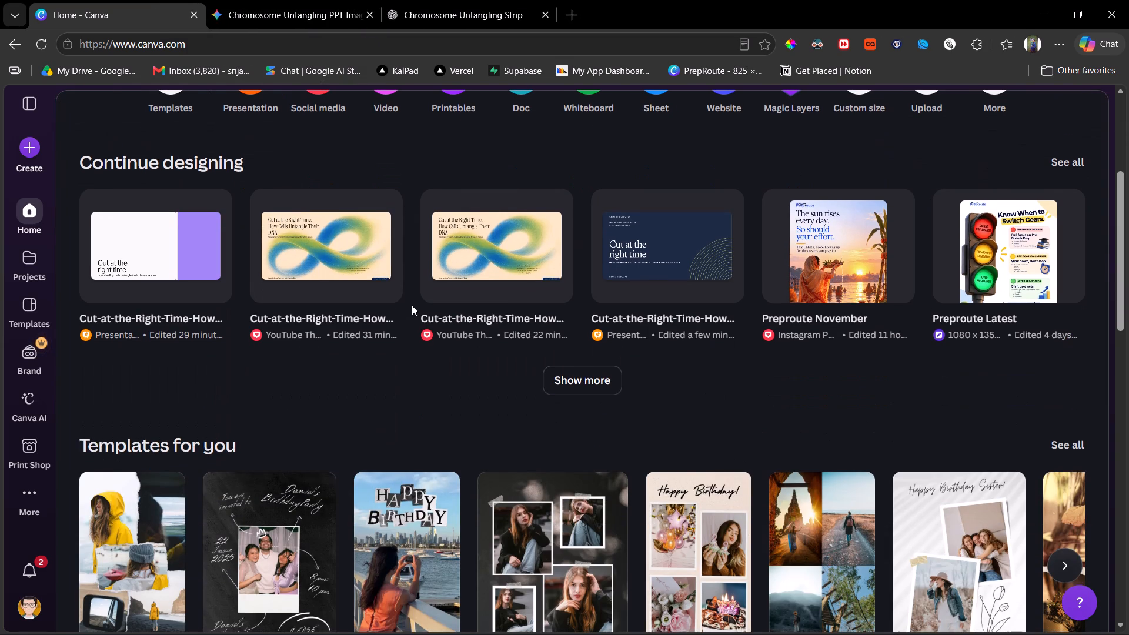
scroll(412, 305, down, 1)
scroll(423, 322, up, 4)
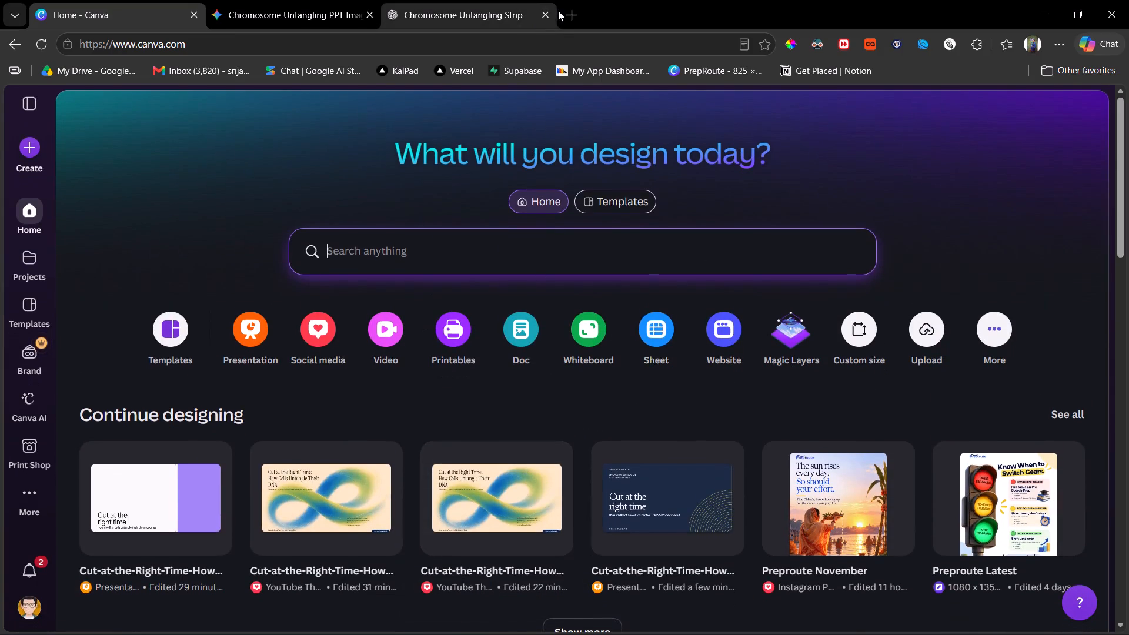
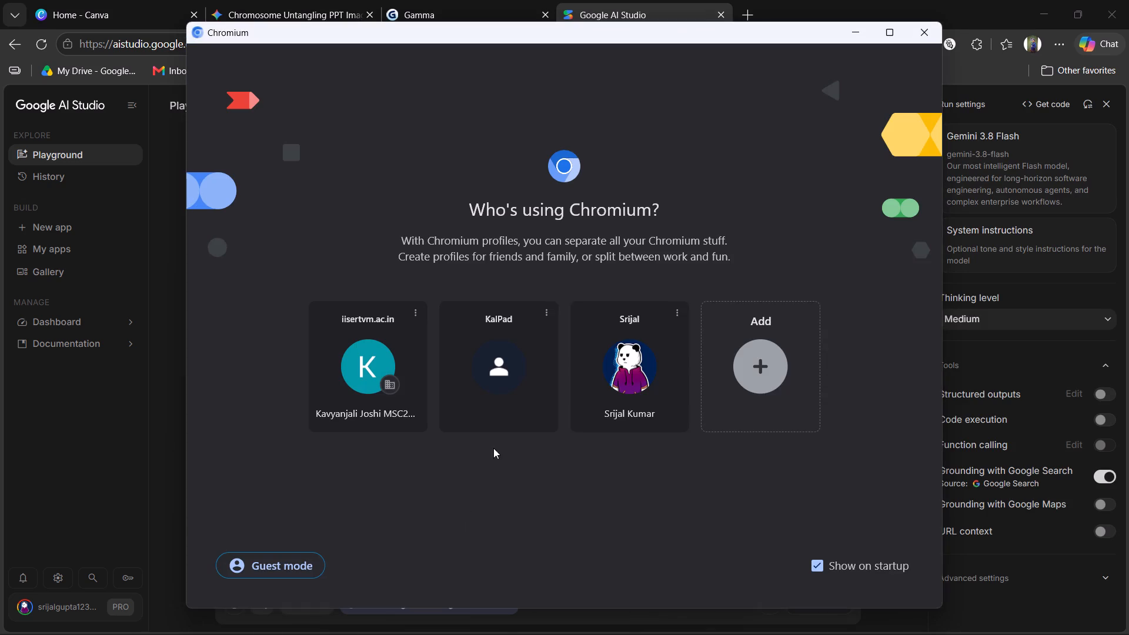
Switch to Chromium with the panda-avatar profile and open WhatsApp Web from the new tab page shortcuts.
click(613, 390)
click(191, 371)
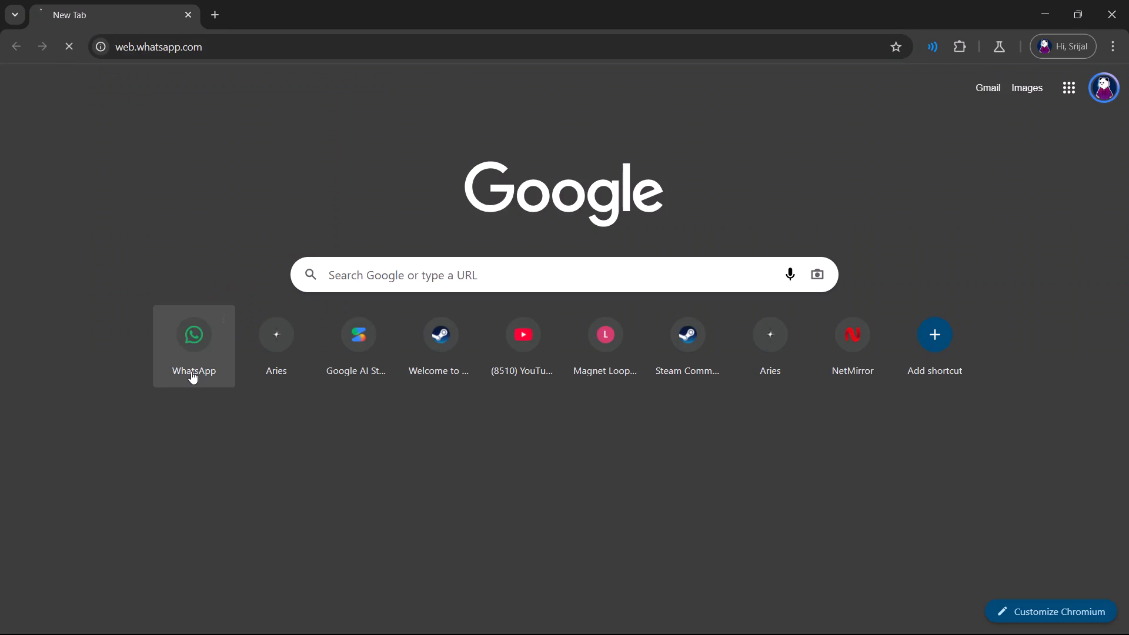